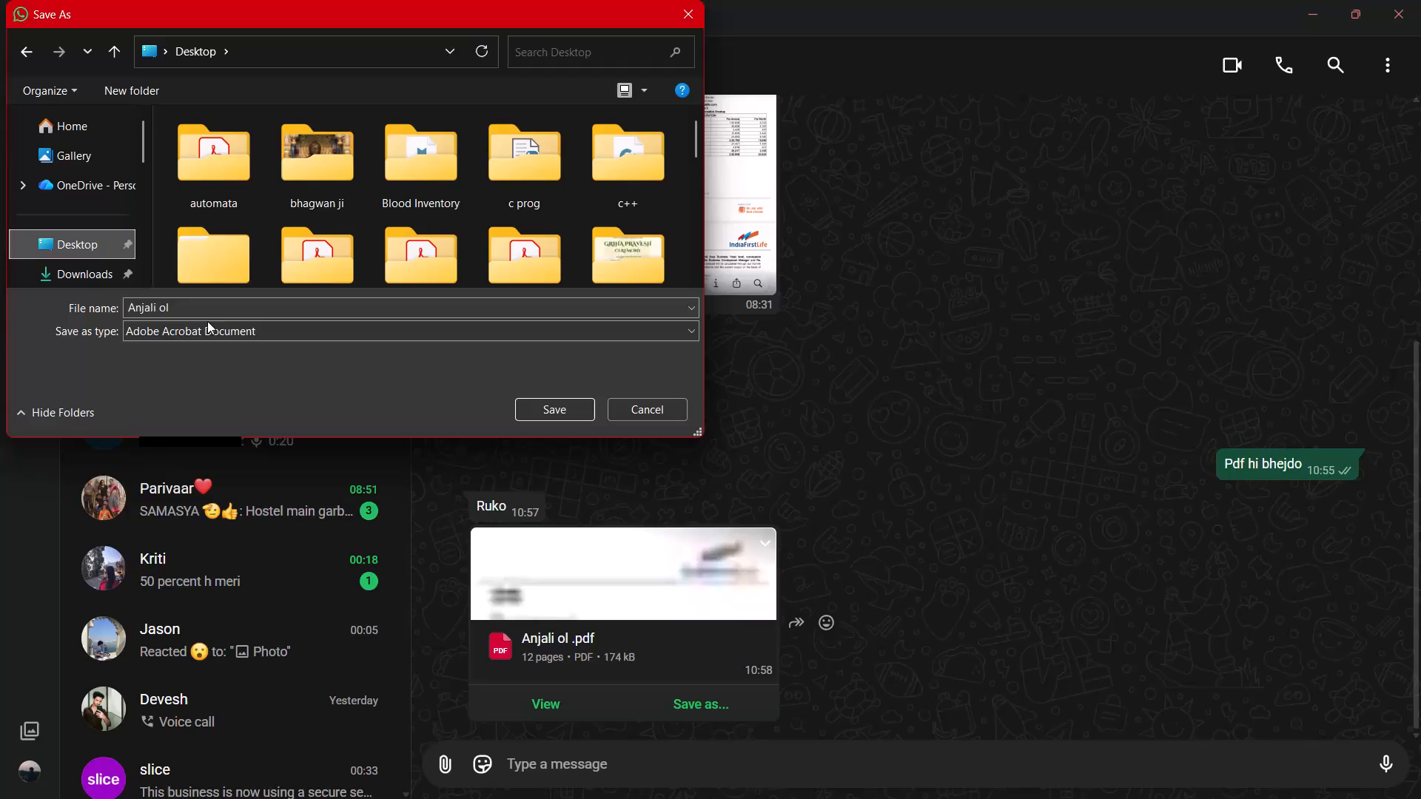
Choose the Desktop as the save location for the PDF received in the chat.
{"action": "scroll", "coordinate": [440, 382], "scroll_direction": "up", "scroll_amount": 6}
{"action": "scroll", "coordinate": [551, 422], "scroll_direction": "down", "scroll_amount": 1}
{"action": "scroll", "coordinate": [551, 422], "scroll_direction": "up", "scroll_amount": 1}
{"action": "left_click", "coordinate": [101, 248]}
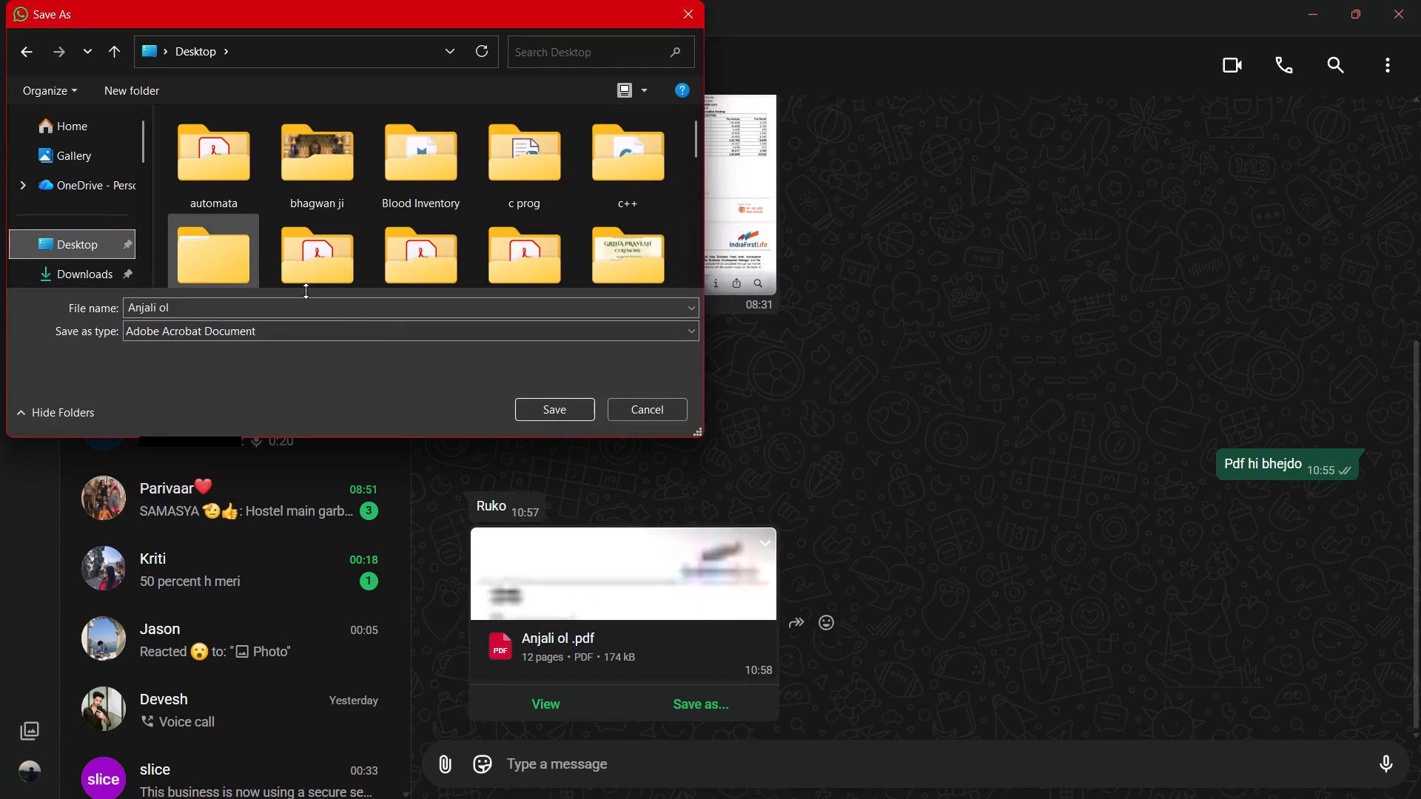
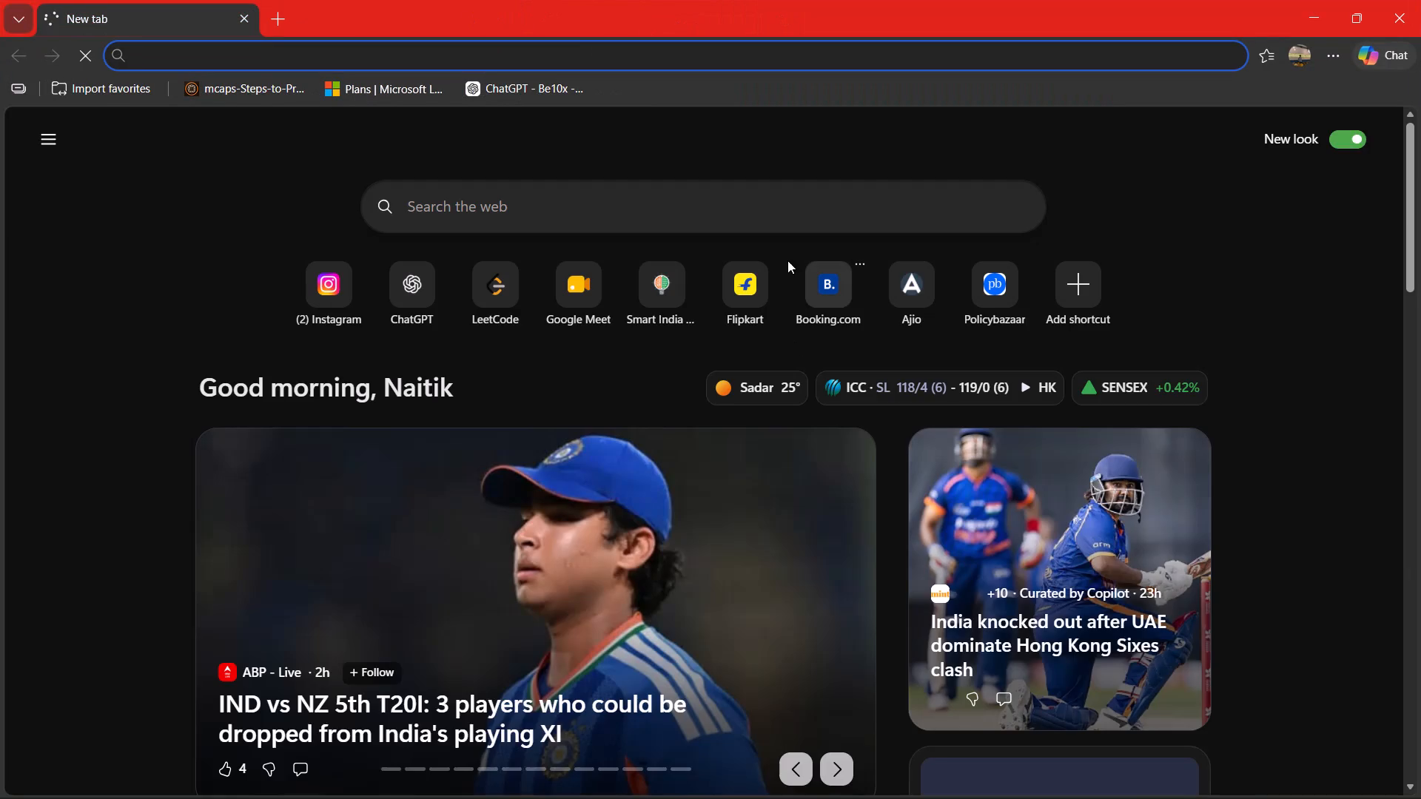
In Microsoft Edge, enter "gooo" in the new tab's address bar as the start of a web search.
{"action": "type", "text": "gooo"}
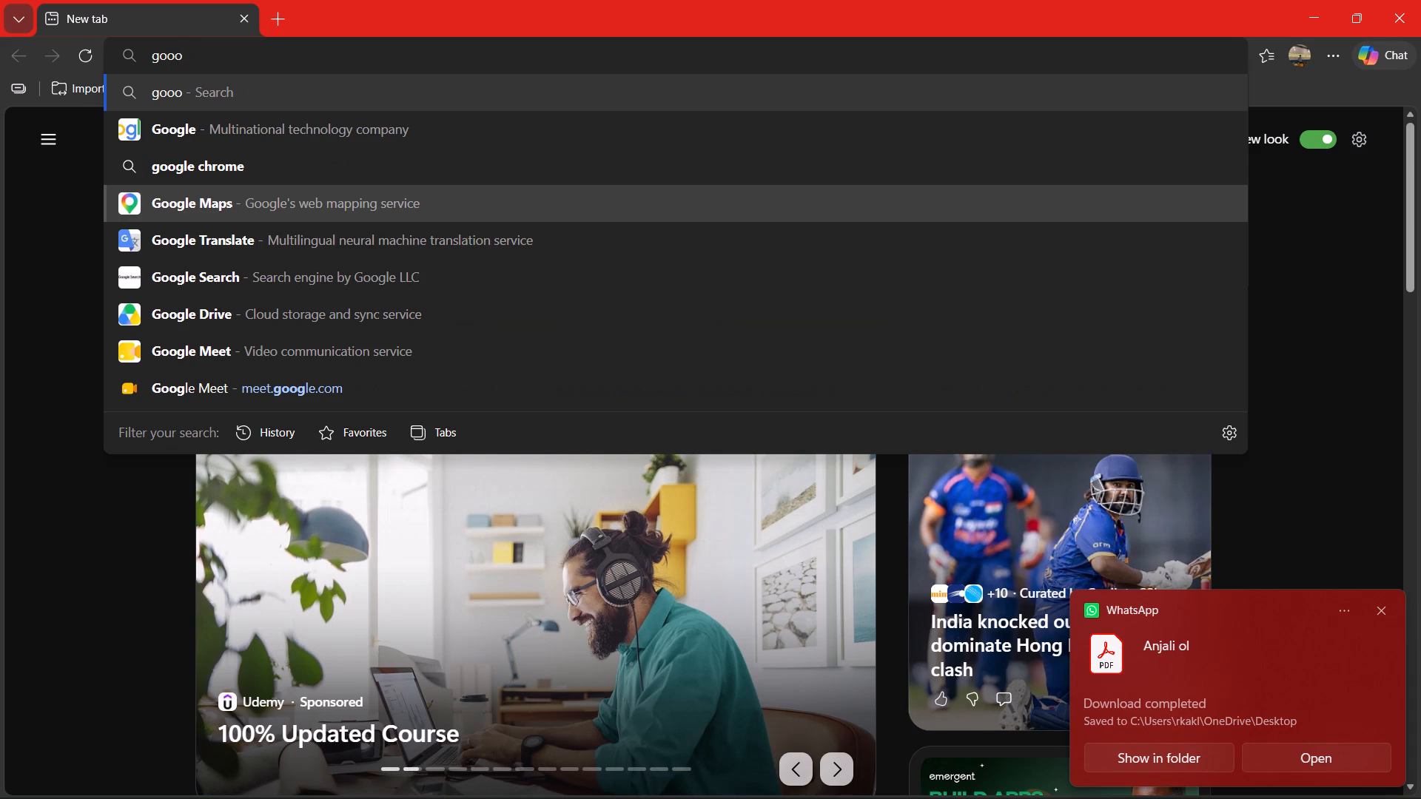
Search the web for "docs" and open the Google Docs home page from the results.
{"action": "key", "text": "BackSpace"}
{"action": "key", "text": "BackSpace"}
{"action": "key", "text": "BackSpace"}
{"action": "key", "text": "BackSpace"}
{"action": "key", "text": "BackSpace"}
{"action": "type", "text": "docs"}
{"action": "key", "text": "Return"}
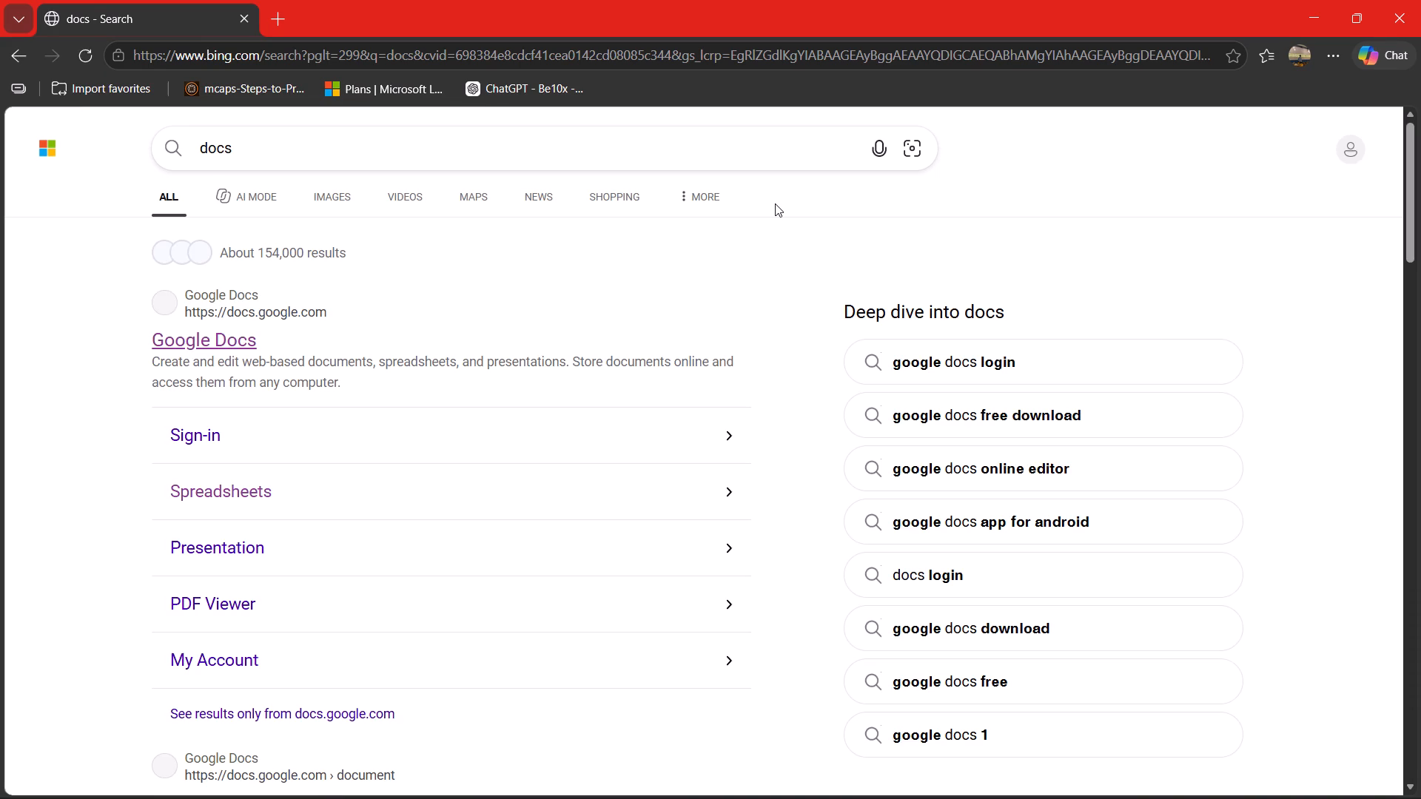
{"action": "left_click", "coordinate": [235, 337]}
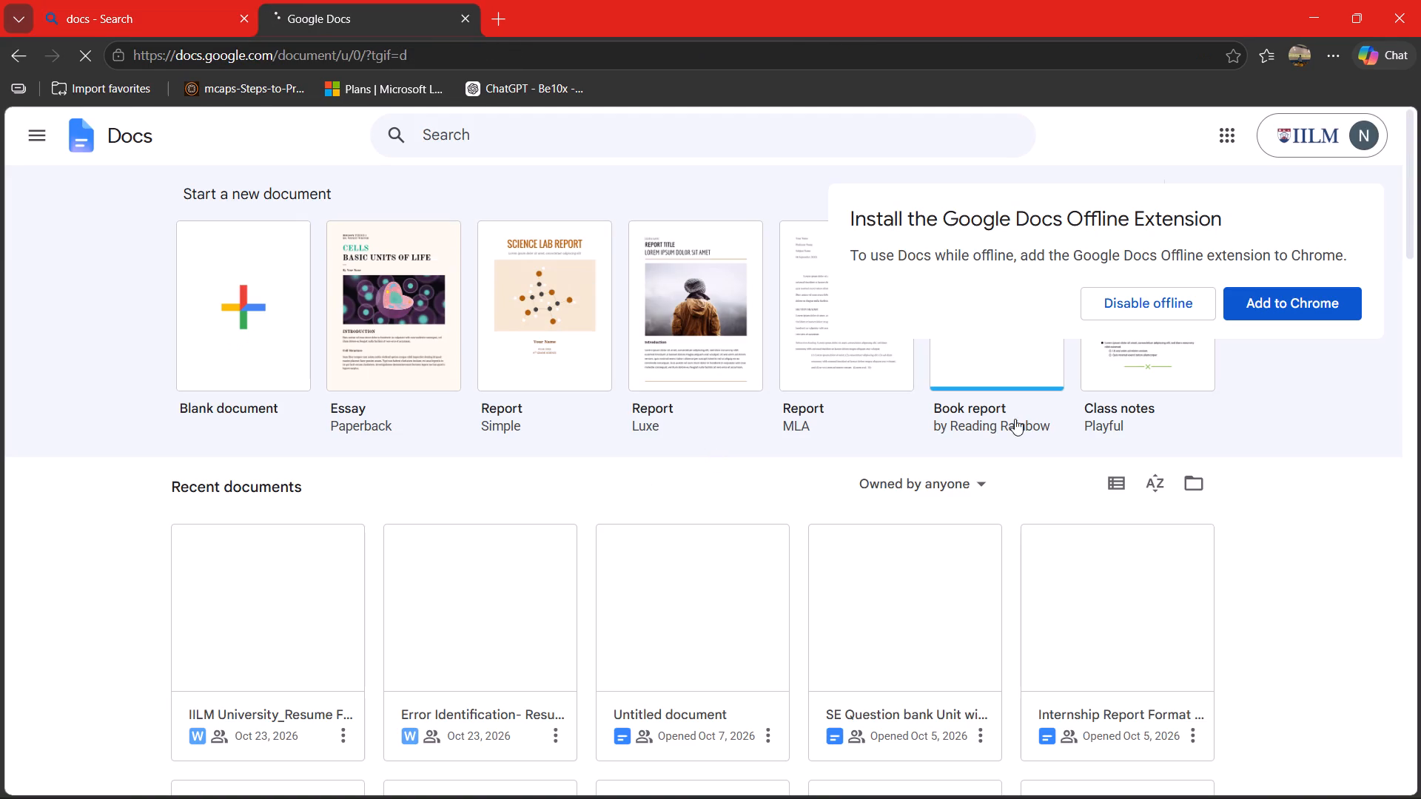
Open the Google Docs file picker from the recent documents area.
{"action": "left_click", "coordinate": [1203, 482]}
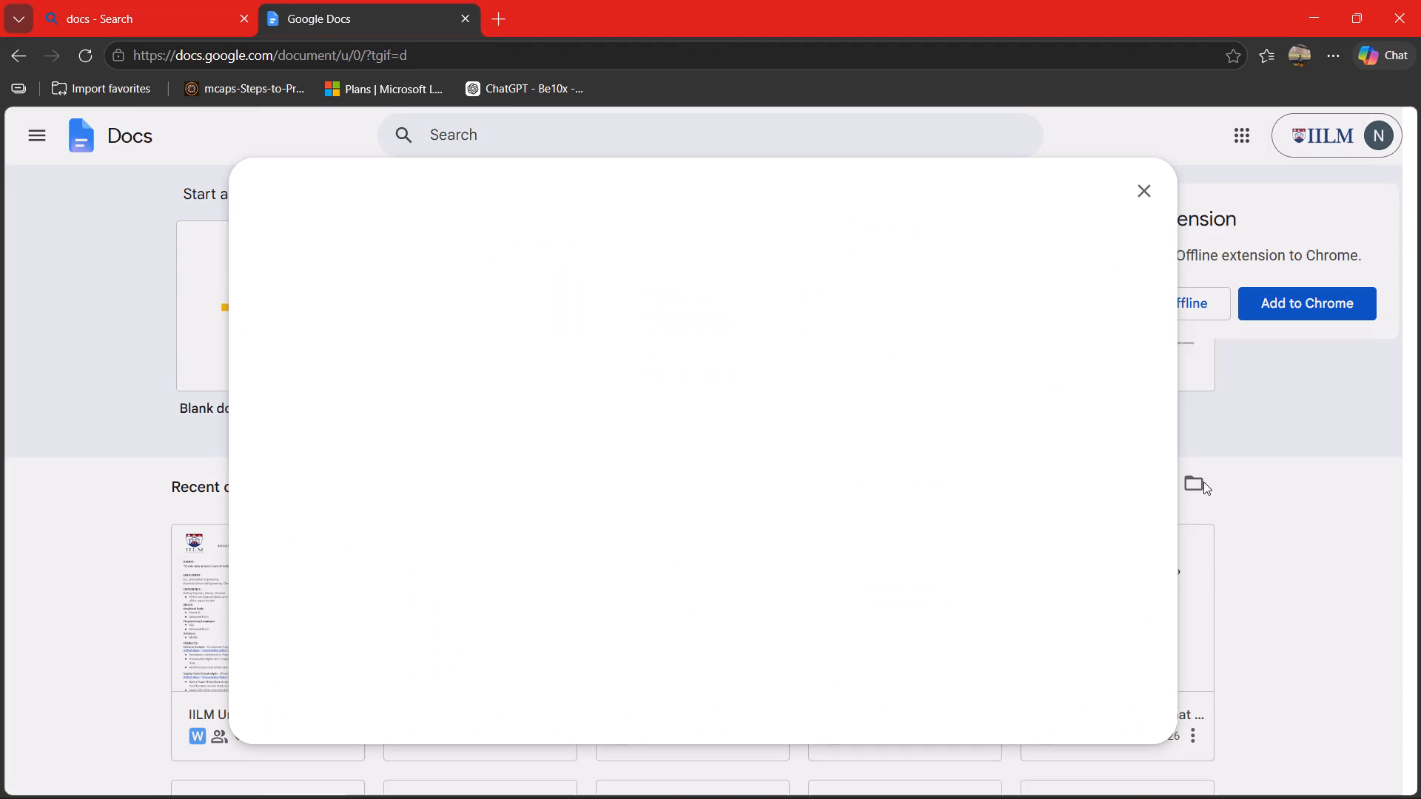
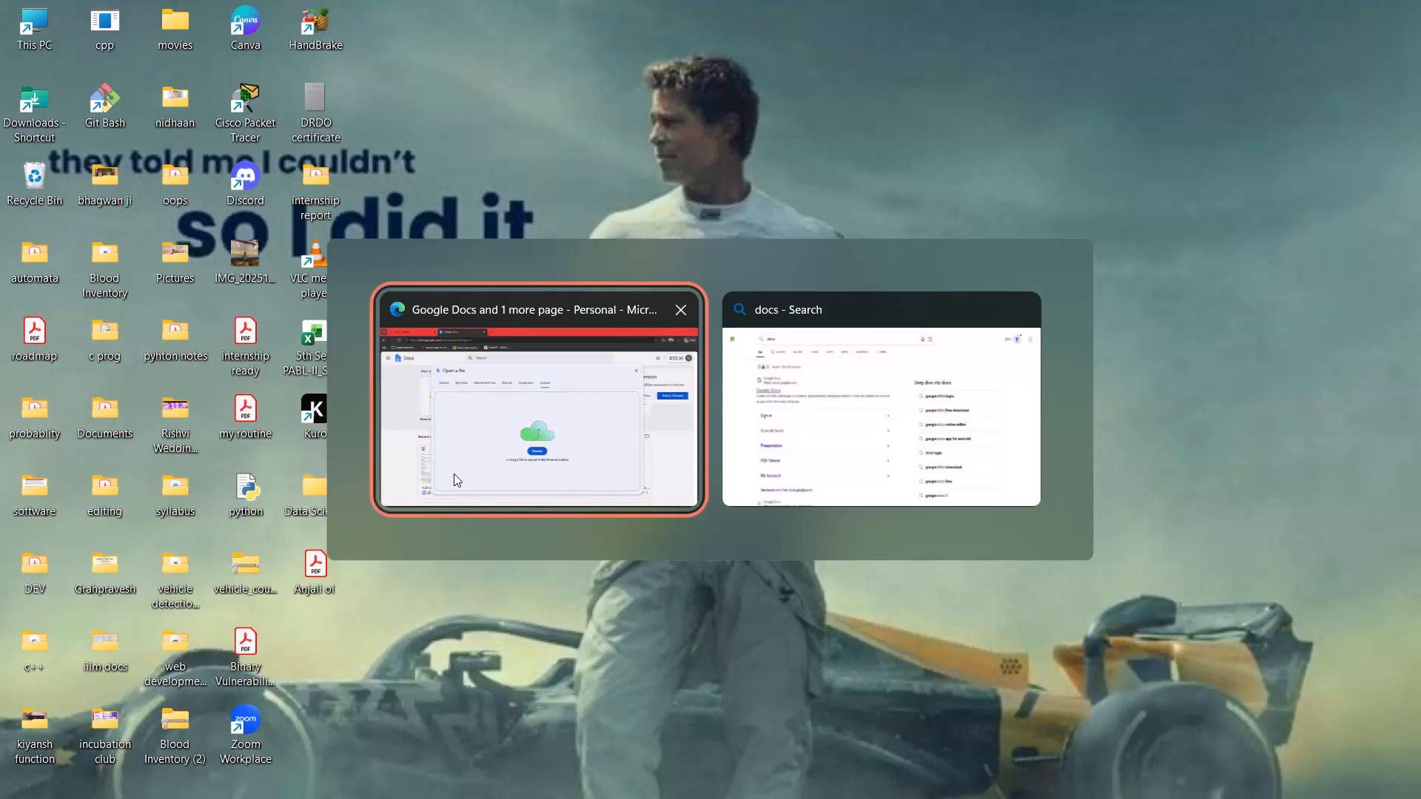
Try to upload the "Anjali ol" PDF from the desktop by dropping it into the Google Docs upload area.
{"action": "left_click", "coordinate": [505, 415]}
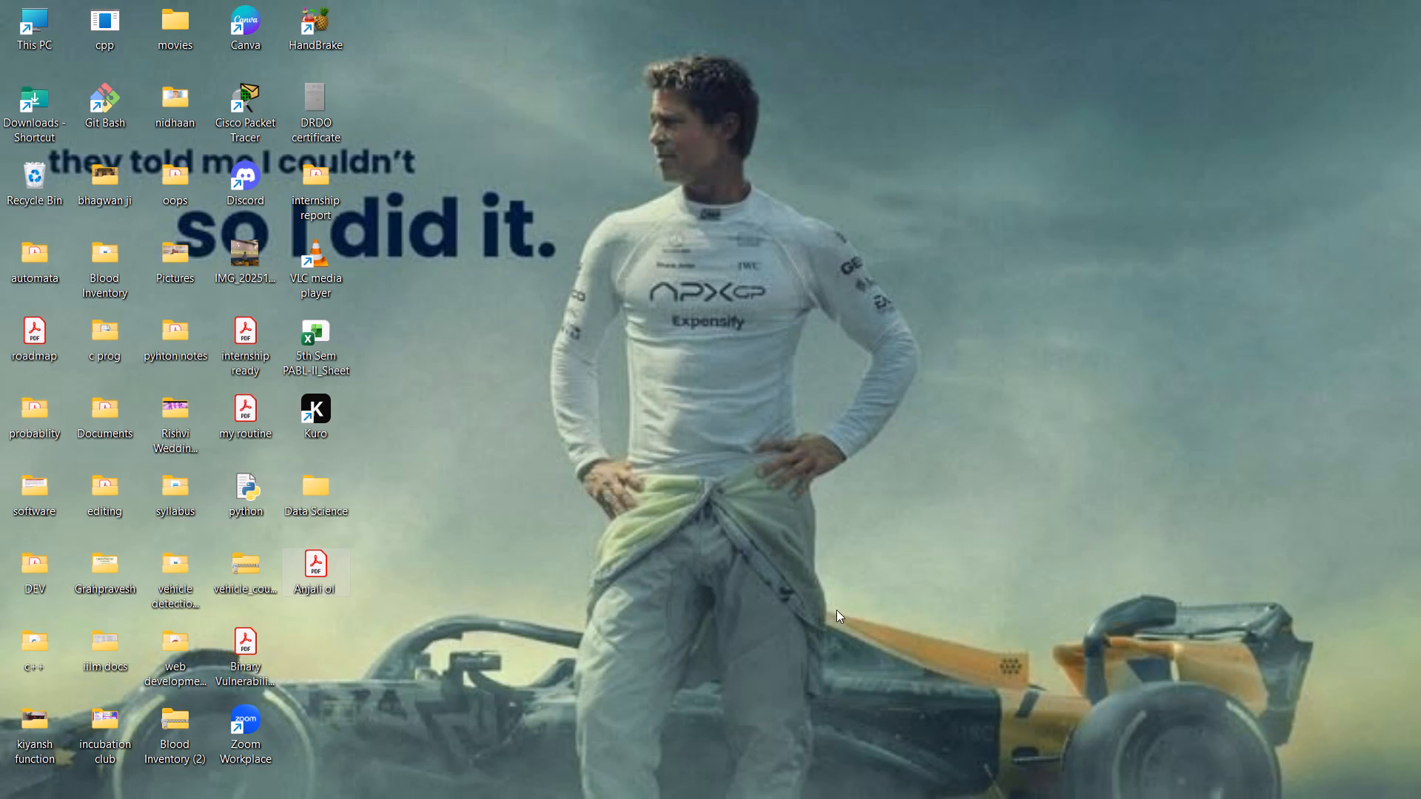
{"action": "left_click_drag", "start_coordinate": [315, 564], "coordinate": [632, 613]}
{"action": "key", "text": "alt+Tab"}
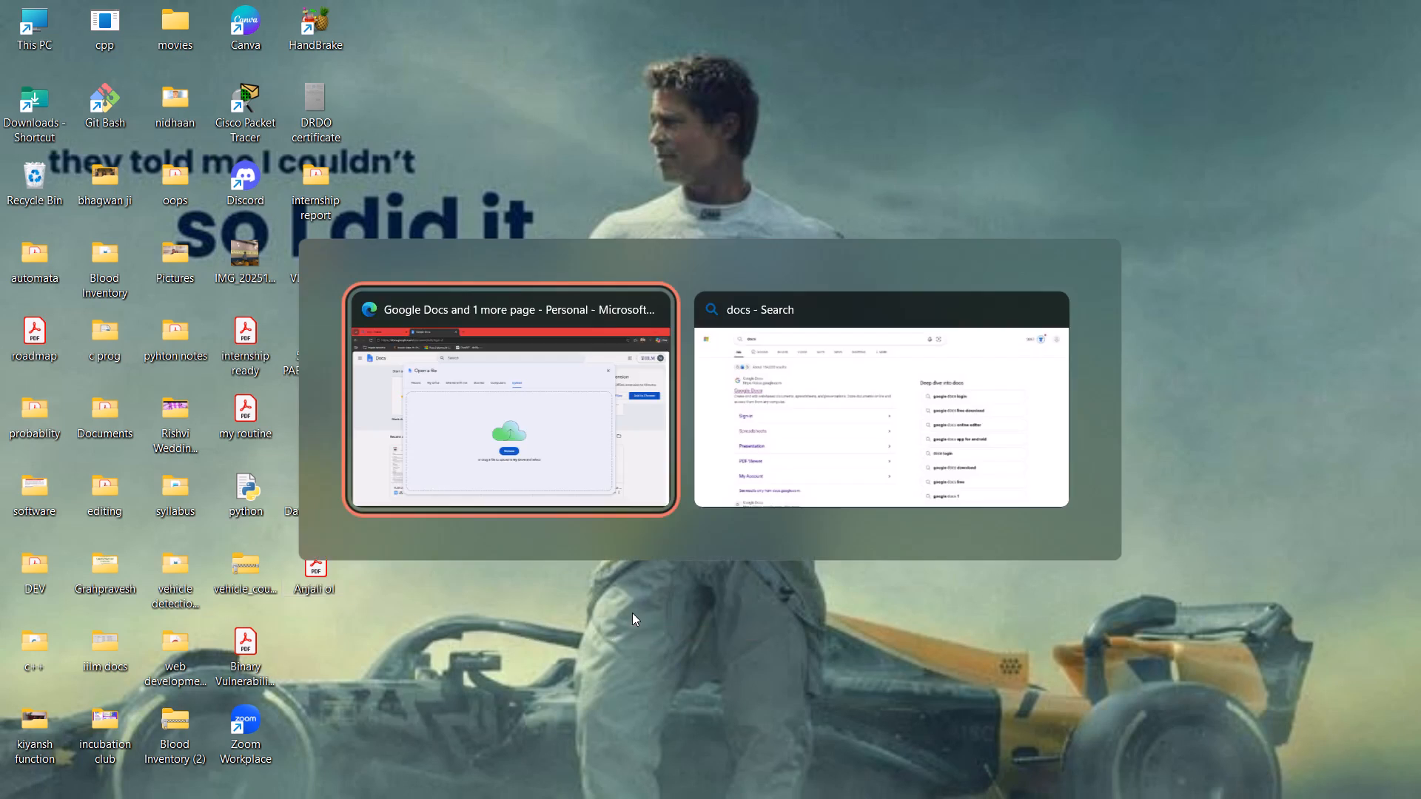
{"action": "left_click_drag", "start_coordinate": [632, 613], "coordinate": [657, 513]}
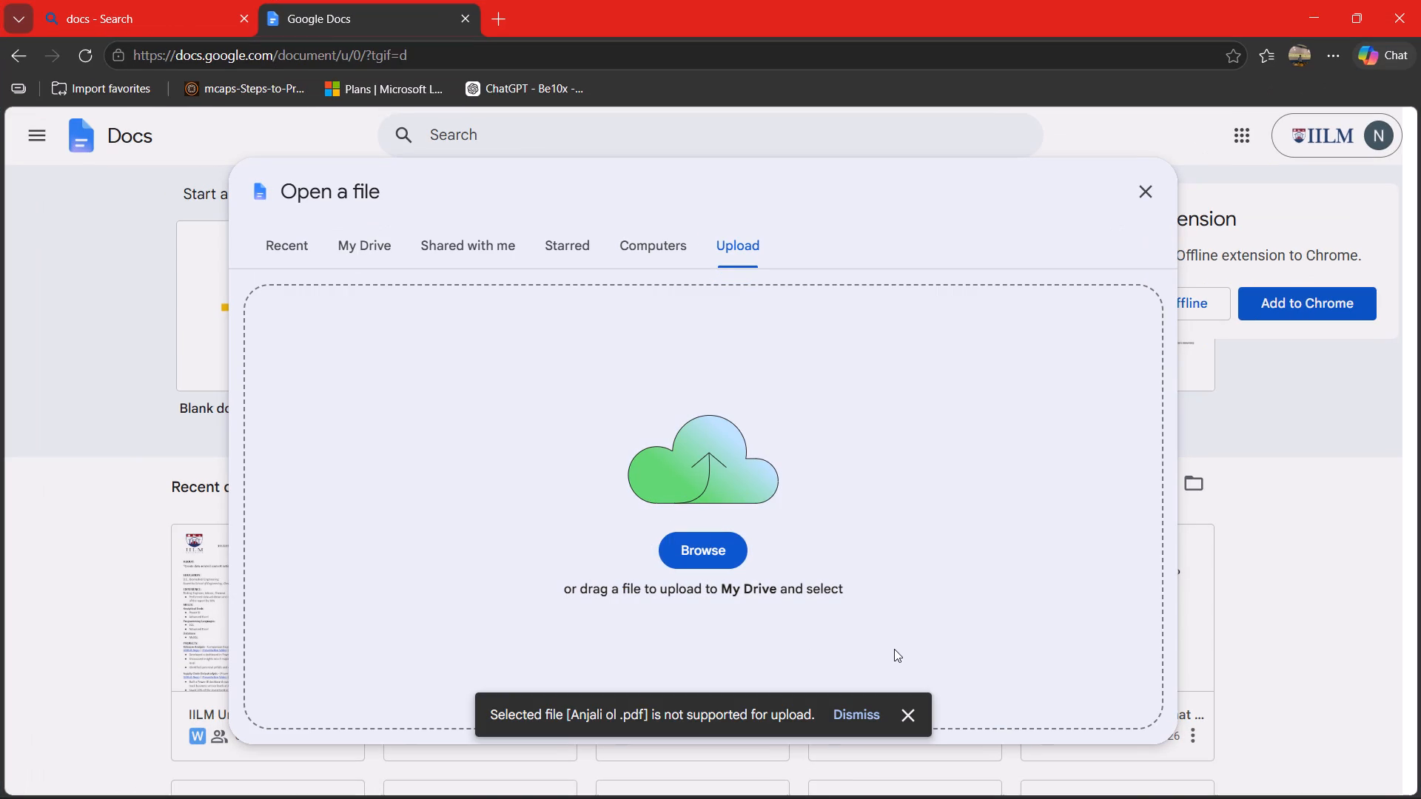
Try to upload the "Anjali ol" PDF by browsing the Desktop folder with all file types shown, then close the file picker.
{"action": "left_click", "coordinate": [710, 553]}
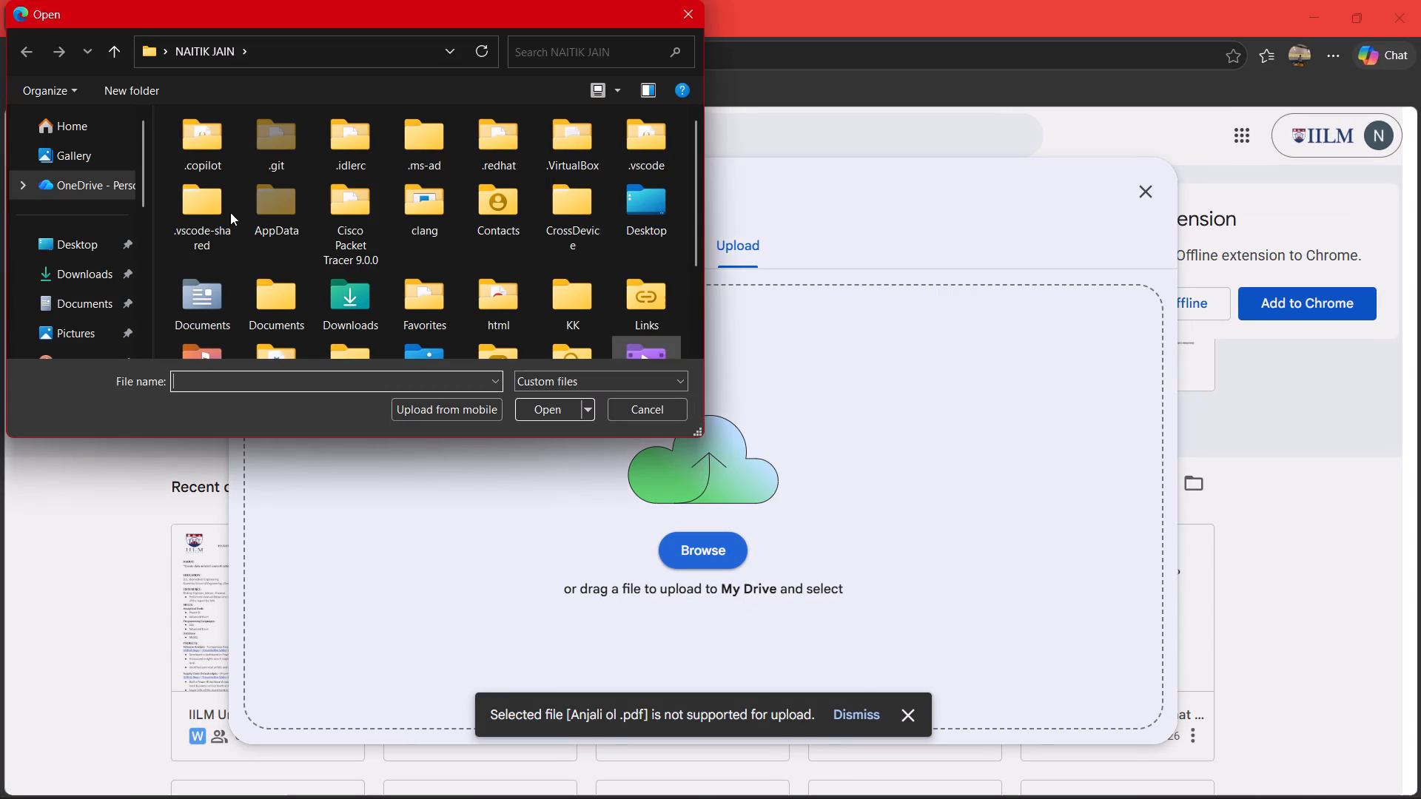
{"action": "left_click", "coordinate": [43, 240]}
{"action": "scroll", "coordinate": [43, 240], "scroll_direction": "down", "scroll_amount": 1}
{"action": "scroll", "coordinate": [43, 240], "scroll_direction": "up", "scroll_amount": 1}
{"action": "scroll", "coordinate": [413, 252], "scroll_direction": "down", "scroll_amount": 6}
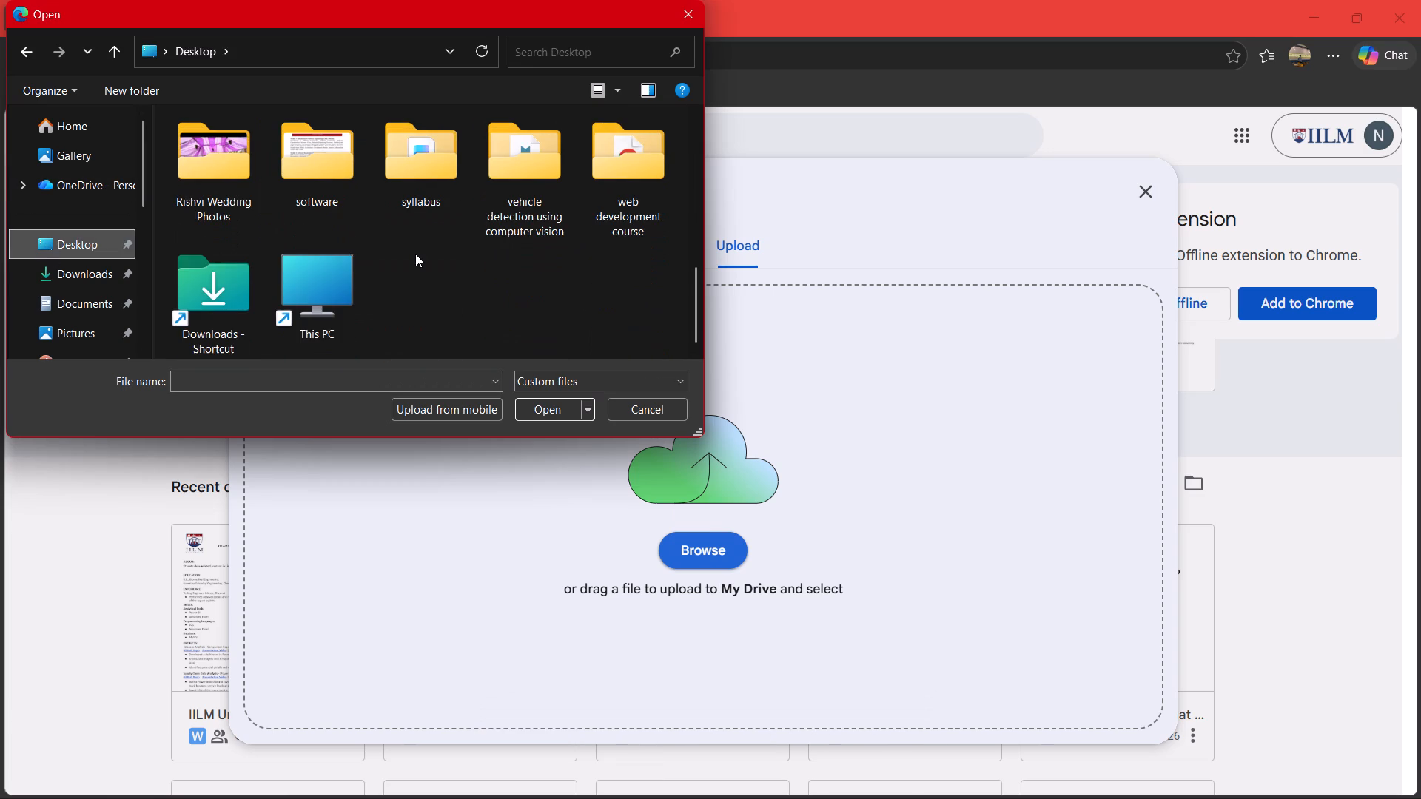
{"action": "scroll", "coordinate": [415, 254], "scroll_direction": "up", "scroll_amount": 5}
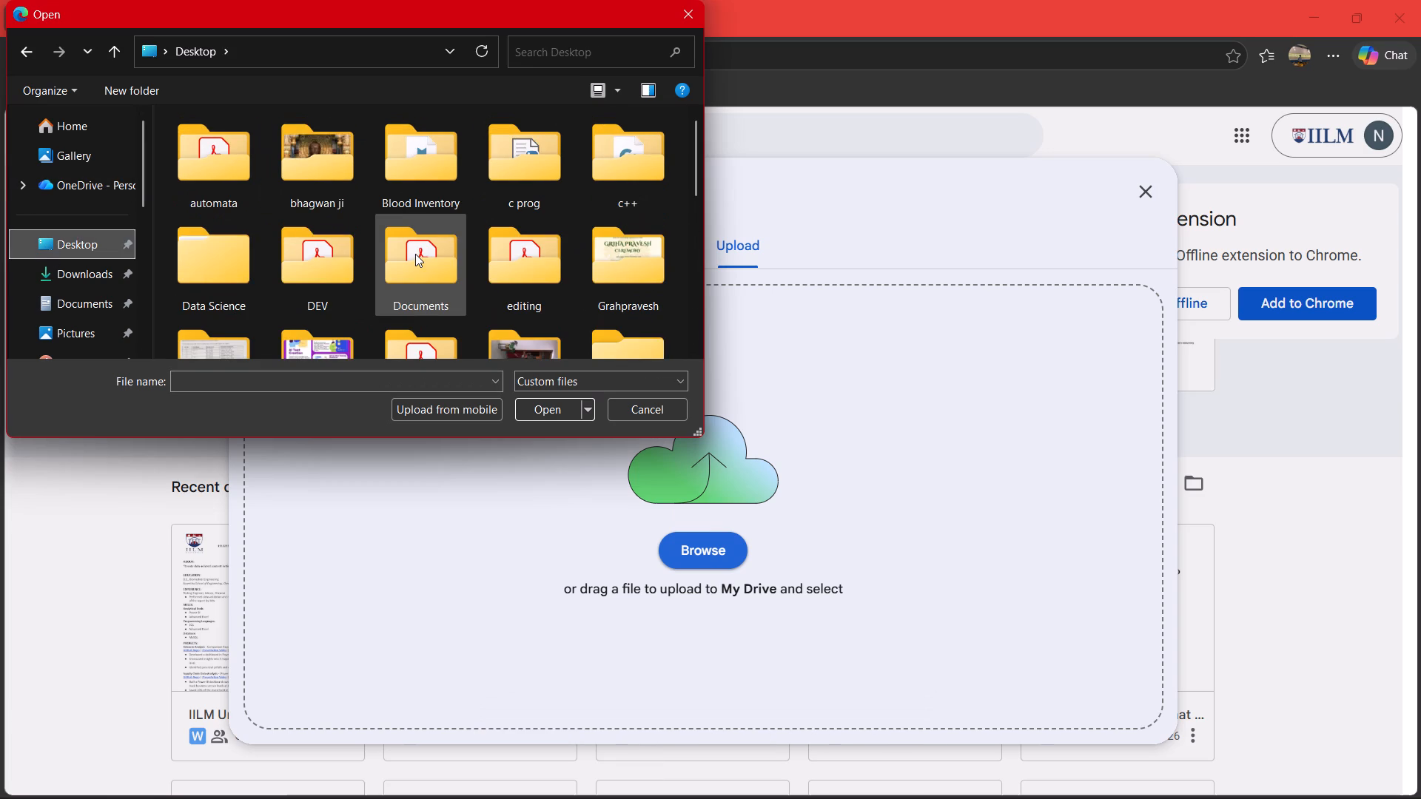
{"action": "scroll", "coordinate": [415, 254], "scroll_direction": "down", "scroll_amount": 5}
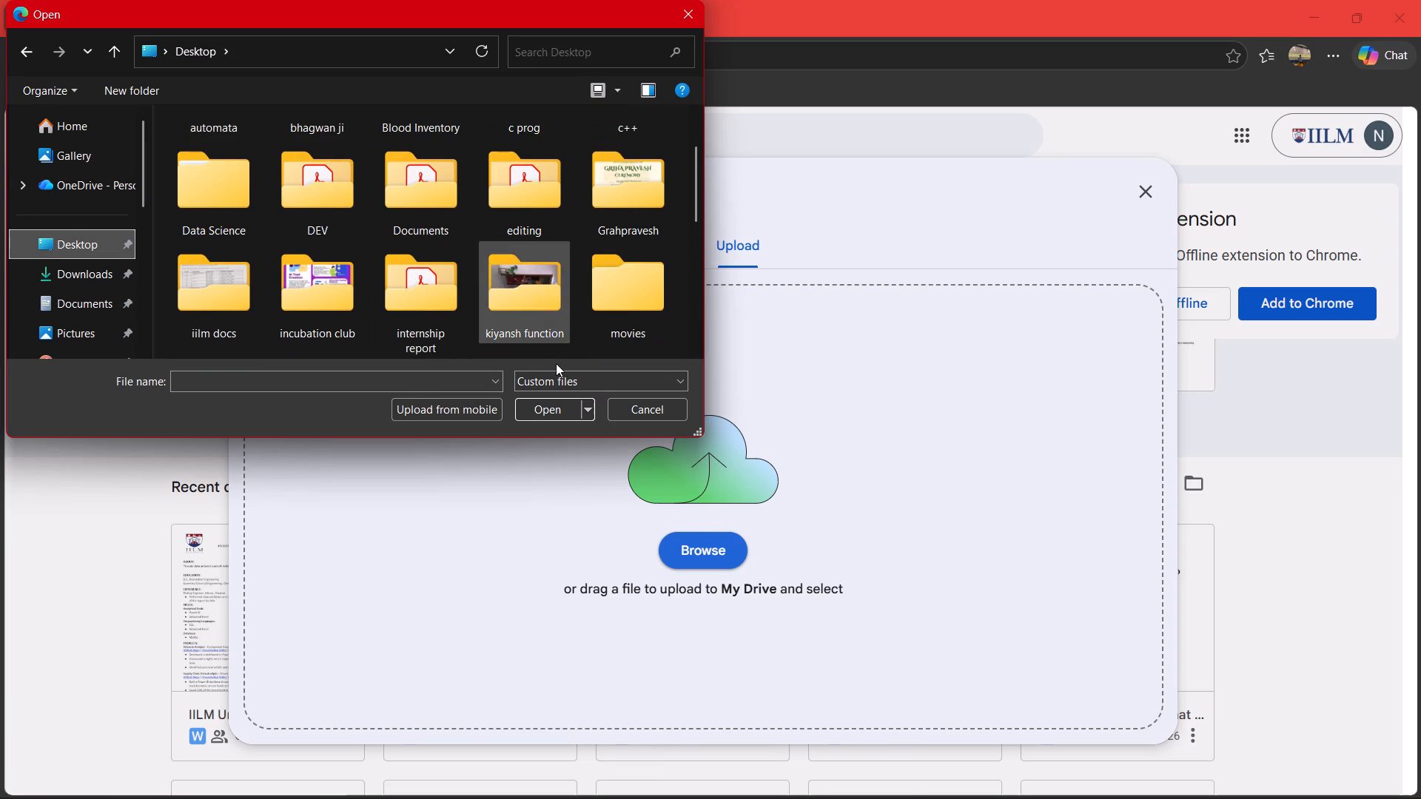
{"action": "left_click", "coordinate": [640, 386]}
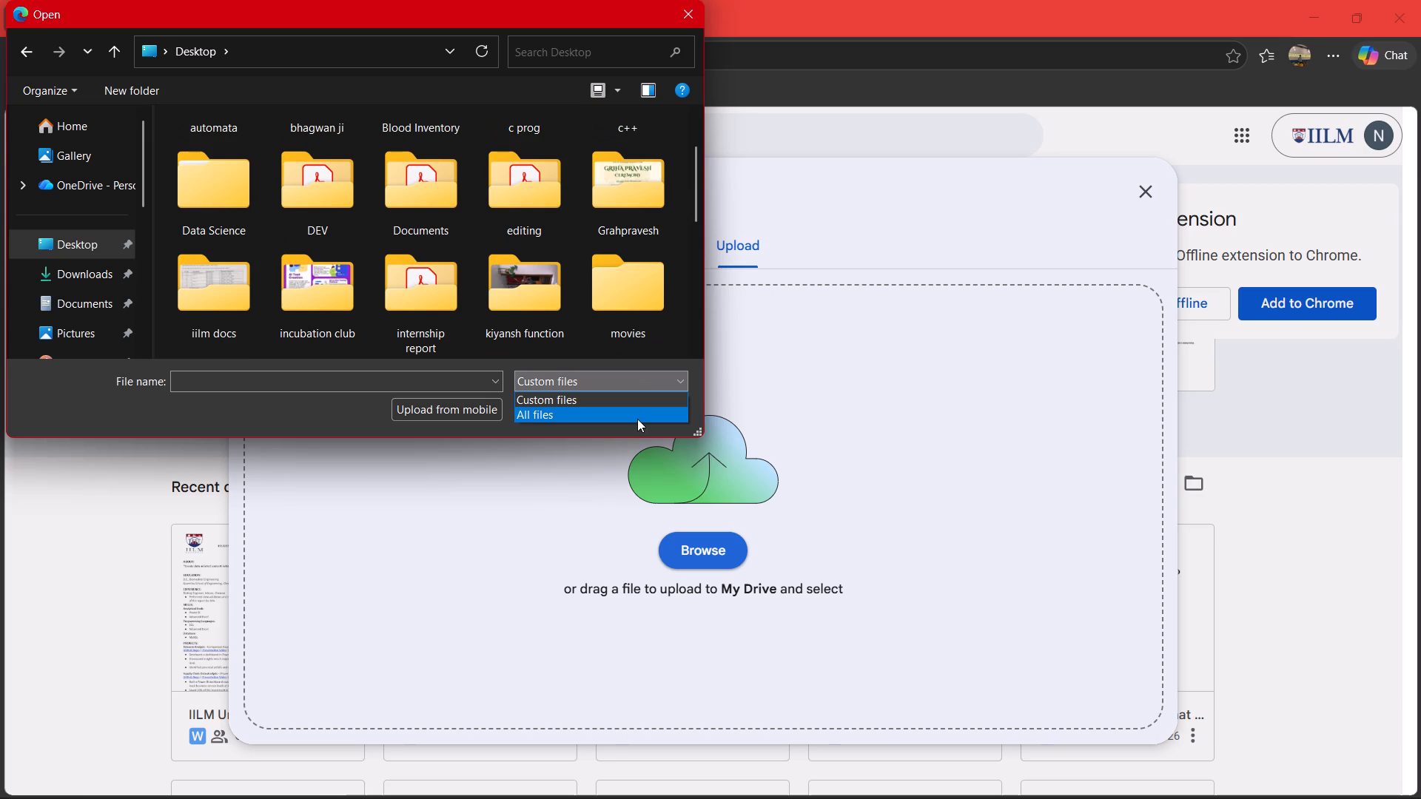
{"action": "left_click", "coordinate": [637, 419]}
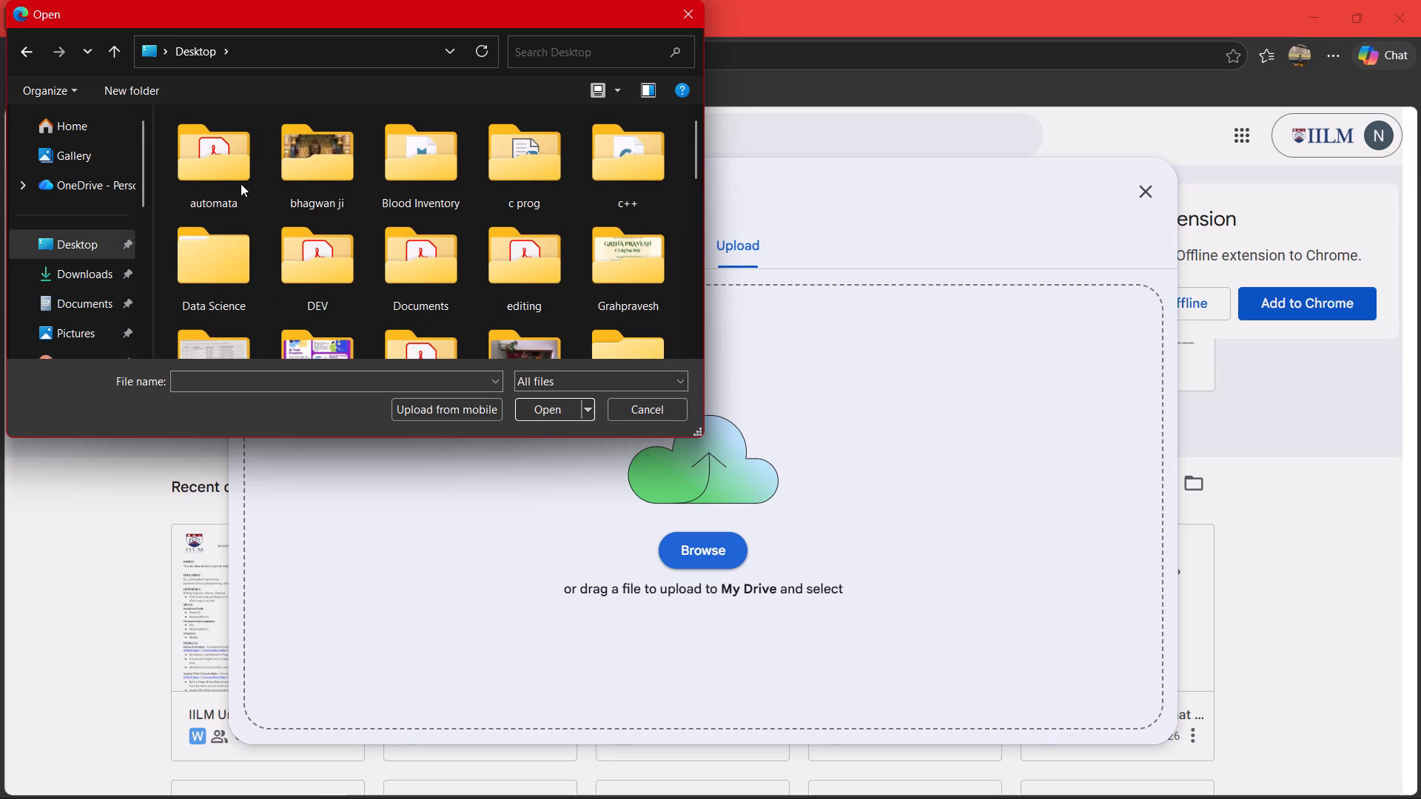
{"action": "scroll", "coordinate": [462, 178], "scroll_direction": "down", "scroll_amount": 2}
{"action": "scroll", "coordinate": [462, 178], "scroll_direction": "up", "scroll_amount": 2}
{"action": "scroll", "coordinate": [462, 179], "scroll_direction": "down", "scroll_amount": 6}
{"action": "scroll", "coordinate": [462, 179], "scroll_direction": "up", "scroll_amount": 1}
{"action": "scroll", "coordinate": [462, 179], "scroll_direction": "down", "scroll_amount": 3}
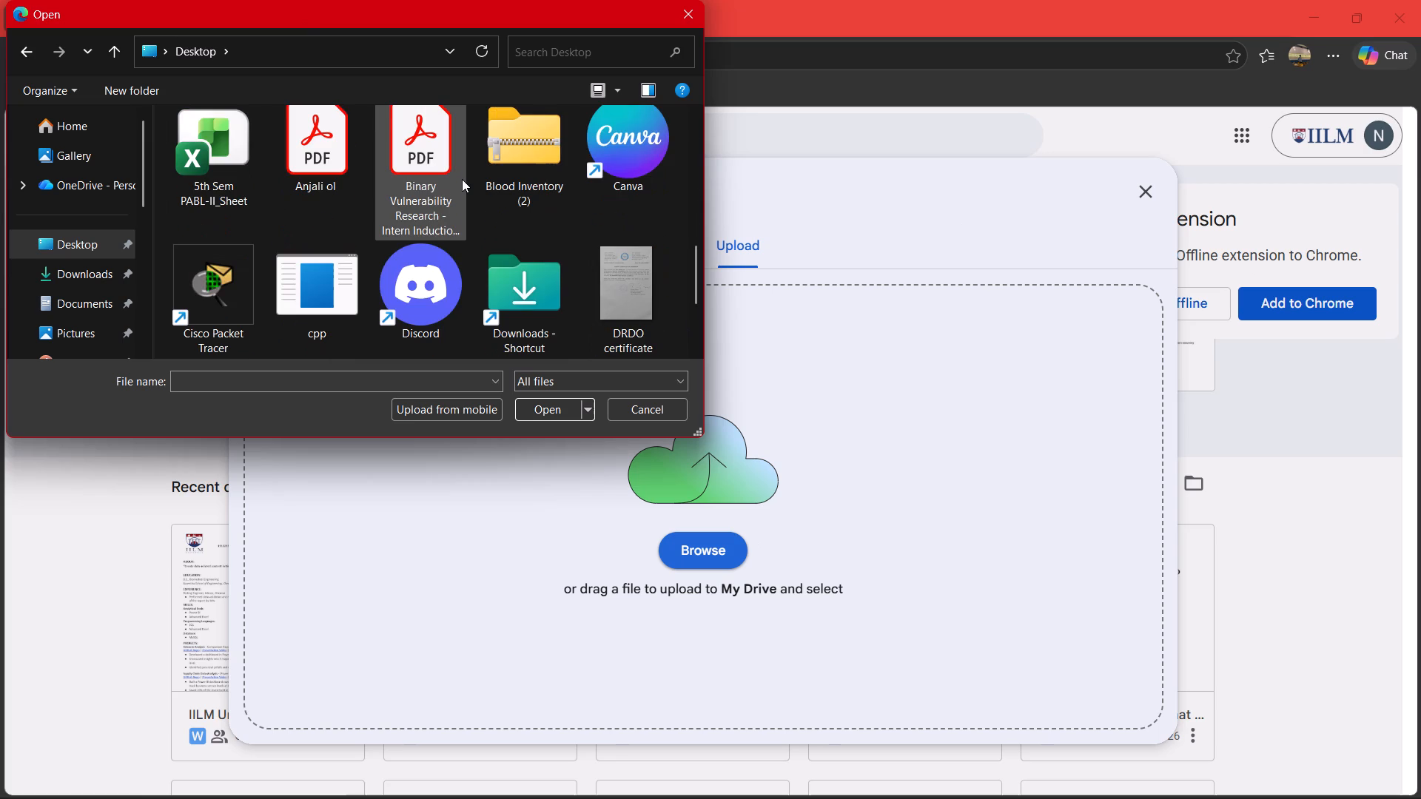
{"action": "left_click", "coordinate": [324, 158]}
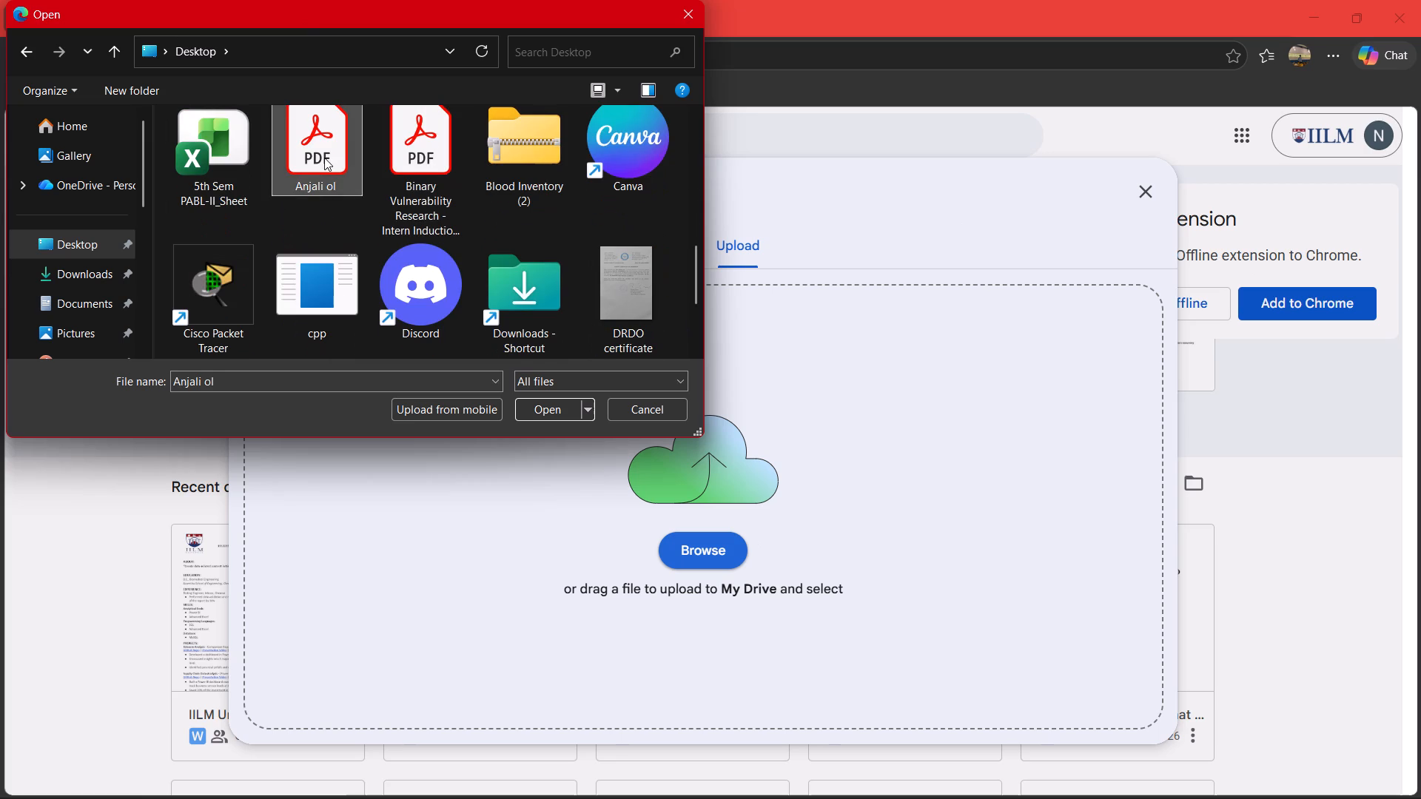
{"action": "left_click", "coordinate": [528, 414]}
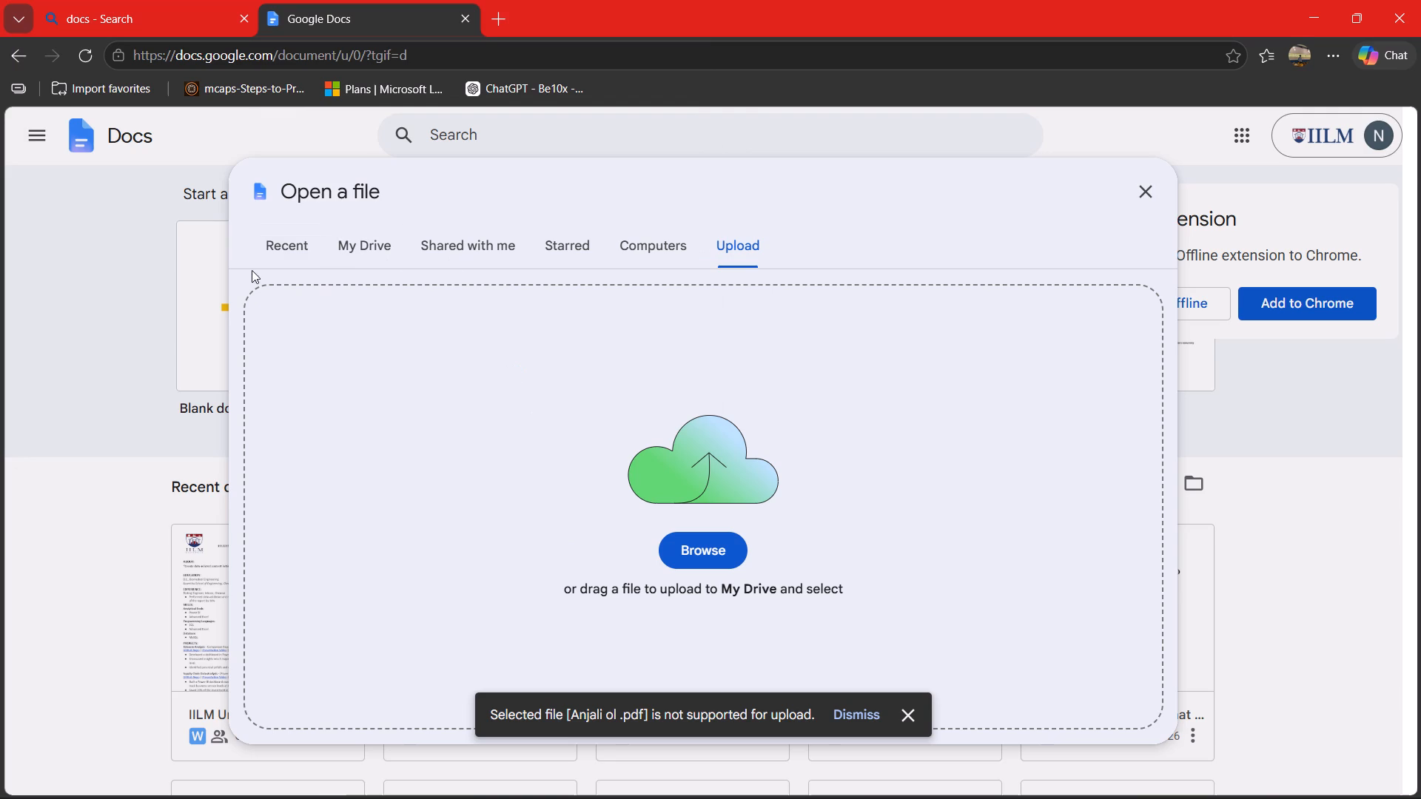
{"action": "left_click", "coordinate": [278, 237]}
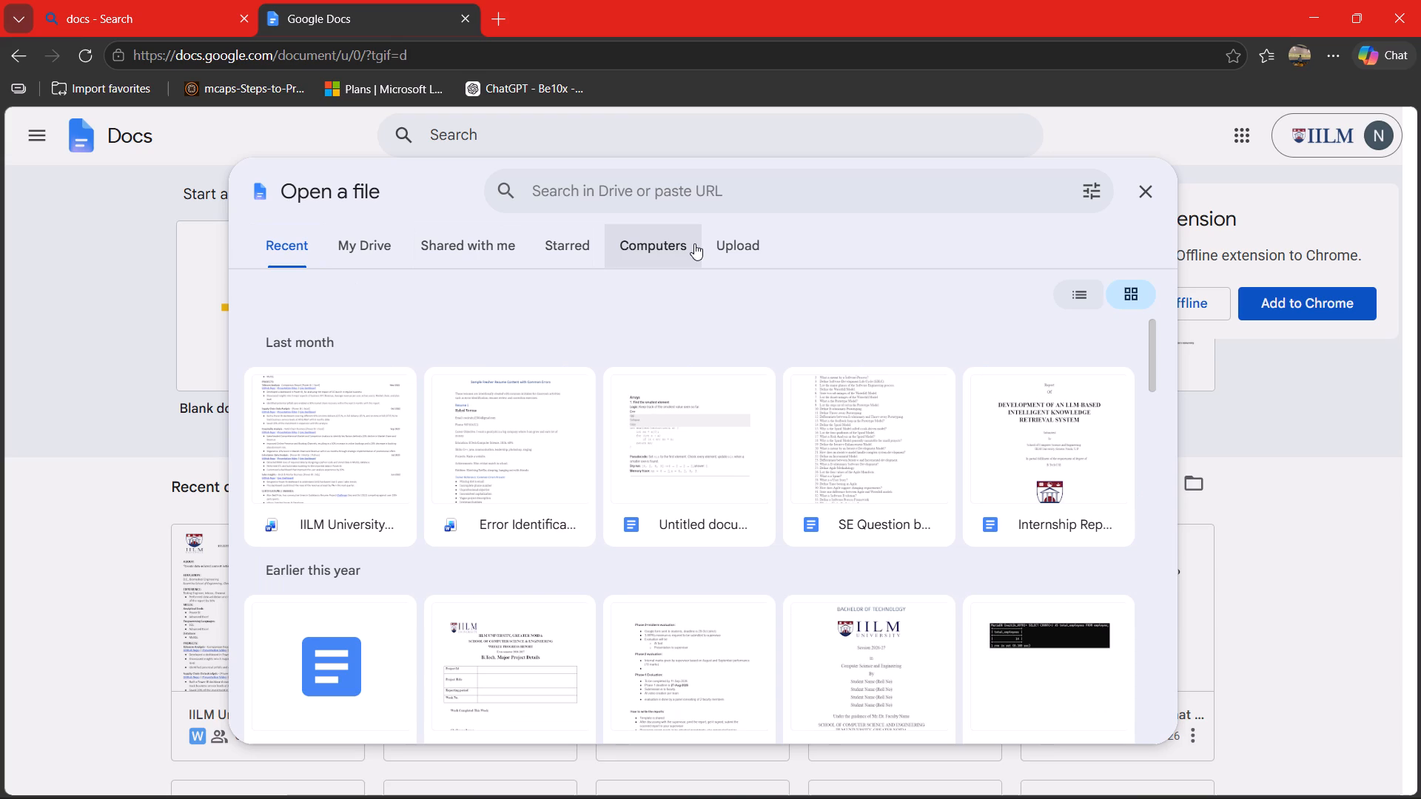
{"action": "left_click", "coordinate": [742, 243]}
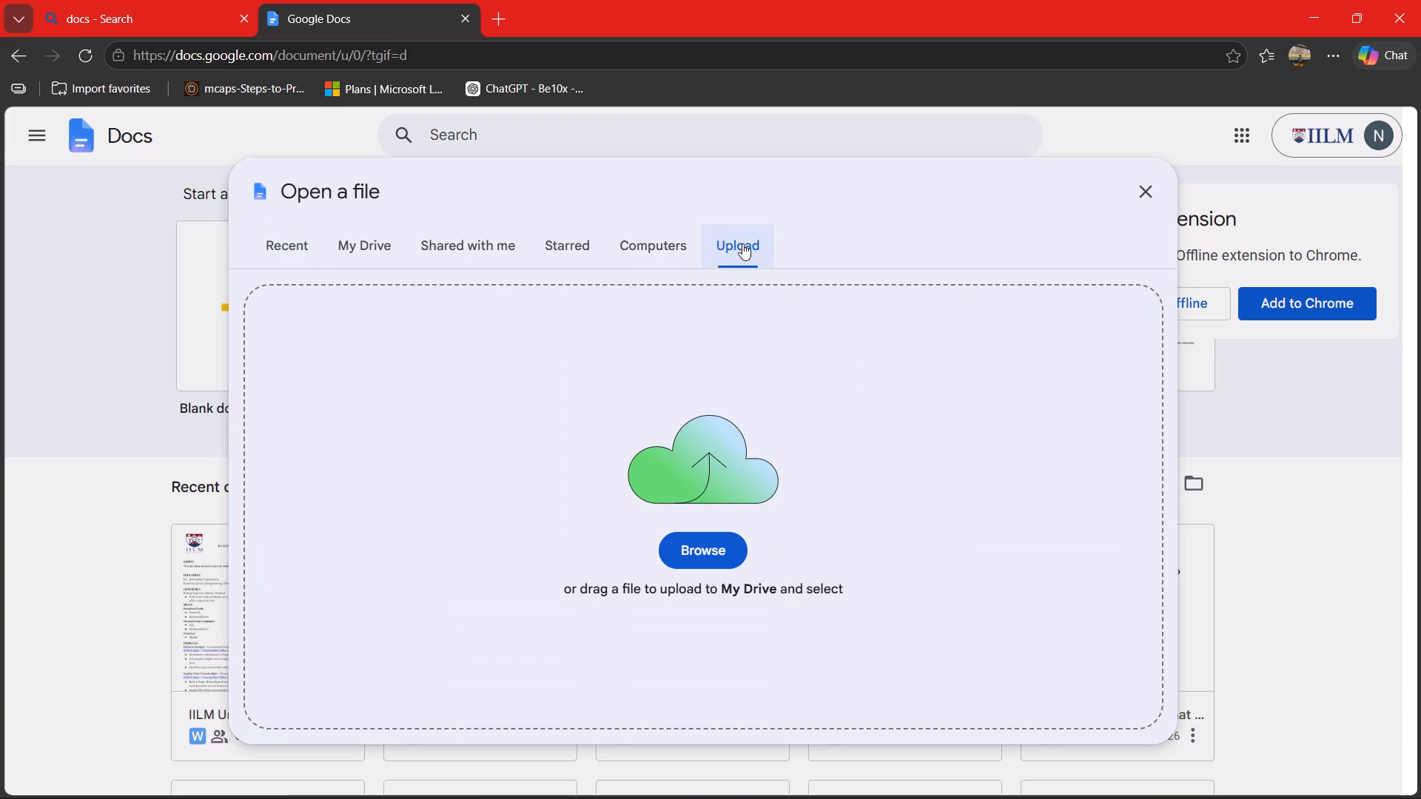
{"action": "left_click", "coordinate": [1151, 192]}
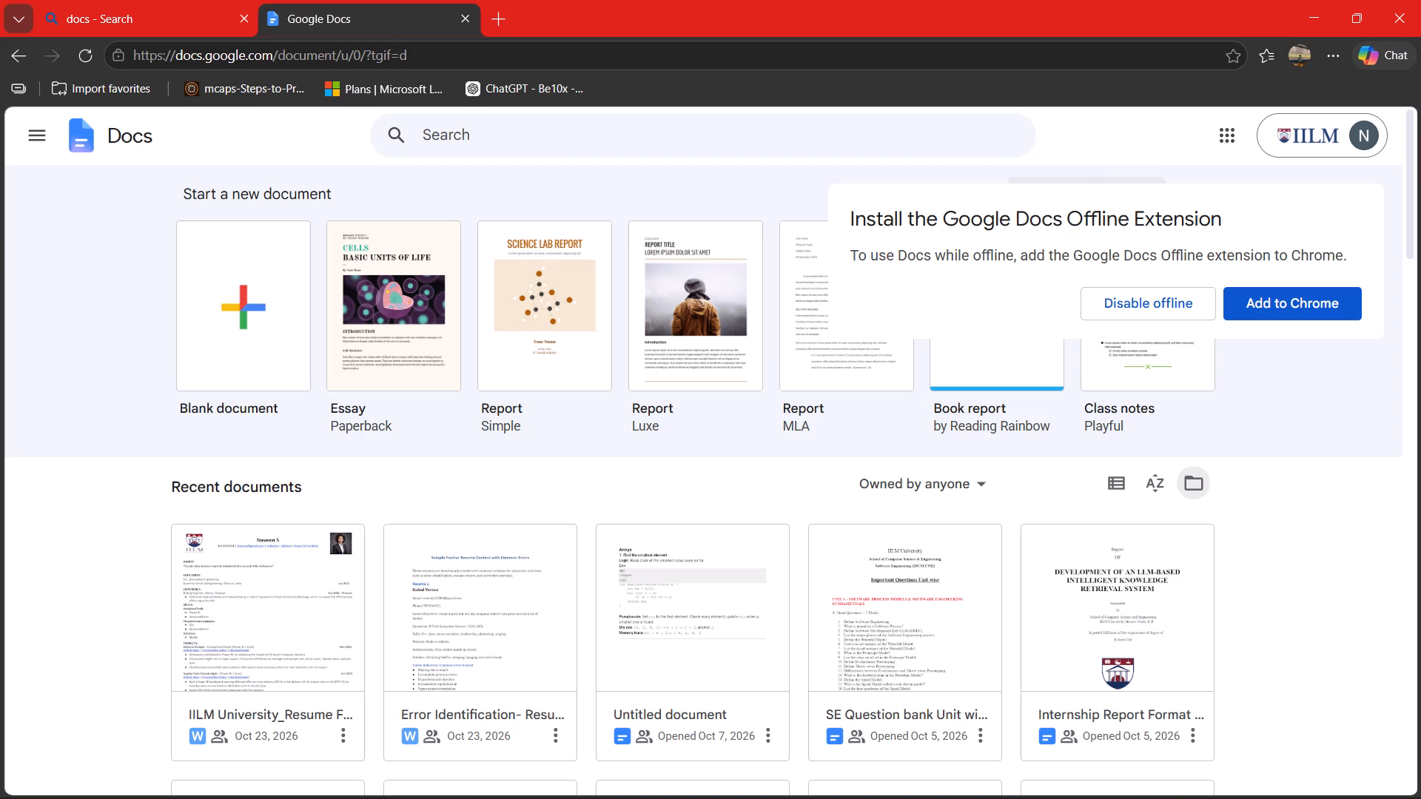
Decline the Google Docs Offline extension by disabling offline use.
{"action": "left_click", "coordinate": [1120, 304]}
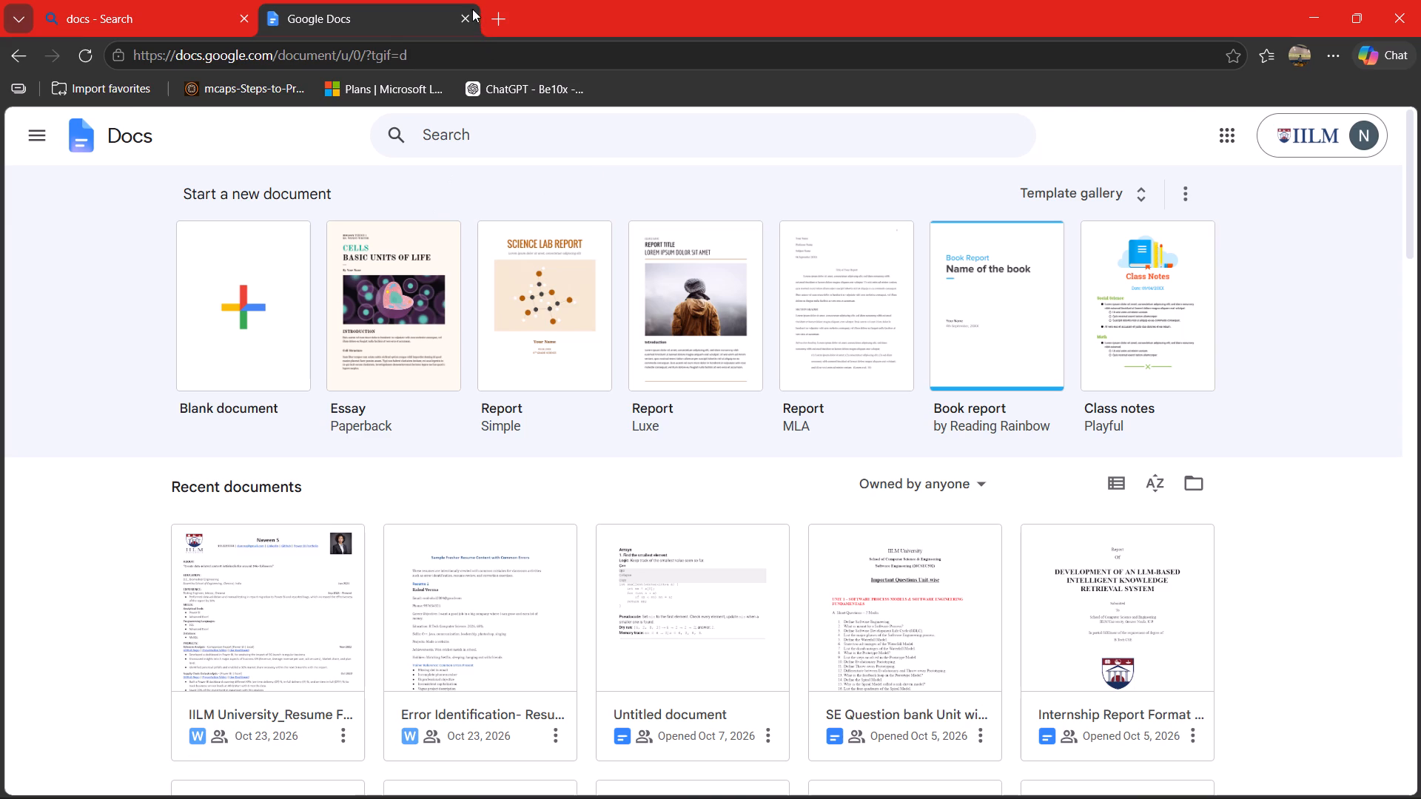
Search the web for "pdf to word converter" in a new tab and open the iLovePDF PDF to Word page from the results.
{"action": "left_click", "coordinate": [494, 23]}
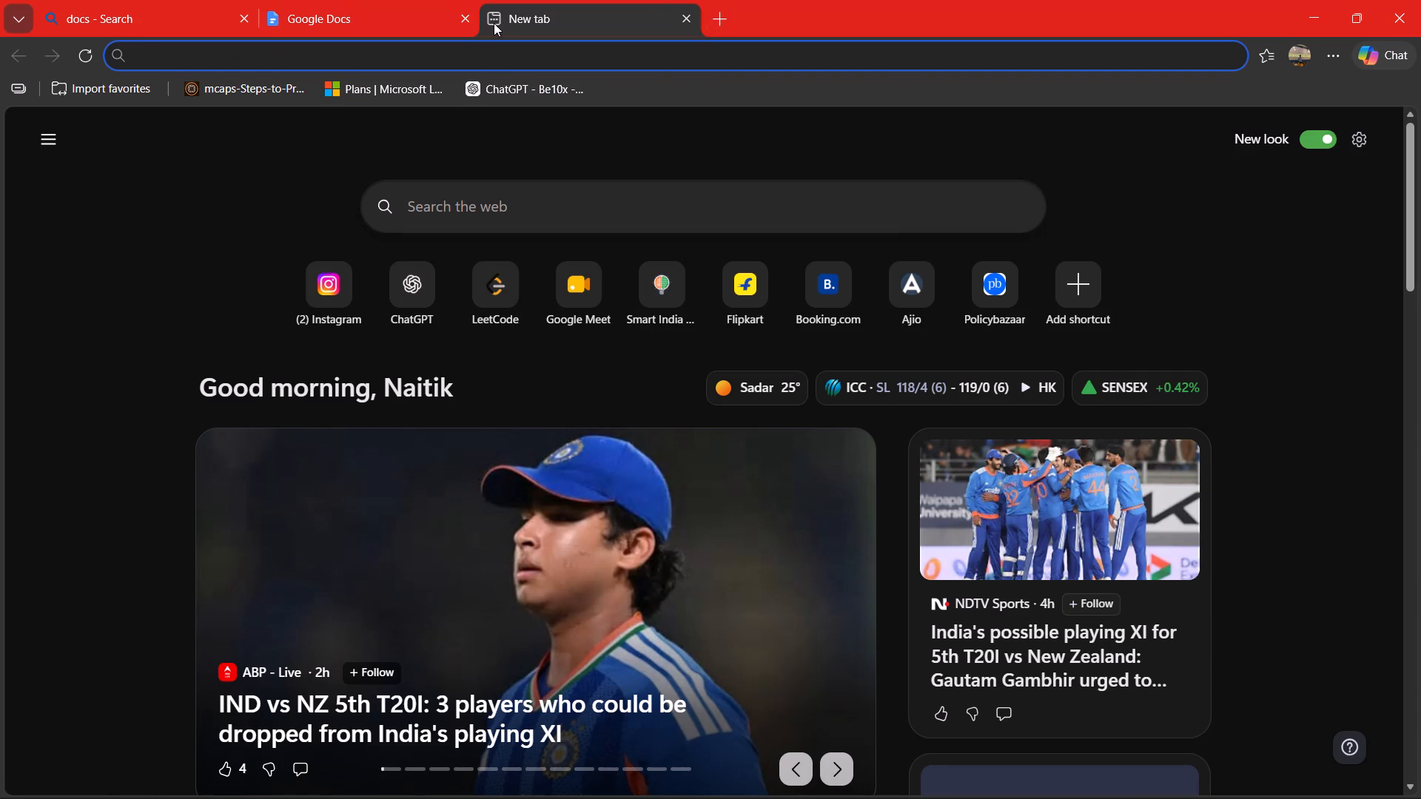
{"action": "type", "text": "pdf"}
{"action": "key", "text": "space"}
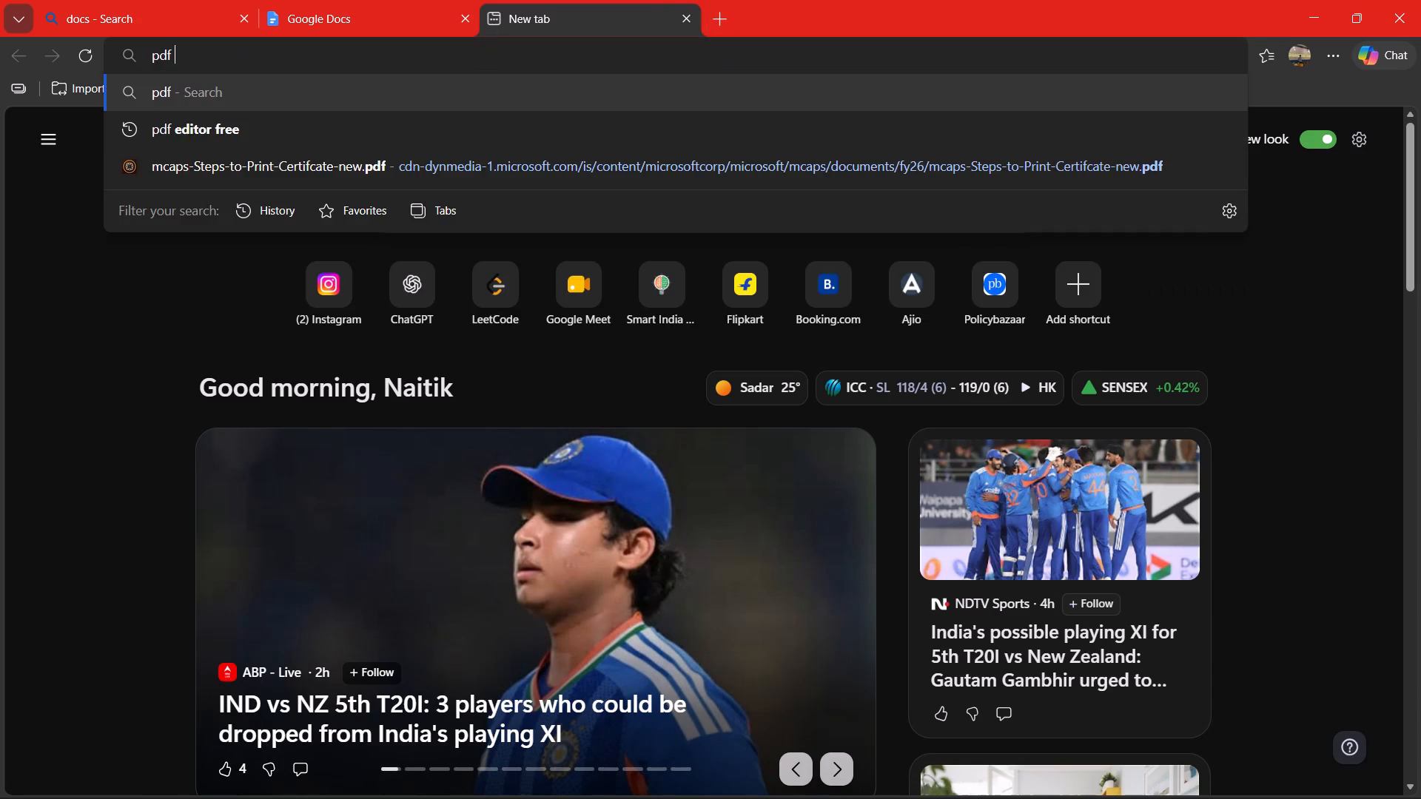
{"action": "type", "text": "to"}
{"action": "key", "text": "space"}
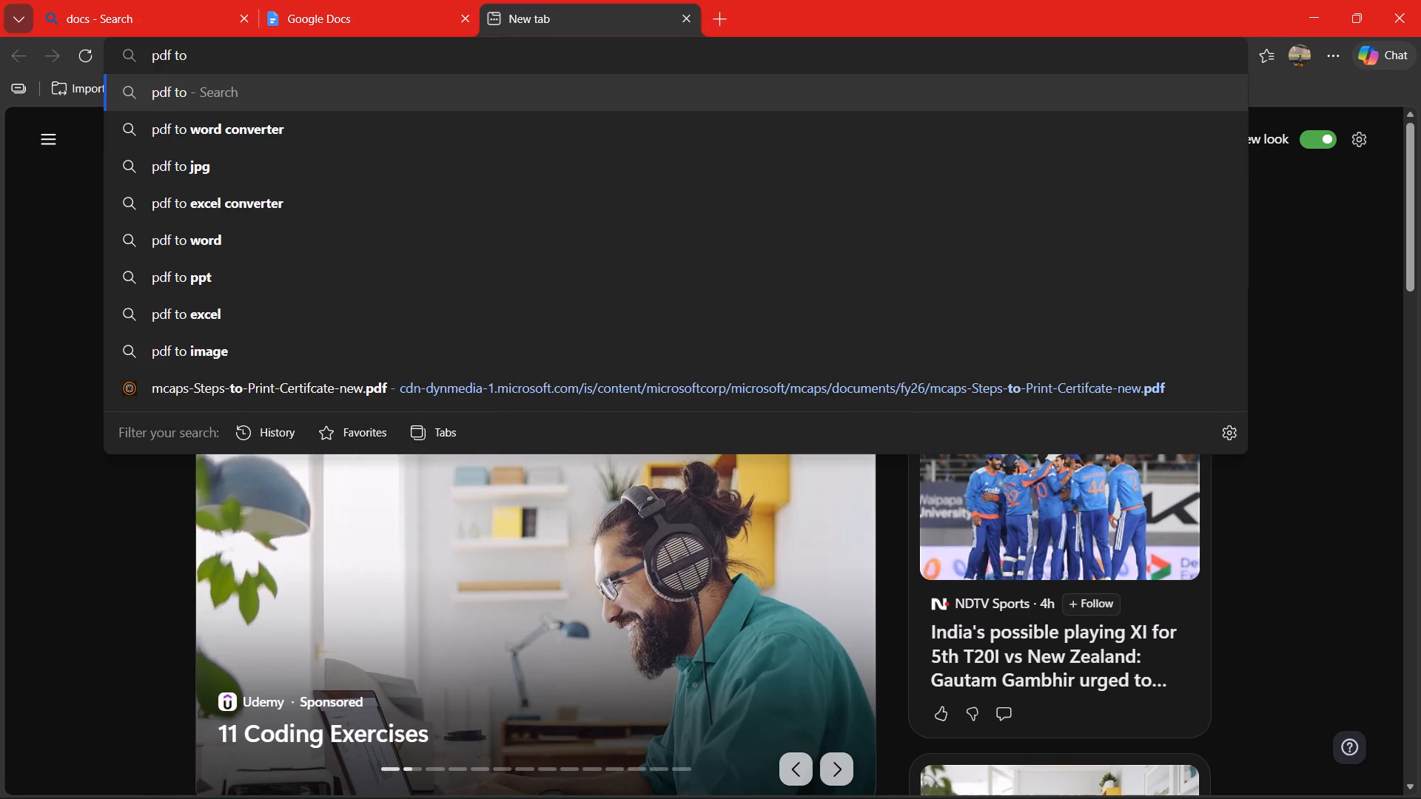
{"action": "type", "text": "word"}
{"action": "key", "text": "Return"}
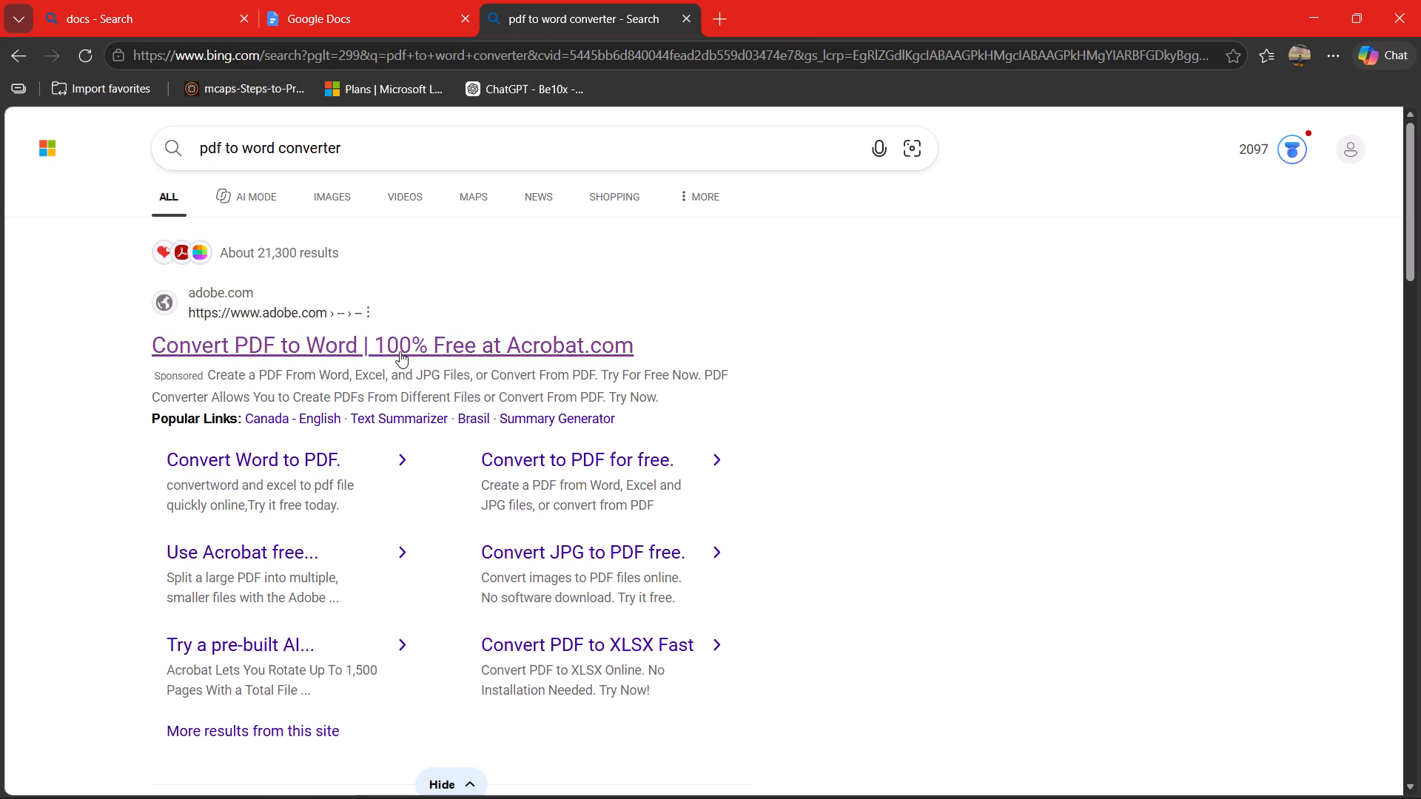
{"action": "scroll", "coordinate": [400, 351], "scroll_direction": "down", "scroll_amount": 4}
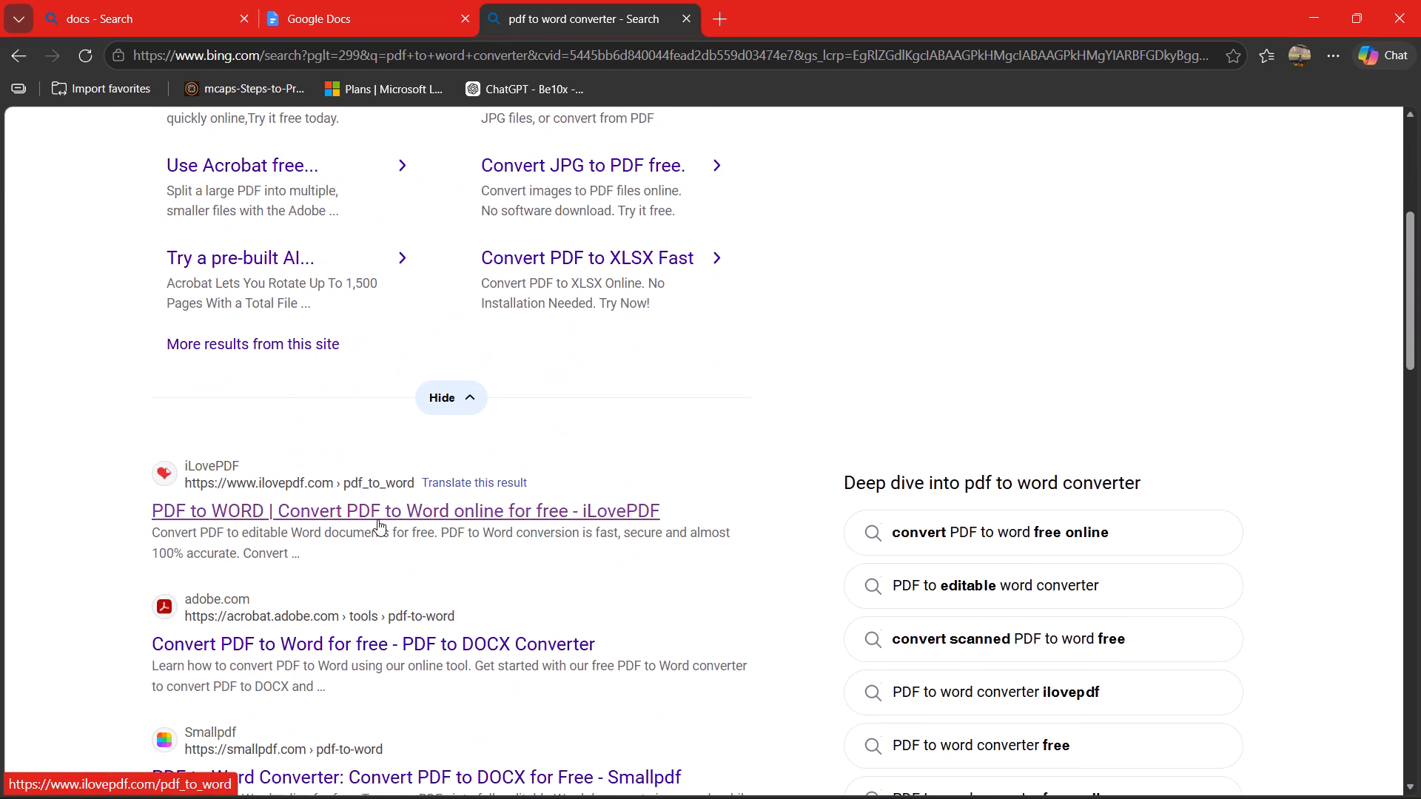
{"action": "scroll", "coordinate": [377, 518], "scroll_direction": "up", "scroll_amount": 3}
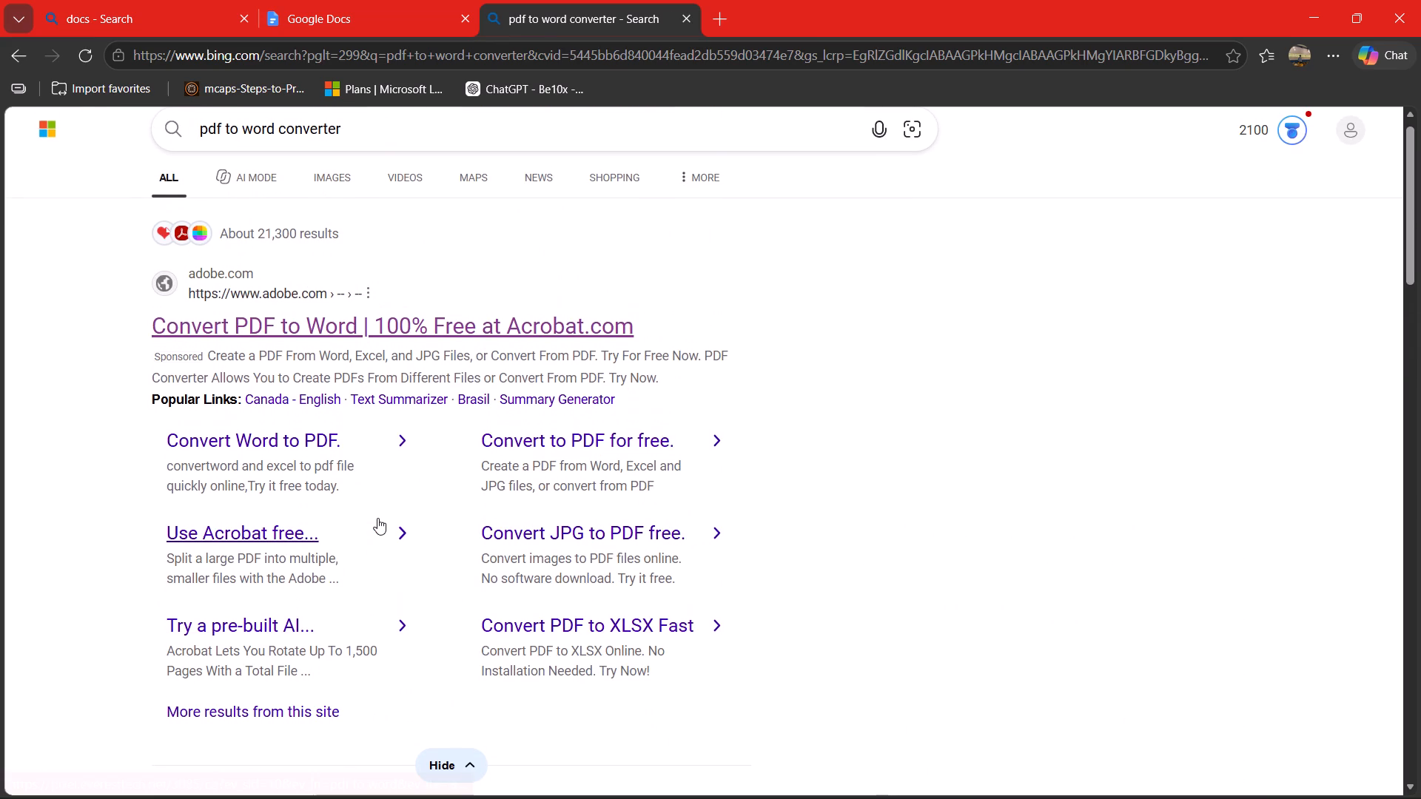
{"action": "scroll", "coordinate": [445, 542], "scroll_direction": "down", "scroll_amount": 1}
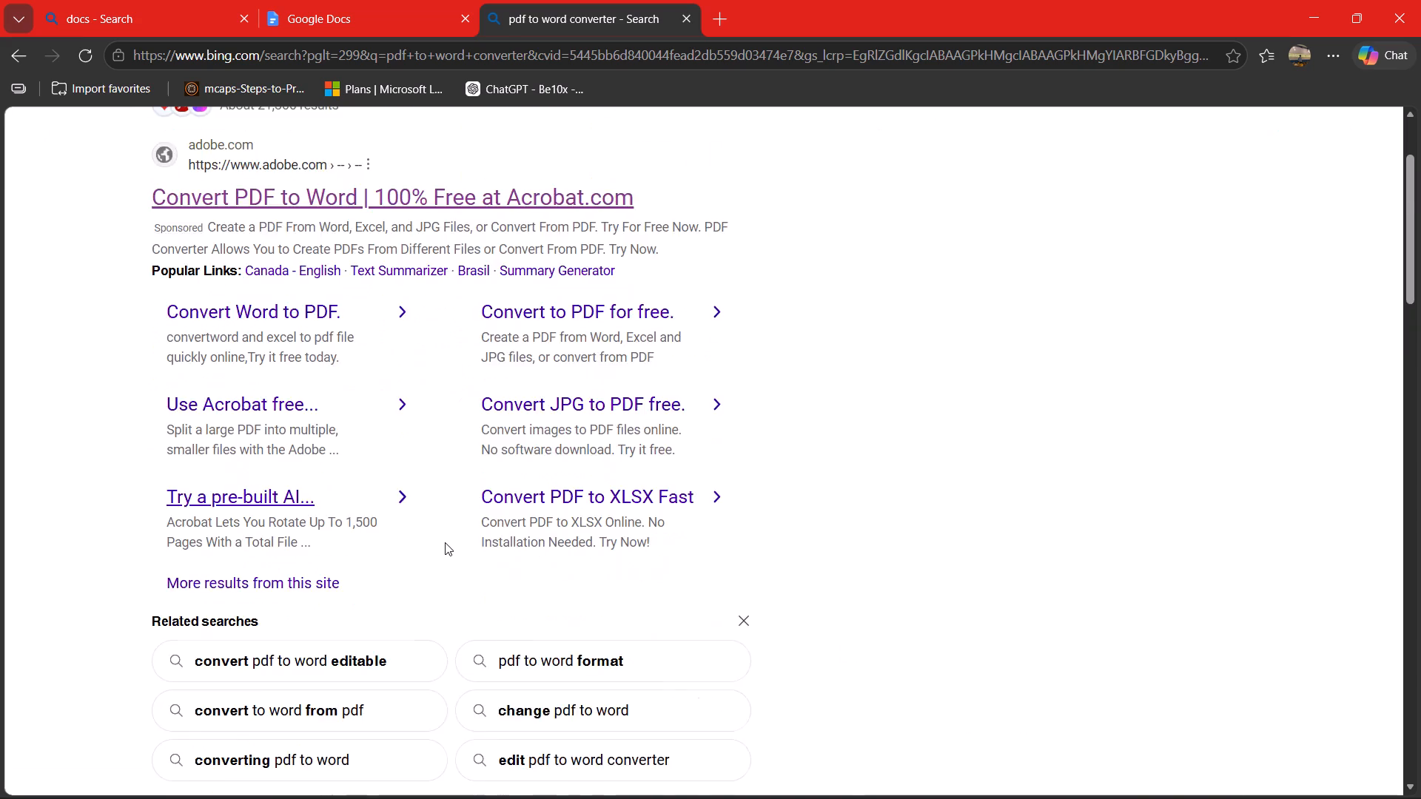
{"action": "scroll", "coordinate": [445, 542], "scroll_direction": "down", "scroll_amount": 3}
{"action": "left_click", "coordinate": [398, 624]}
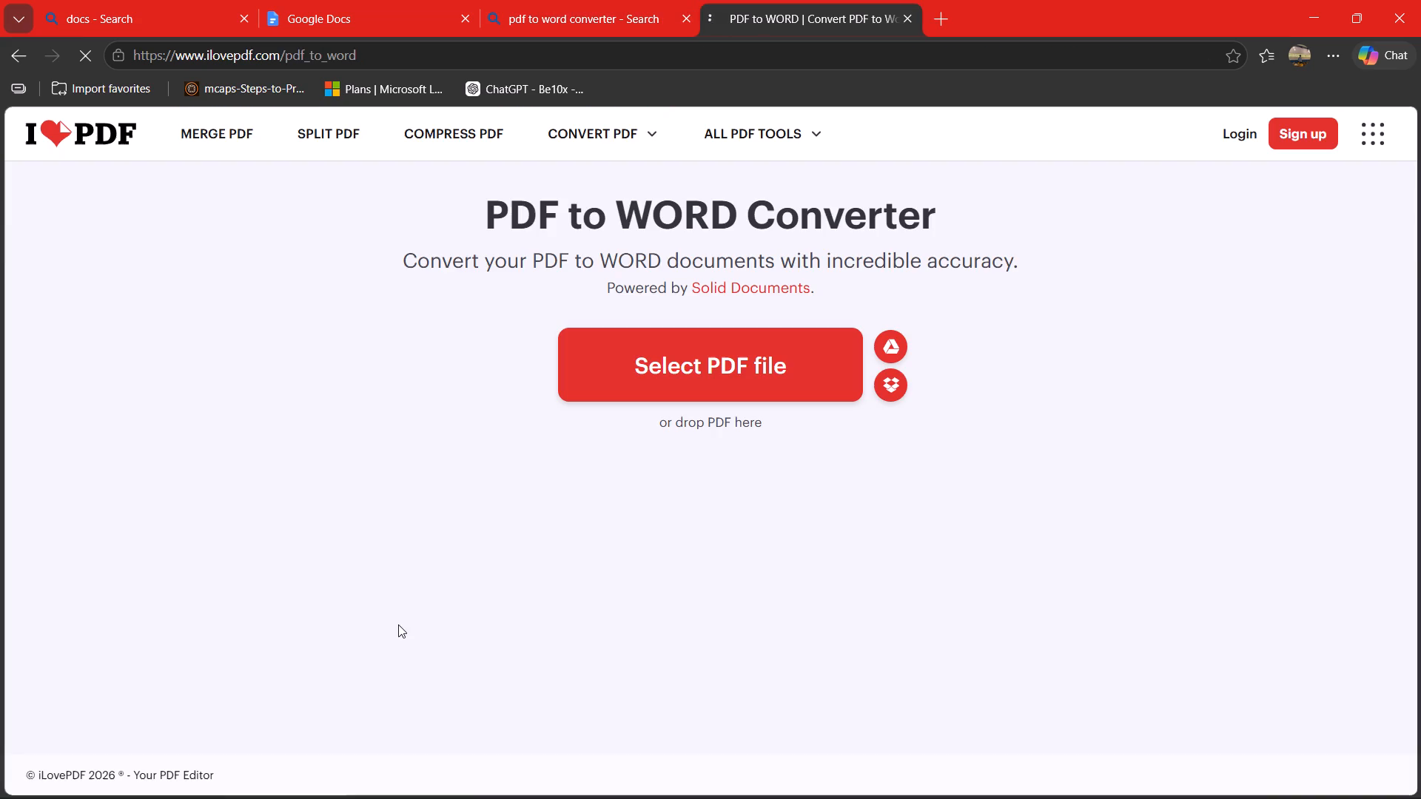
Load the "Anjali ol" PDF from the Desktop folder into the iLovePDF converter.
{"action": "left_click", "coordinate": [640, 346]}
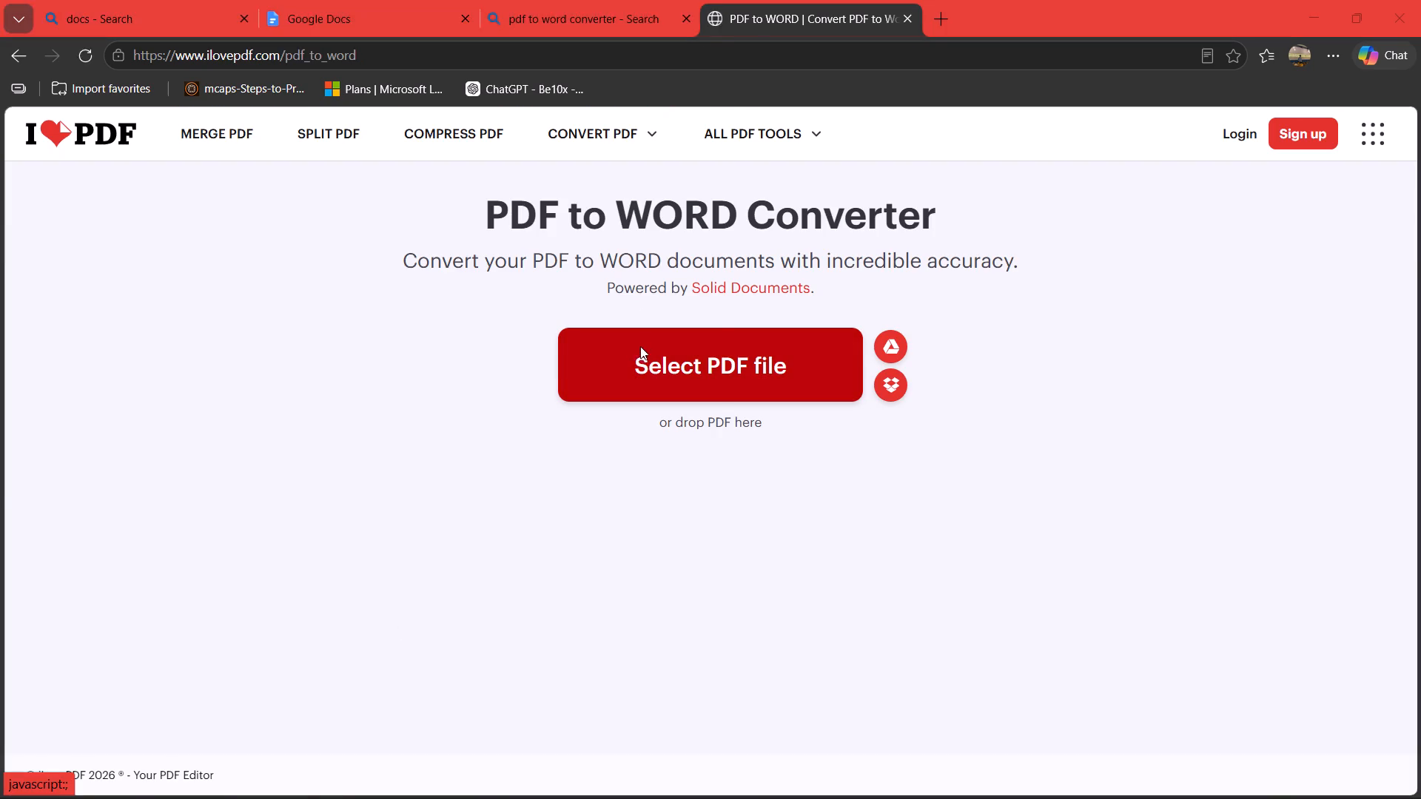
{"action": "scroll", "coordinate": [640, 346], "scroll_direction": "down", "scroll_amount": 6}
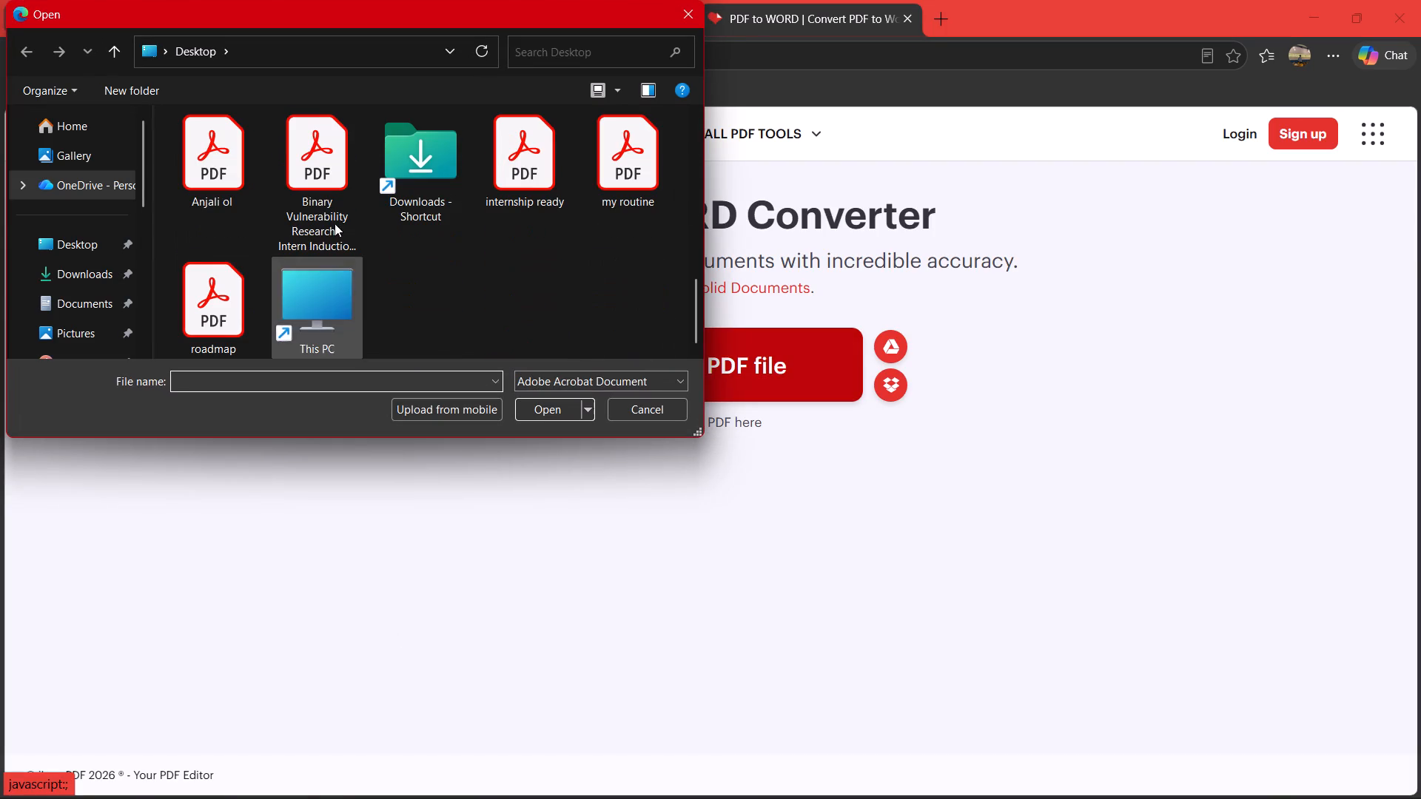
{"action": "left_click", "coordinate": [228, 181]}
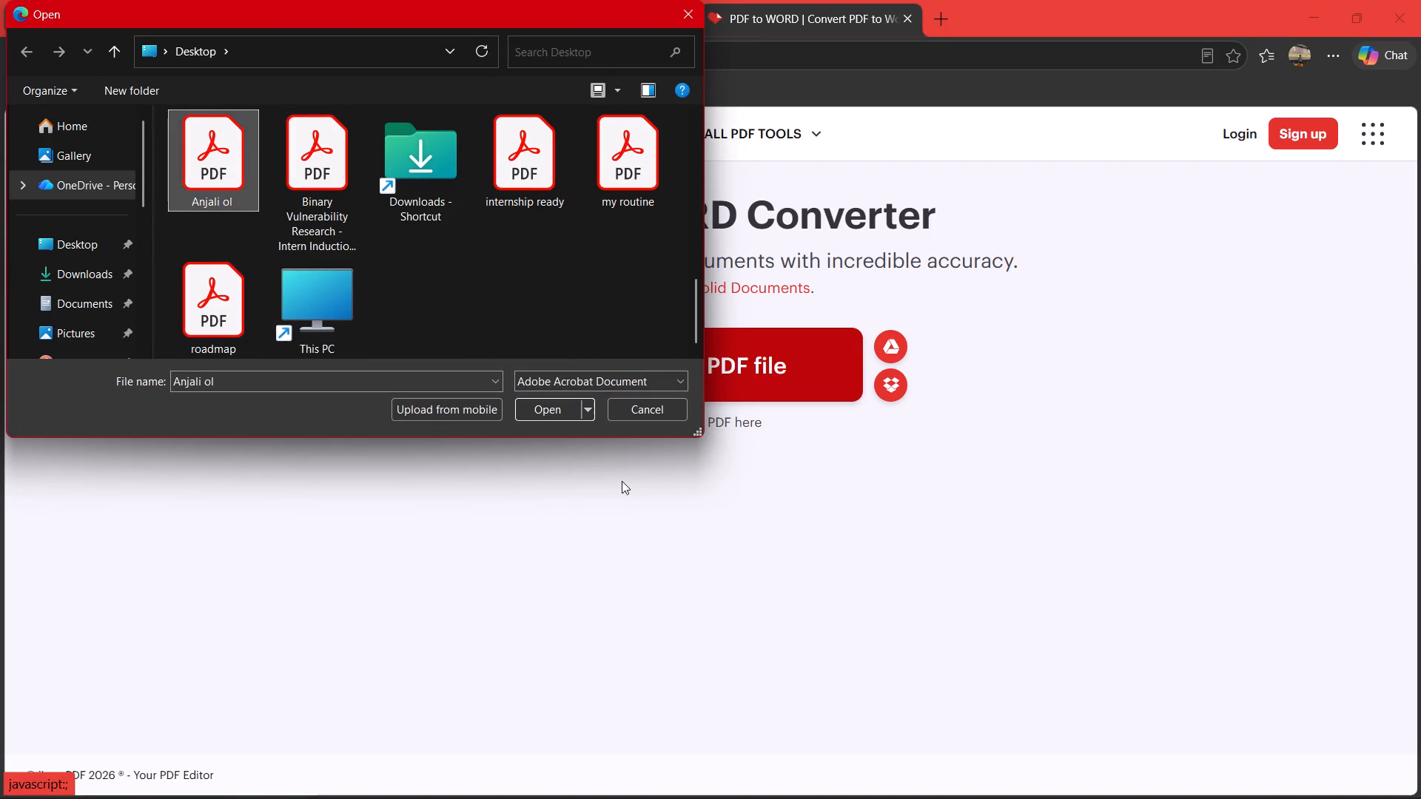
{"action": "left_click", "coordinate": [554, 402]}
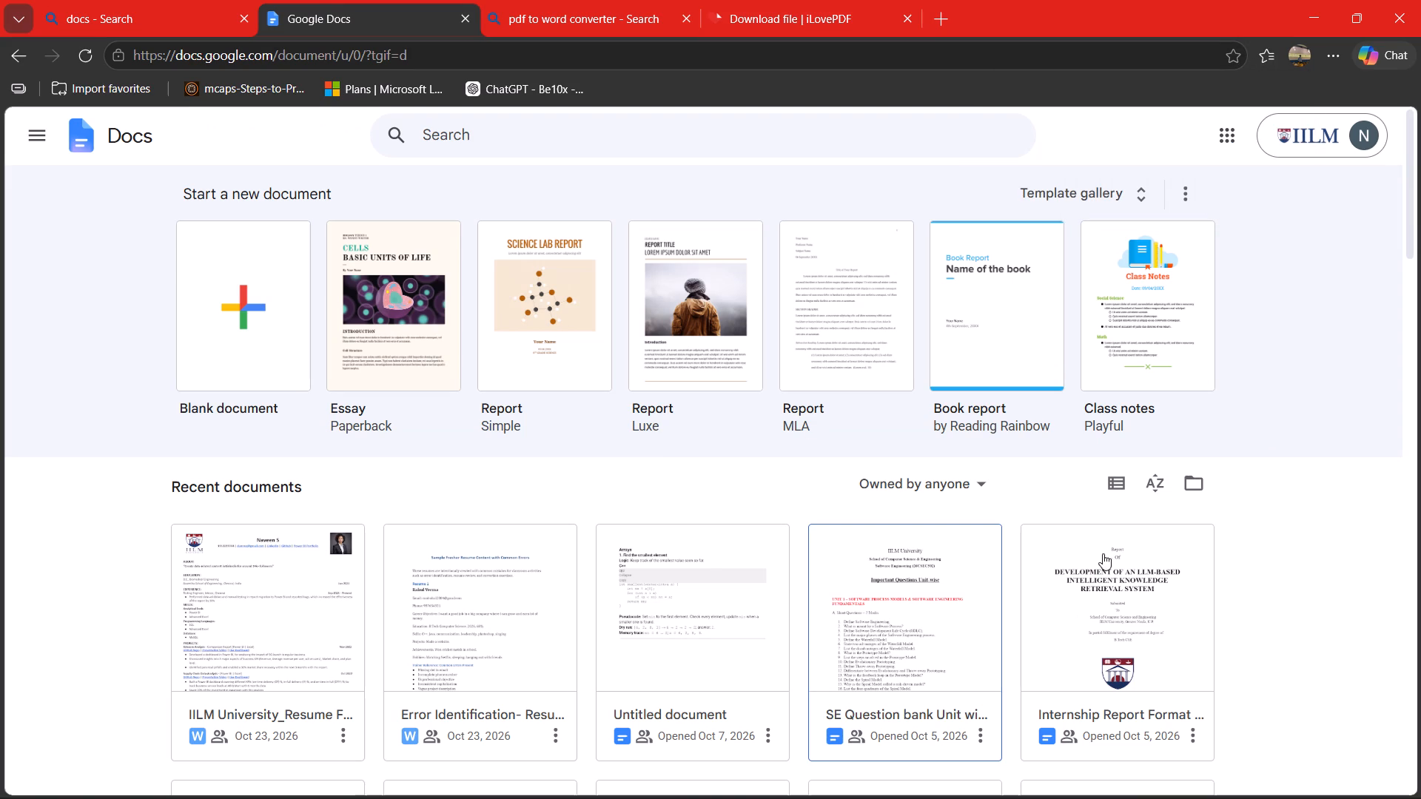
{"action": "left_click", "coordinate": [1189, 485]}
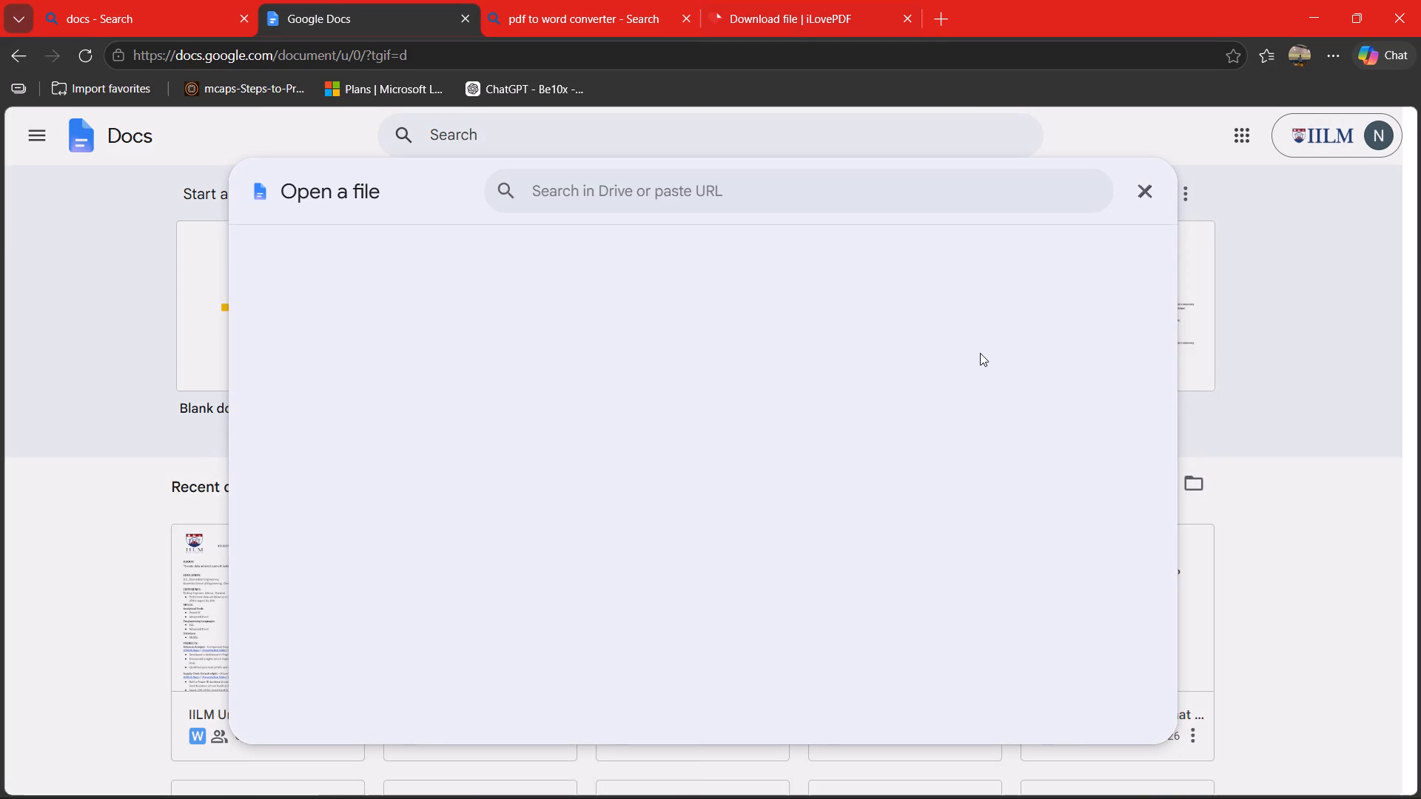
{"action": "left_click", "coordinate": [731, 259]}
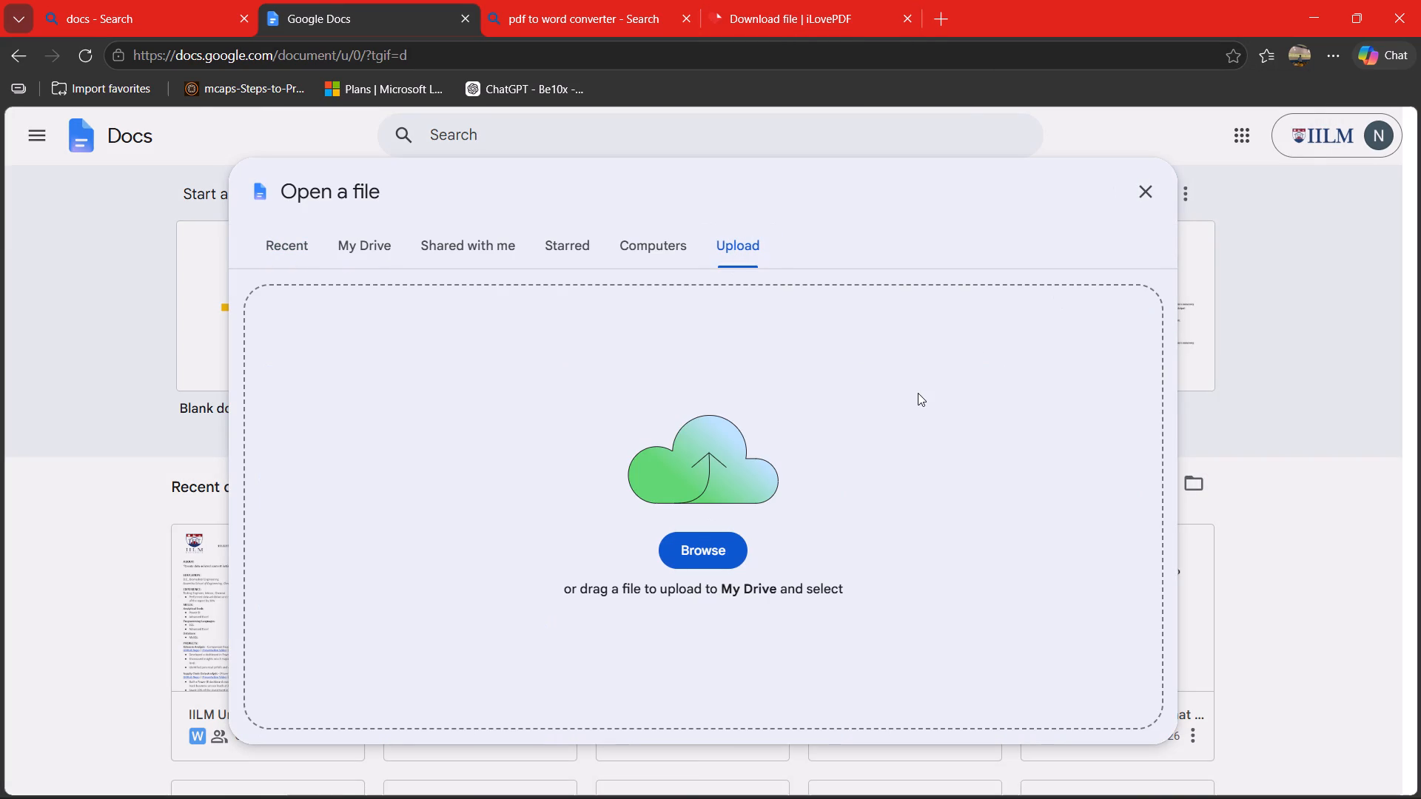
{"action": "key", "text": "ctrl+j"}
{"action": "left_click_drag", "start_coordinate": [1064, 136], "coordinate": [866, 381]}
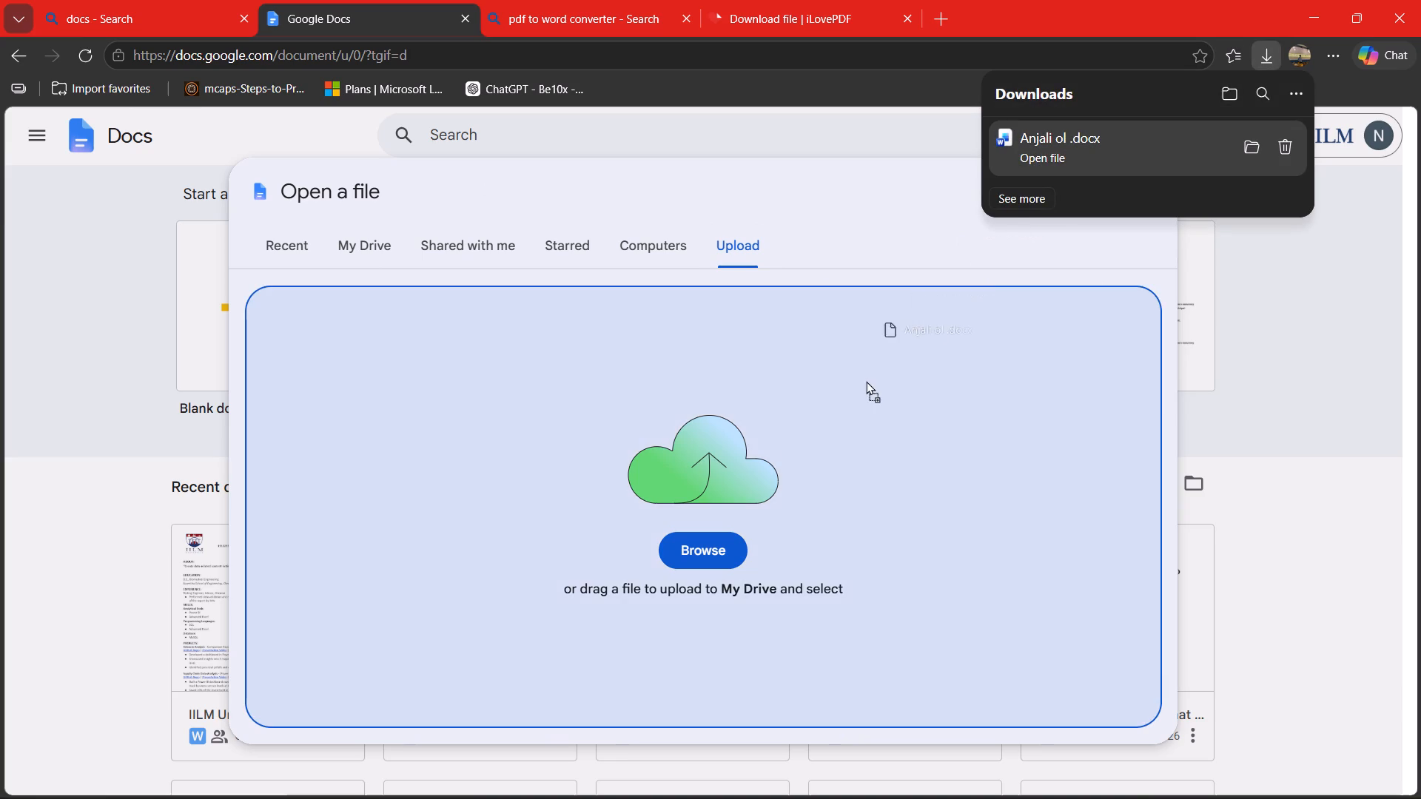
{"action": "left_click_drag", "start_coordinate": [866, 381], "coordinate": [782, 446]}
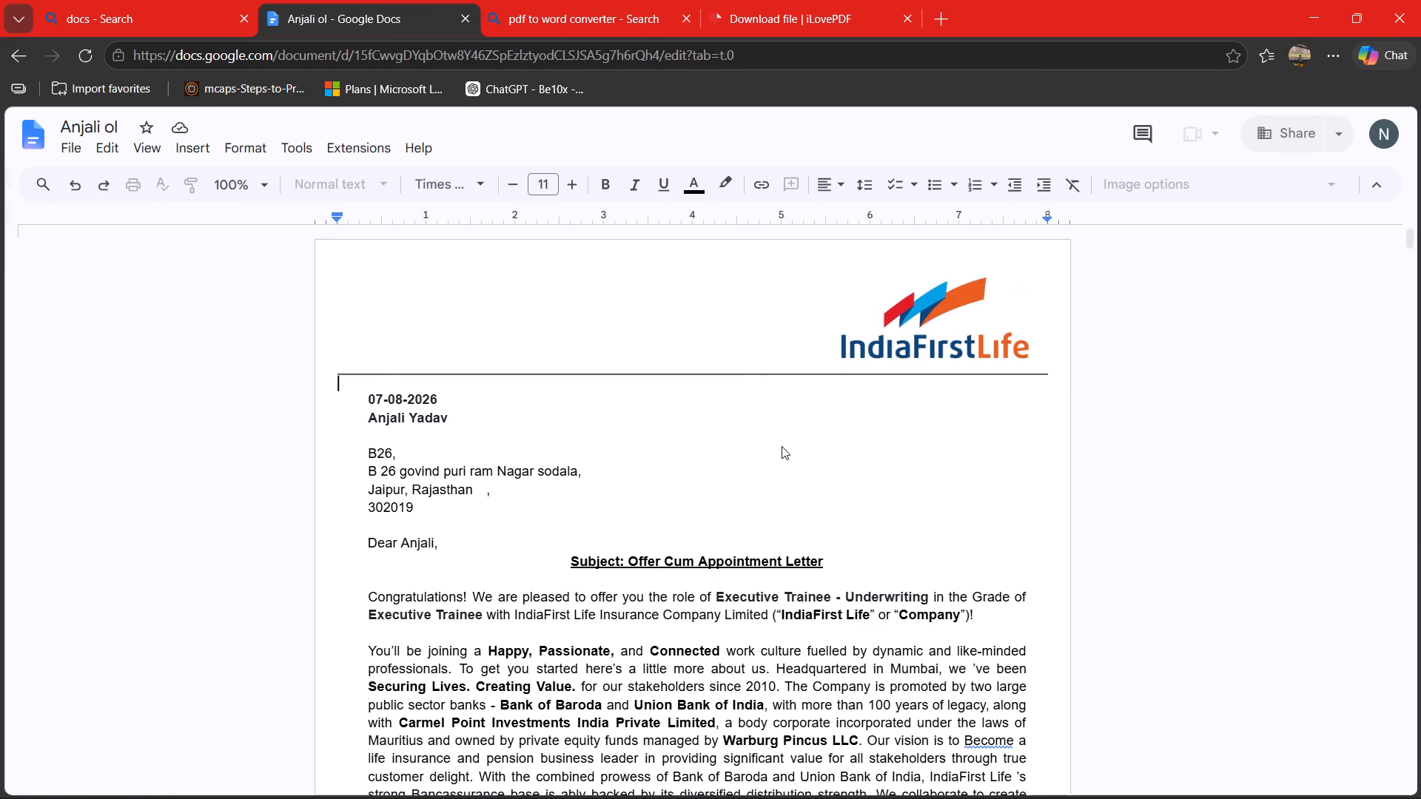
Dismiss the security limitations notice and look through the offer letter for the Annexure 2 salary computation table.
{"action": "scroll", "coordinate": [782, 446], "scroll_direction": "down", "scroll_amount": 1}
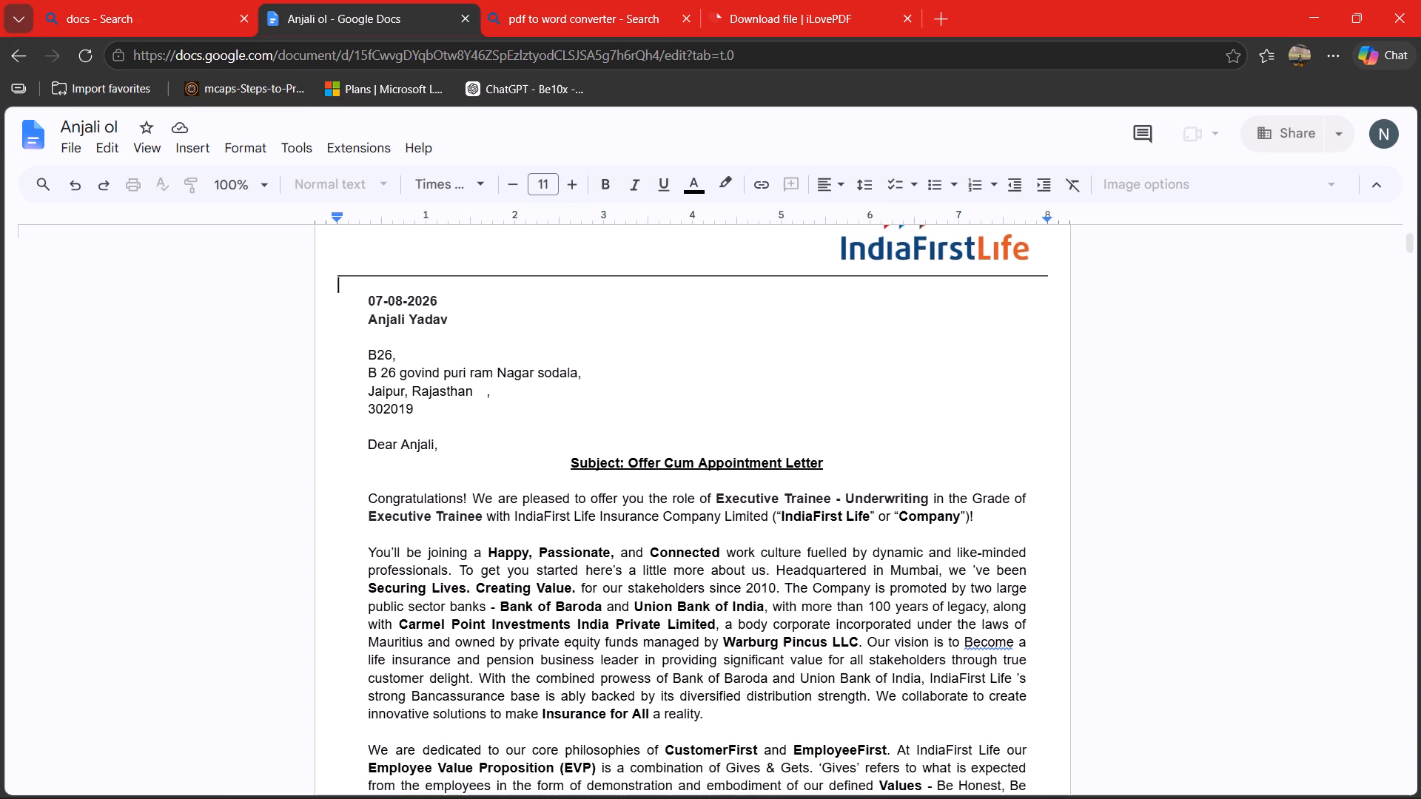
{"action": "left_click", "coordinate": [404, 375]}
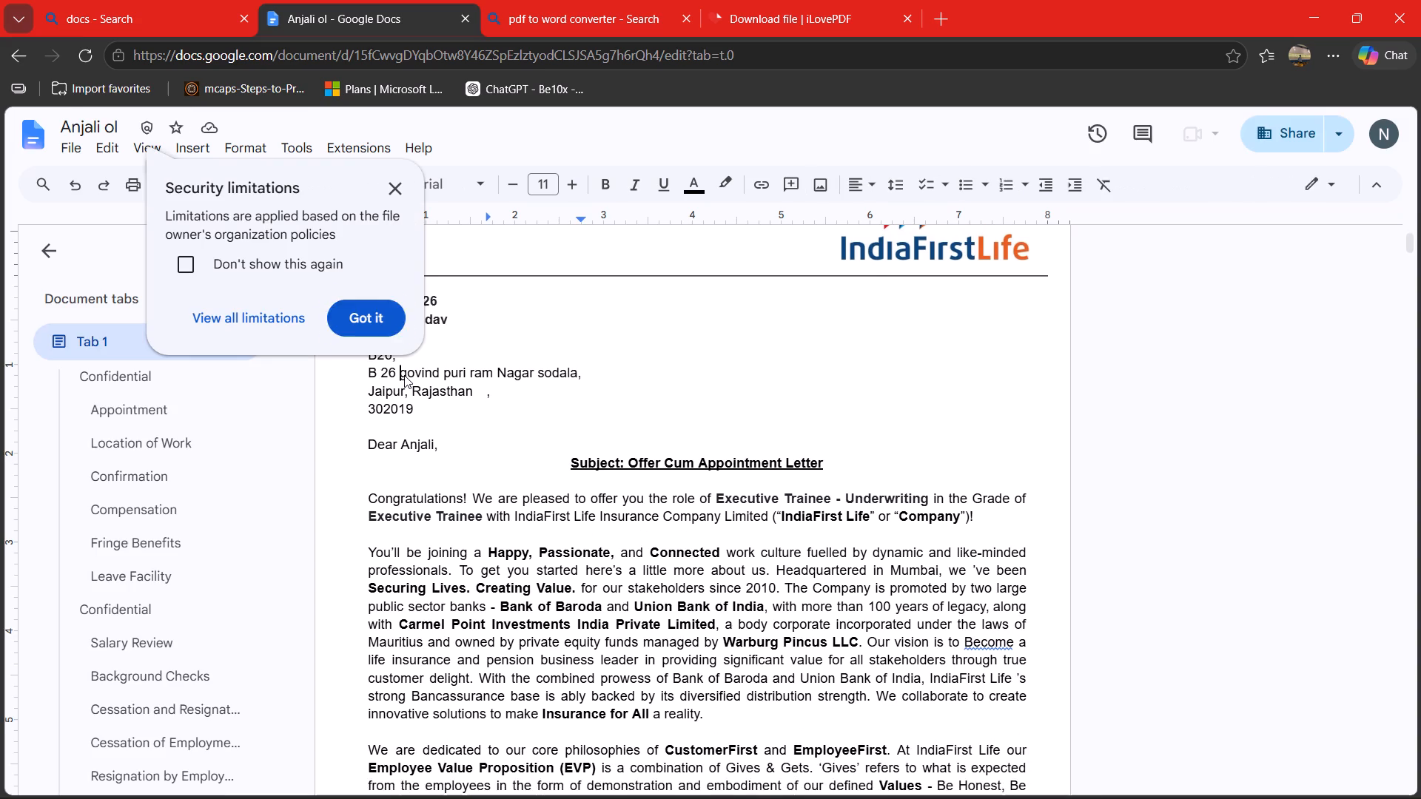
{"action": "left_click", "coordinate": [375, 323]}
{"action": "scroll", "coordinate": [847, 359], "scroll_direction": "down", "scroll_amount": 5}
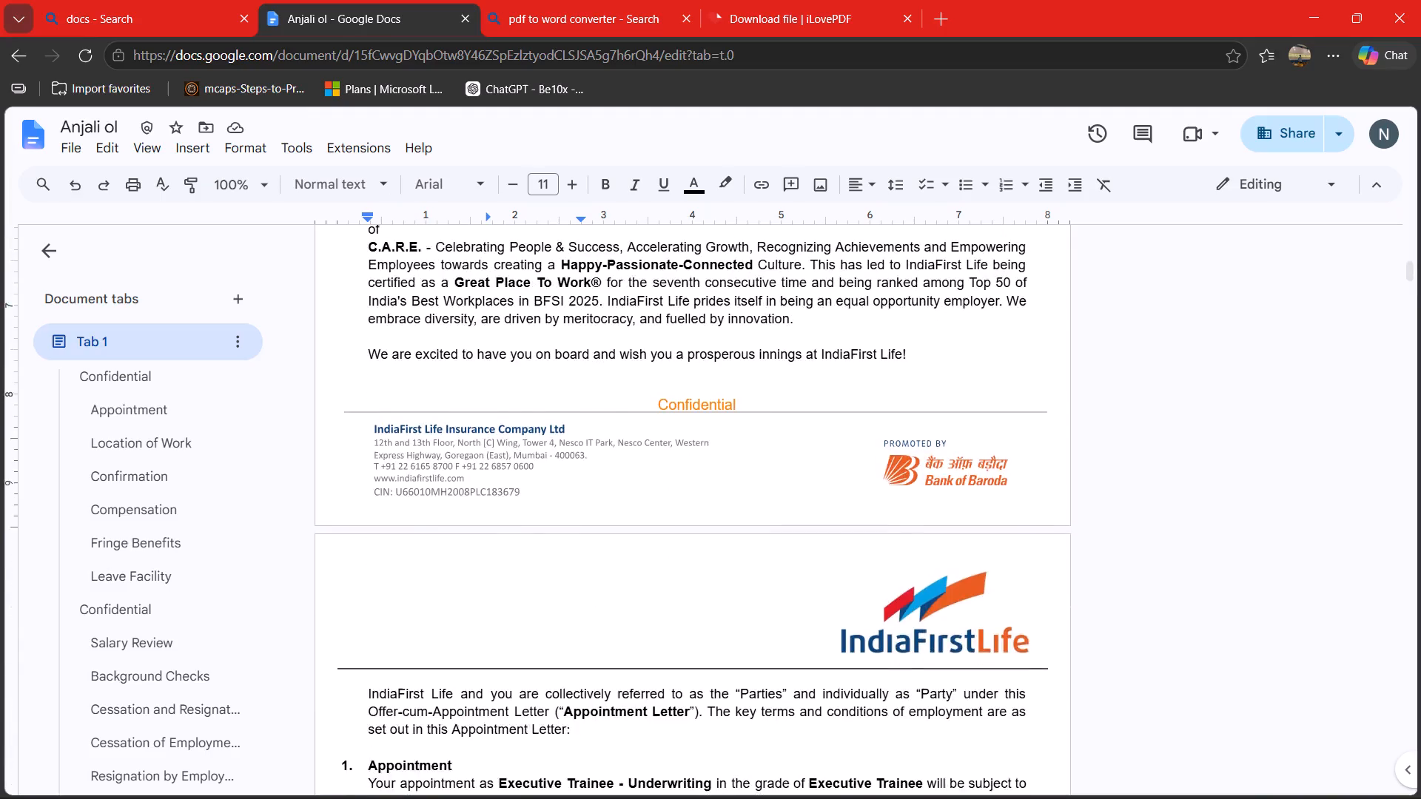
{"action": "scroll", "coordinate": [847, 359], "scroll_direction": "down", "scroll_amount": 11}
{"action": "scroll", "coordinate": [847, 359], "scroll_direction": "up", "scroll_amount": 2}
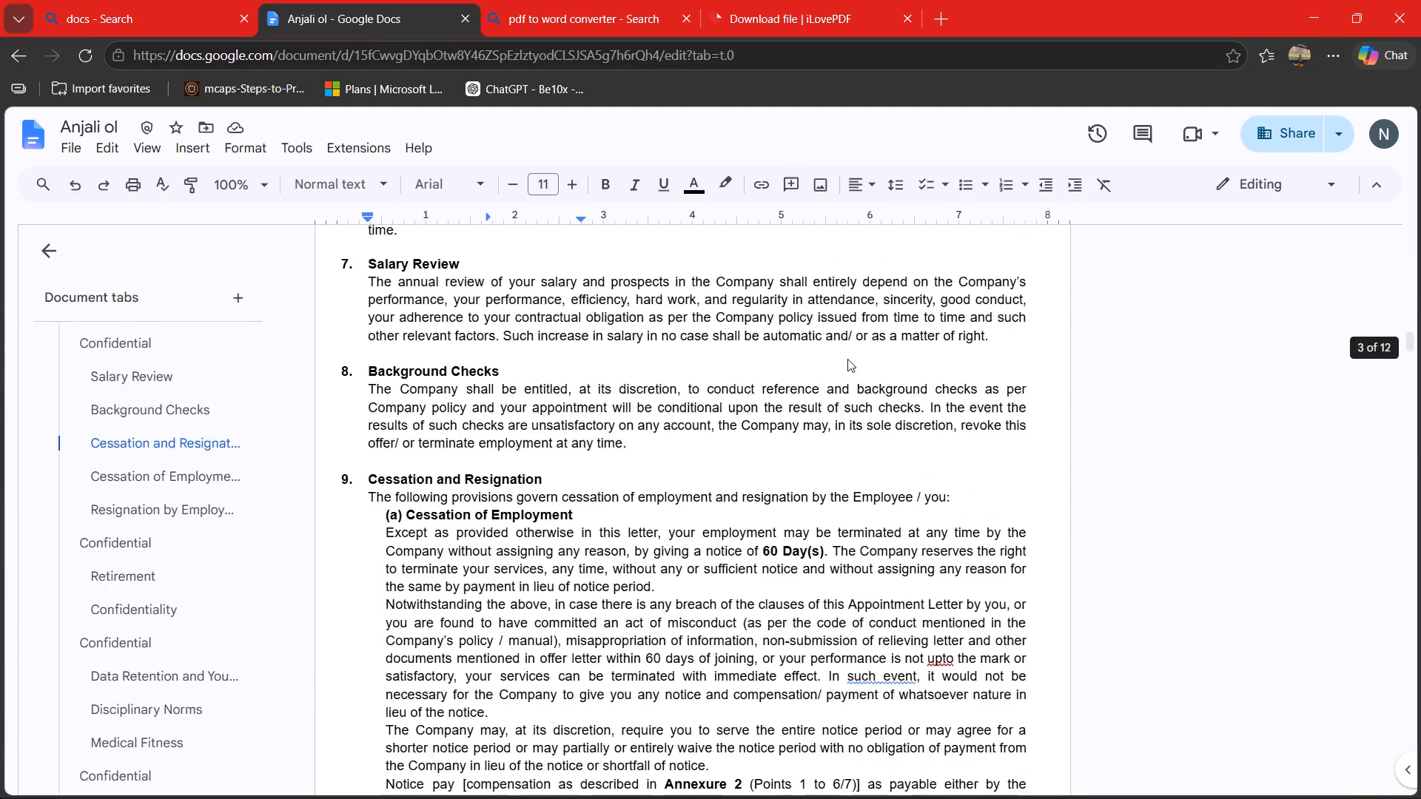
{"action": "scroll", "coordinate": [847, 359], "scroll_direction": "down", "scroll_amount": 9}
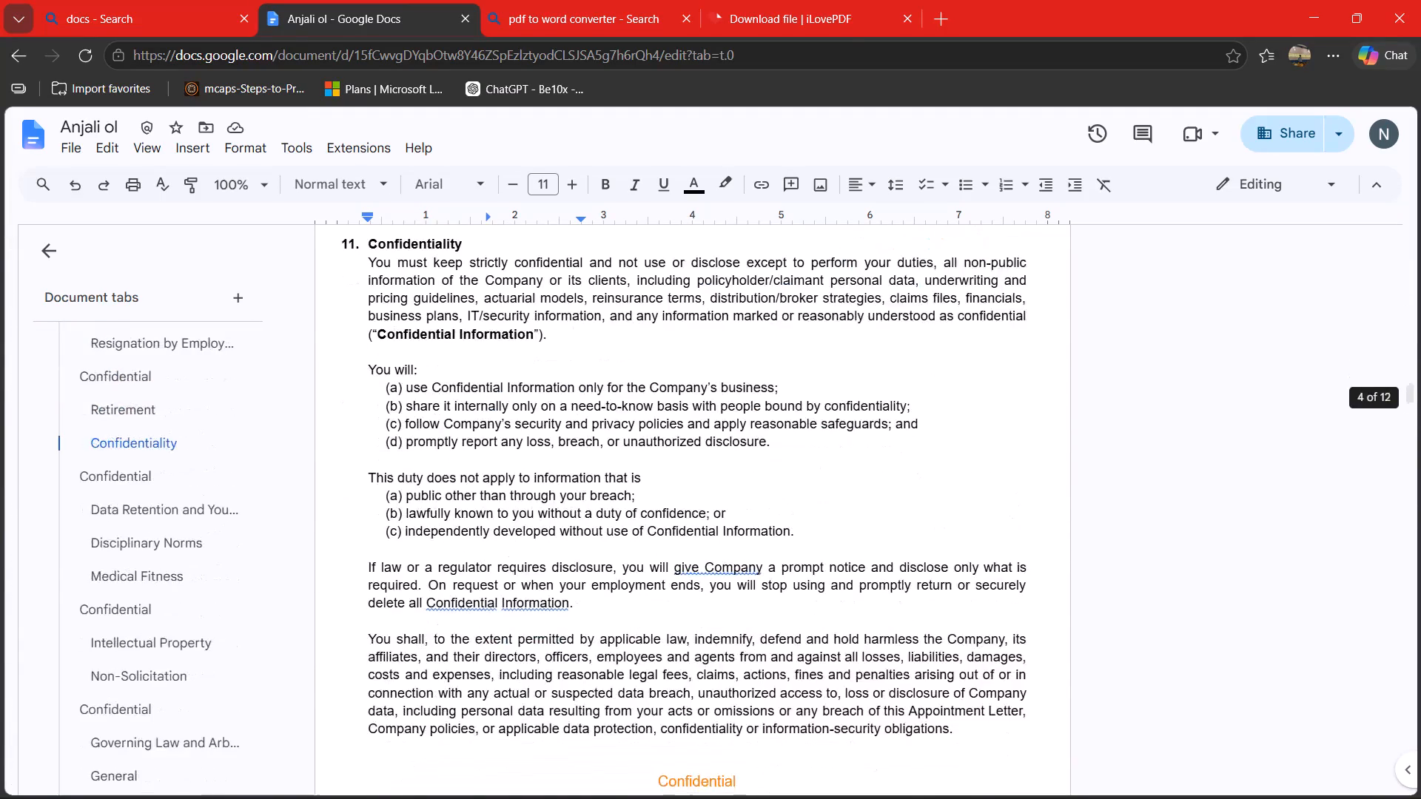
{"action": "scroll", "coordinate": [847, 359], "scroll_direction": "down", "scroll_amount": 10}
{"action": "scroll", "coordinate": [847, 359], "scroll_direction": "up", "scroll_amount": 6}
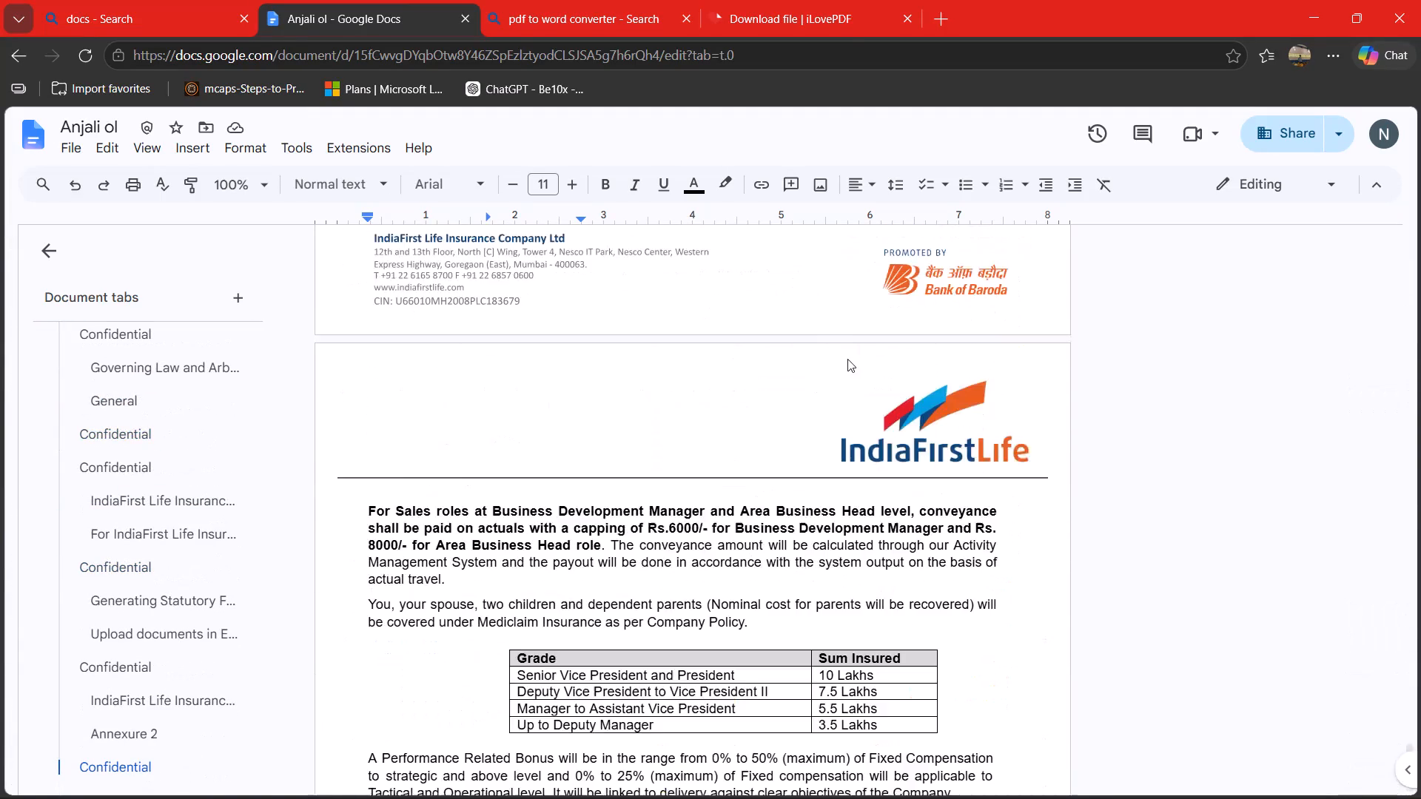
{"action": "scroll", "coordinate": [847, 359], "scroll_direction": "up", "scroll_amount": 4}
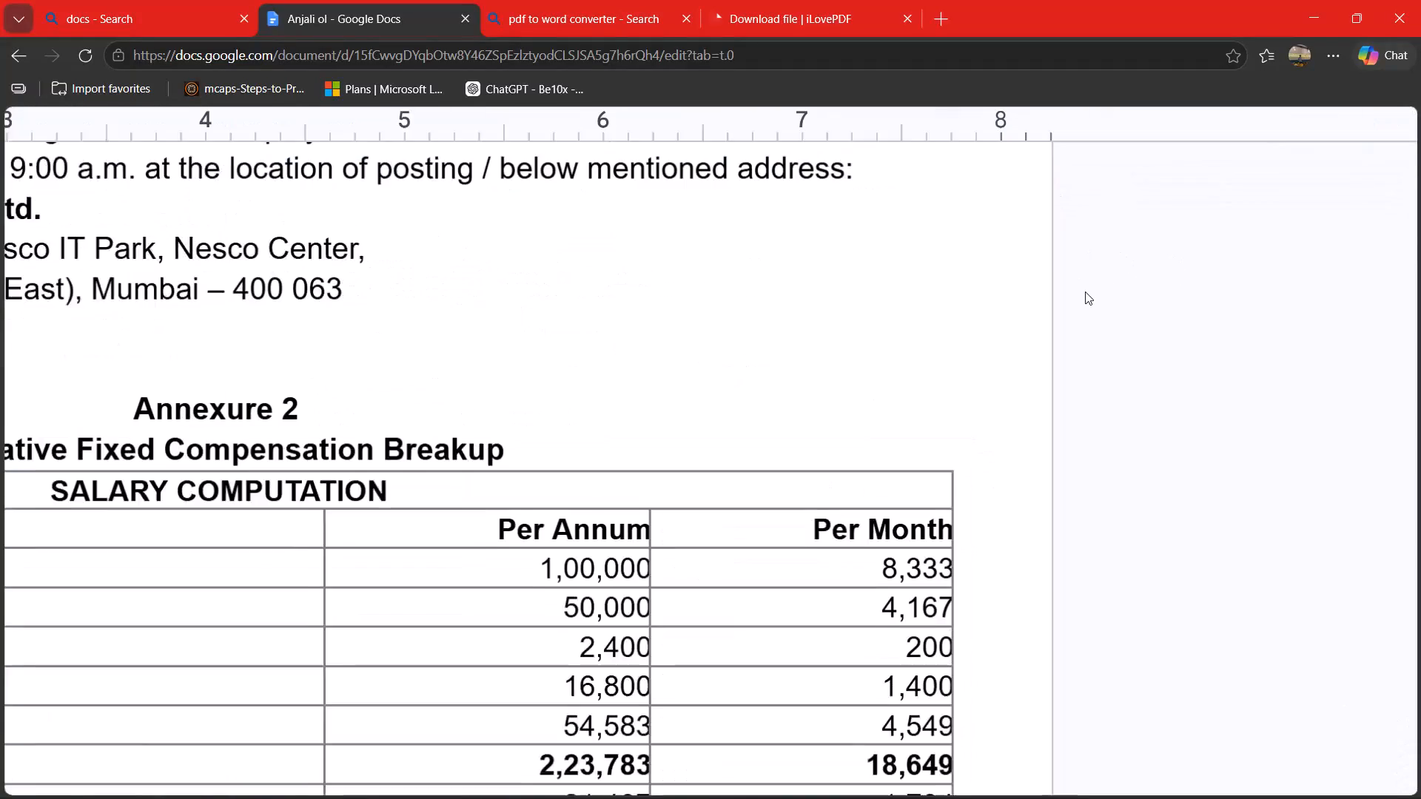
{"action": "scroll", "coordinate": [1085, 291], "scroll_direction": "down", "scroll_amount": 3}
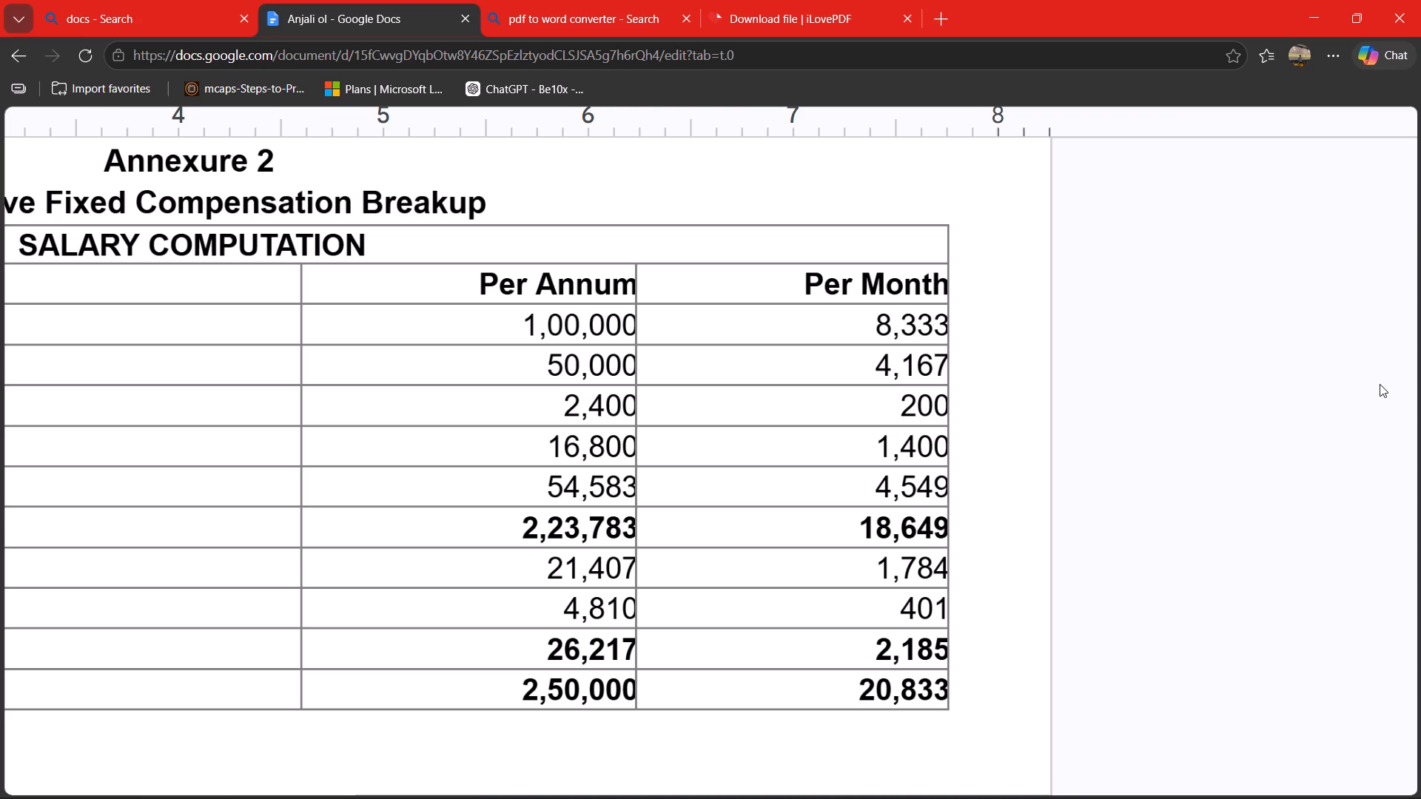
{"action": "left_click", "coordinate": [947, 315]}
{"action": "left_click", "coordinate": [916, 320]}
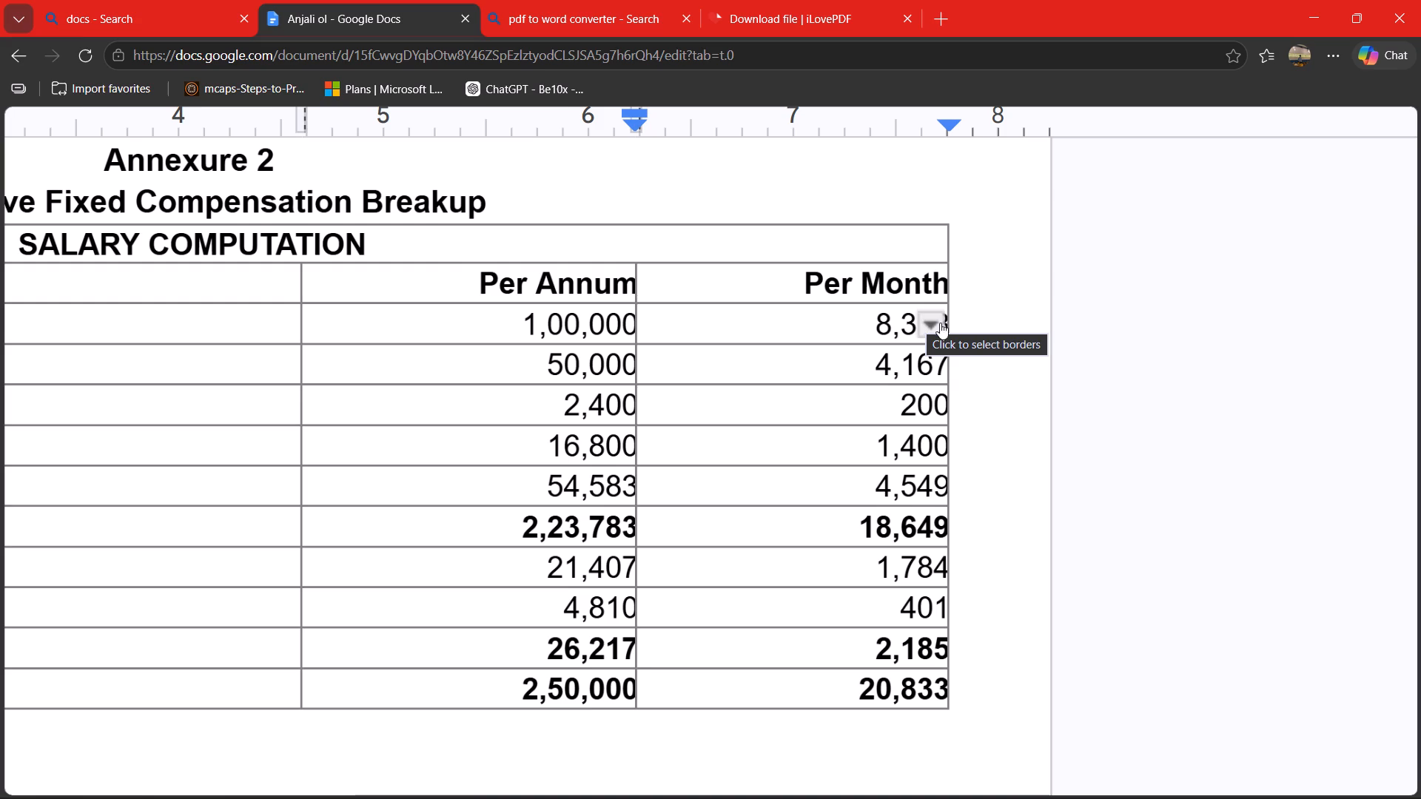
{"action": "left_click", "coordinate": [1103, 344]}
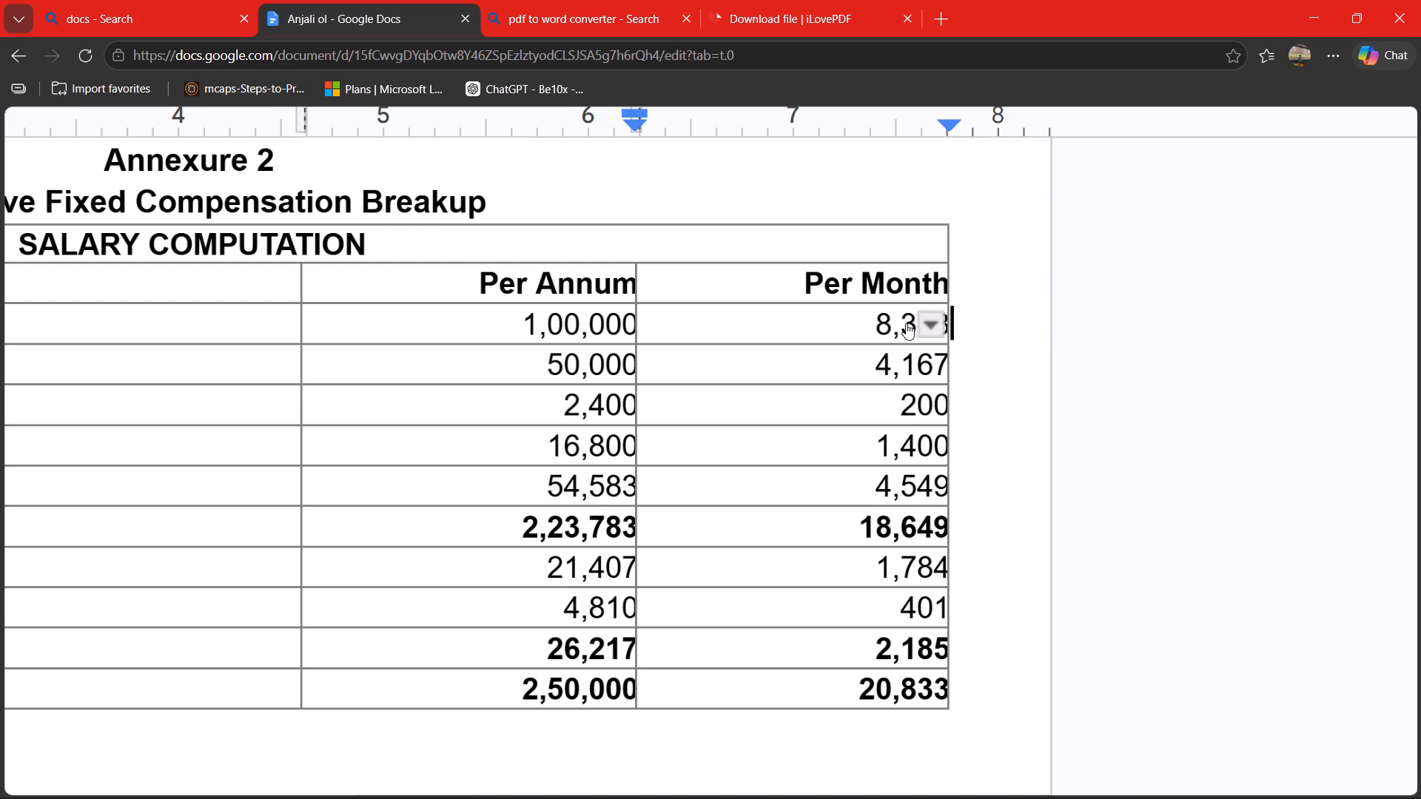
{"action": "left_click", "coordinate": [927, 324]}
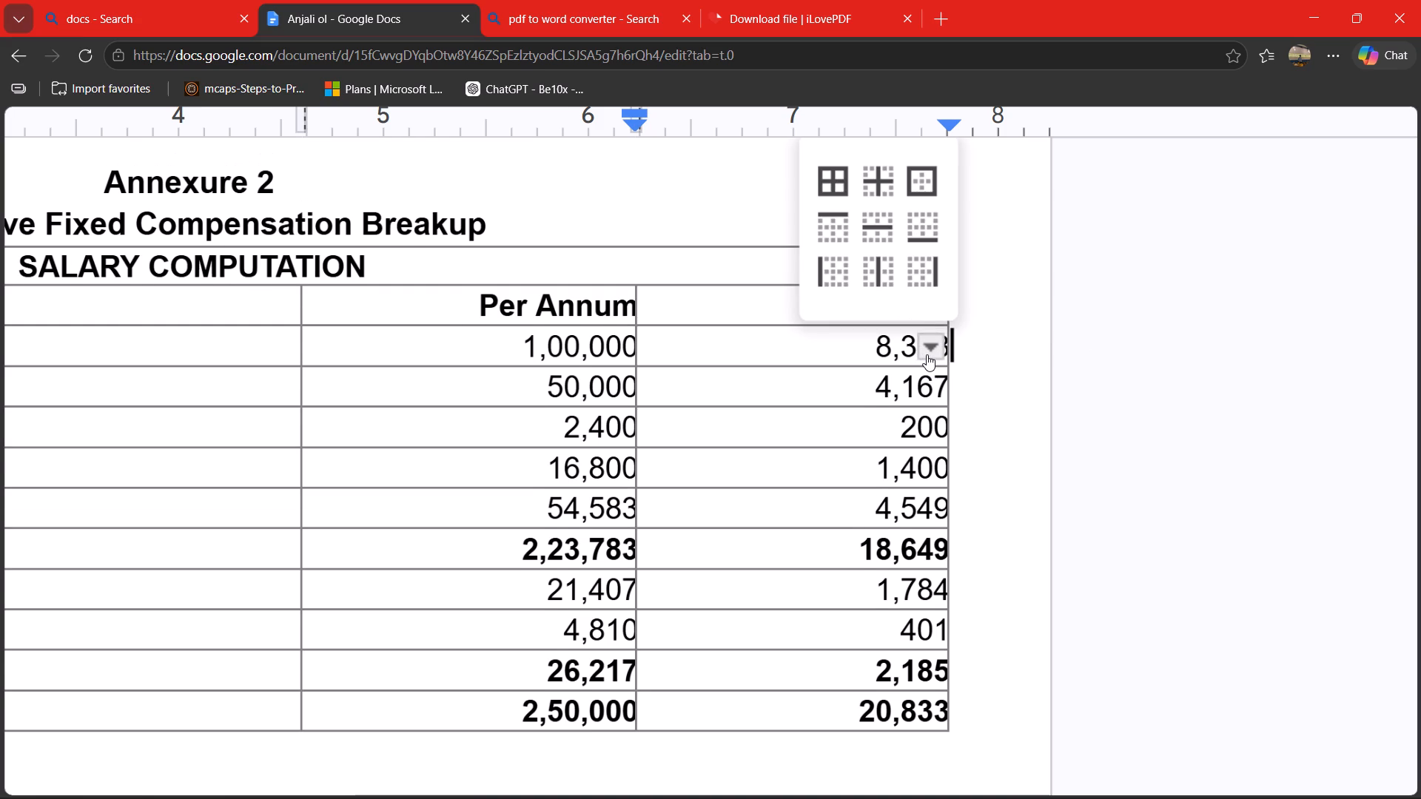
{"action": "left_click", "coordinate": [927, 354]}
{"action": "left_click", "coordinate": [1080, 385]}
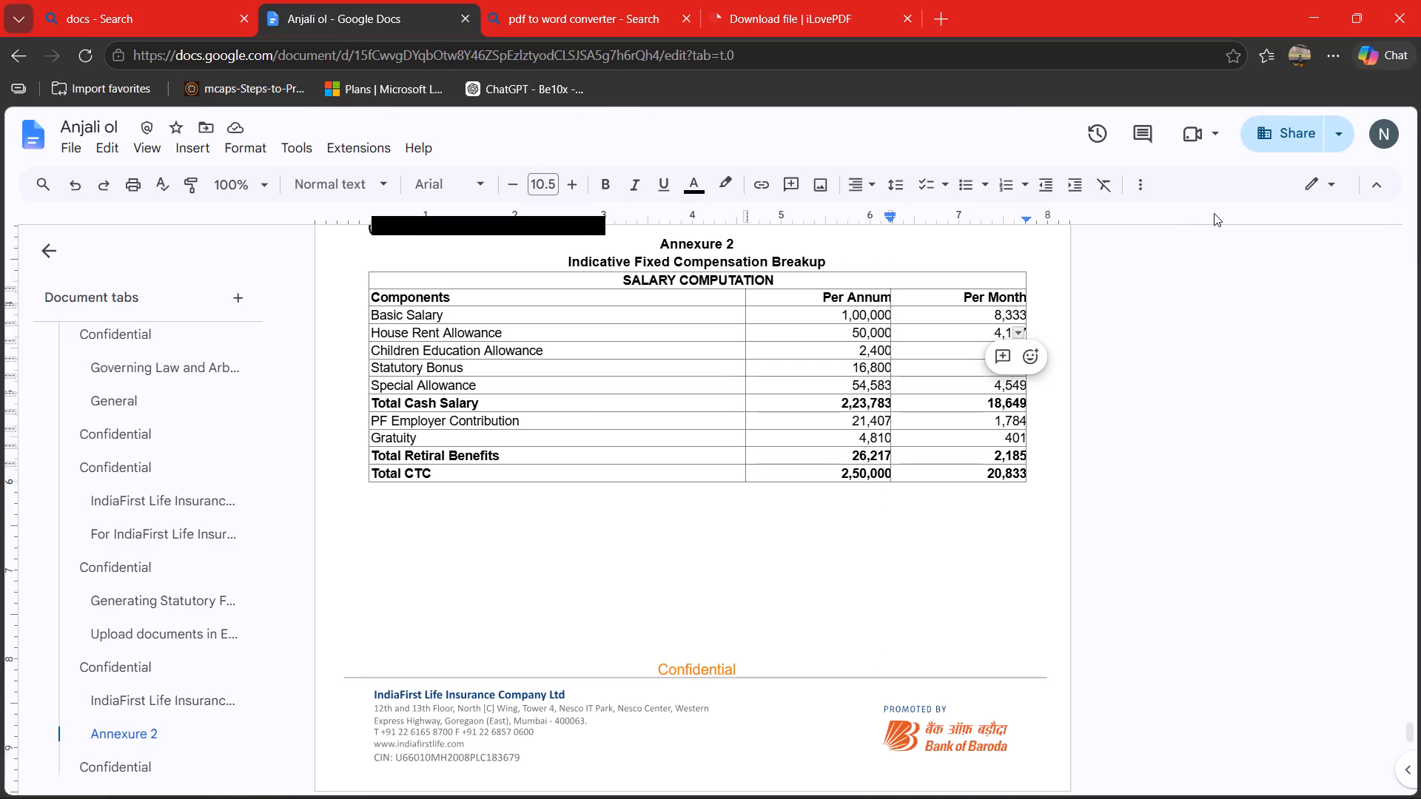
Hide the document tabs and outline sidebar.
{"action": "left_click", "coordinate": [44, 249]}
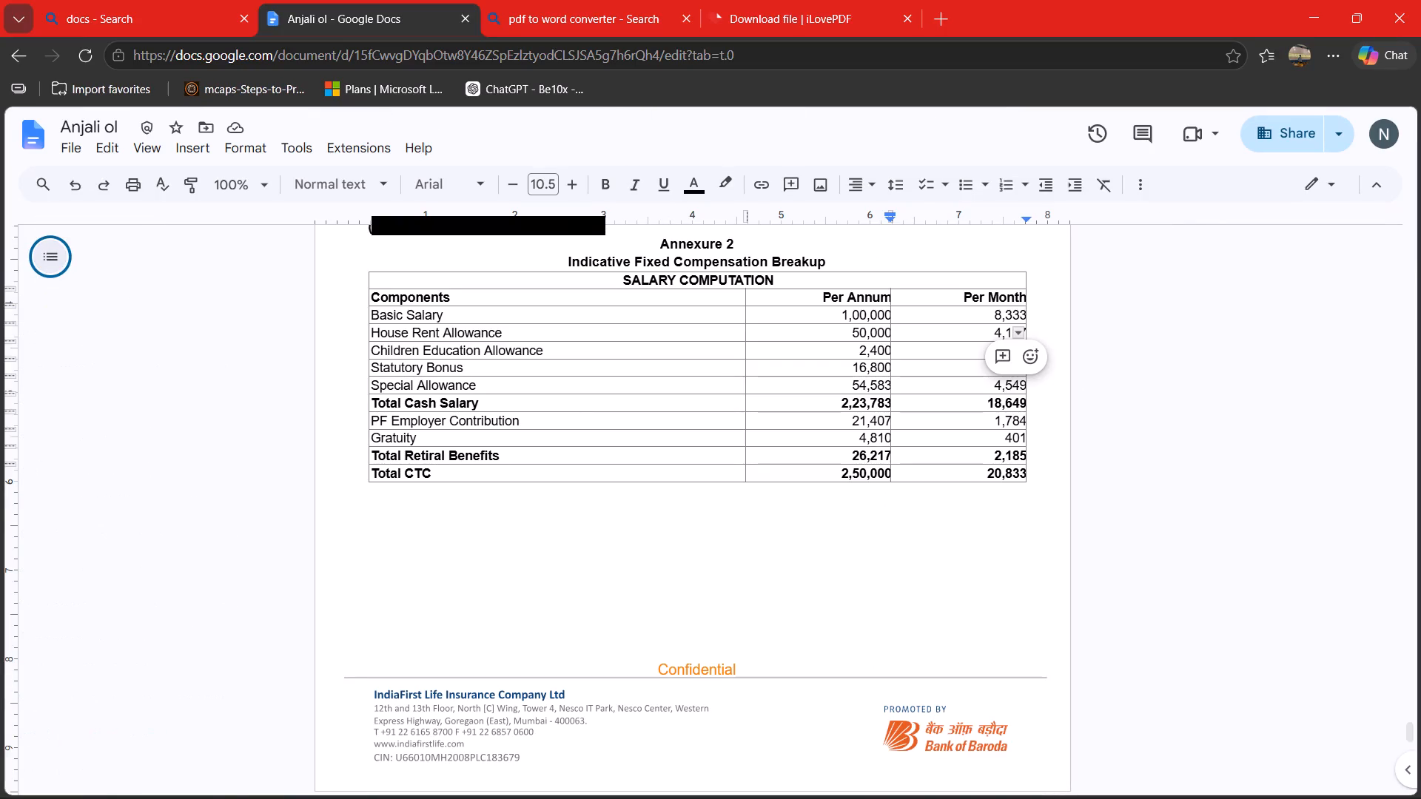
{"action": "left_click", "coordinate": [95, 566]}
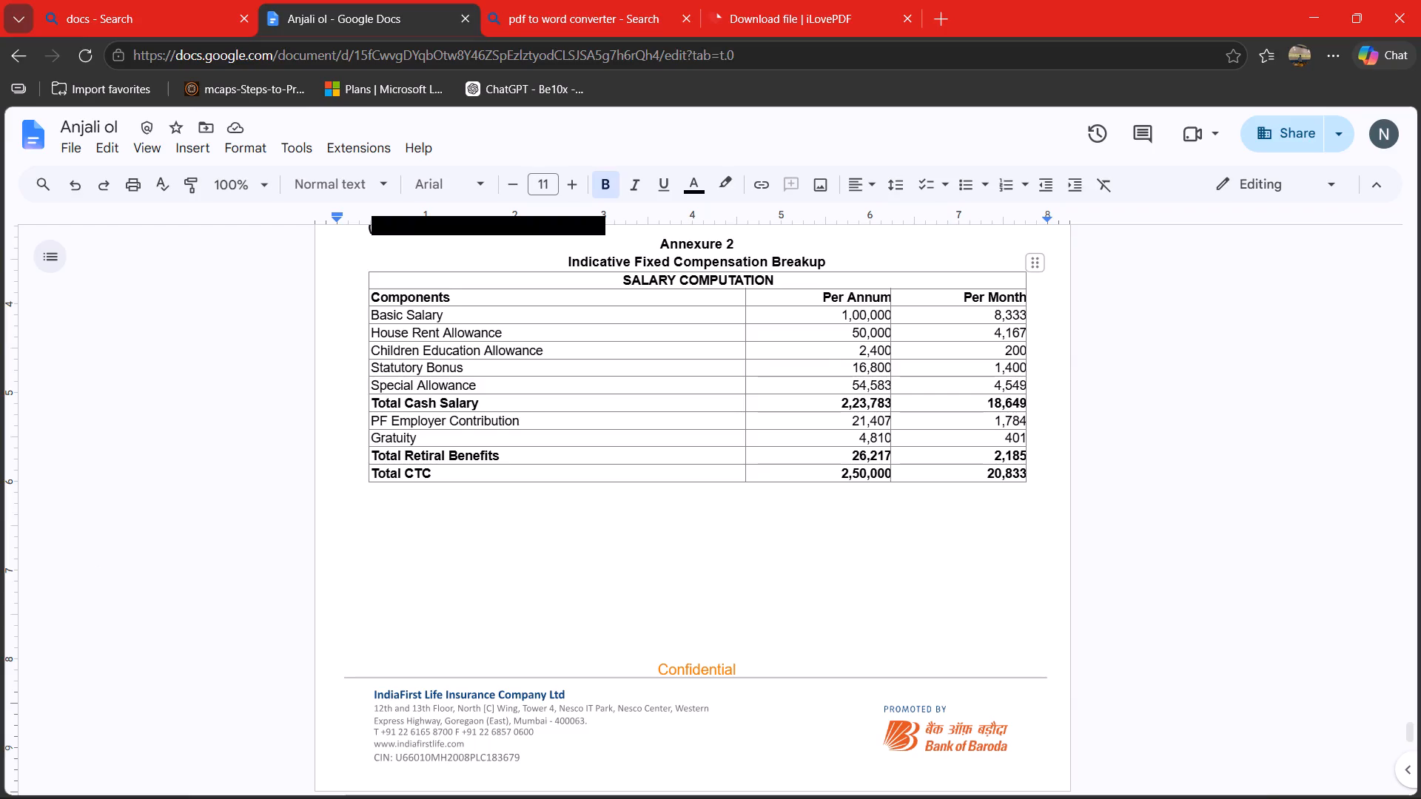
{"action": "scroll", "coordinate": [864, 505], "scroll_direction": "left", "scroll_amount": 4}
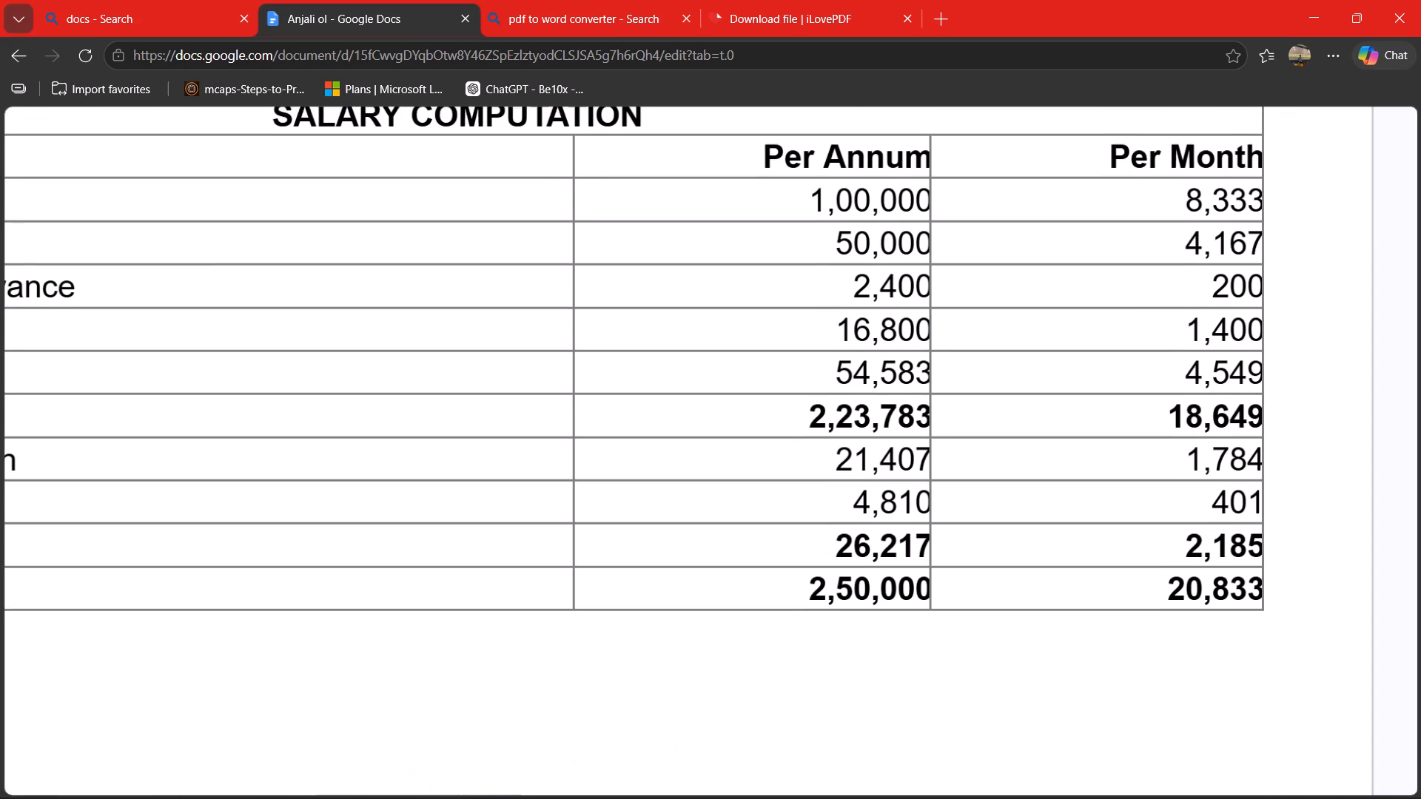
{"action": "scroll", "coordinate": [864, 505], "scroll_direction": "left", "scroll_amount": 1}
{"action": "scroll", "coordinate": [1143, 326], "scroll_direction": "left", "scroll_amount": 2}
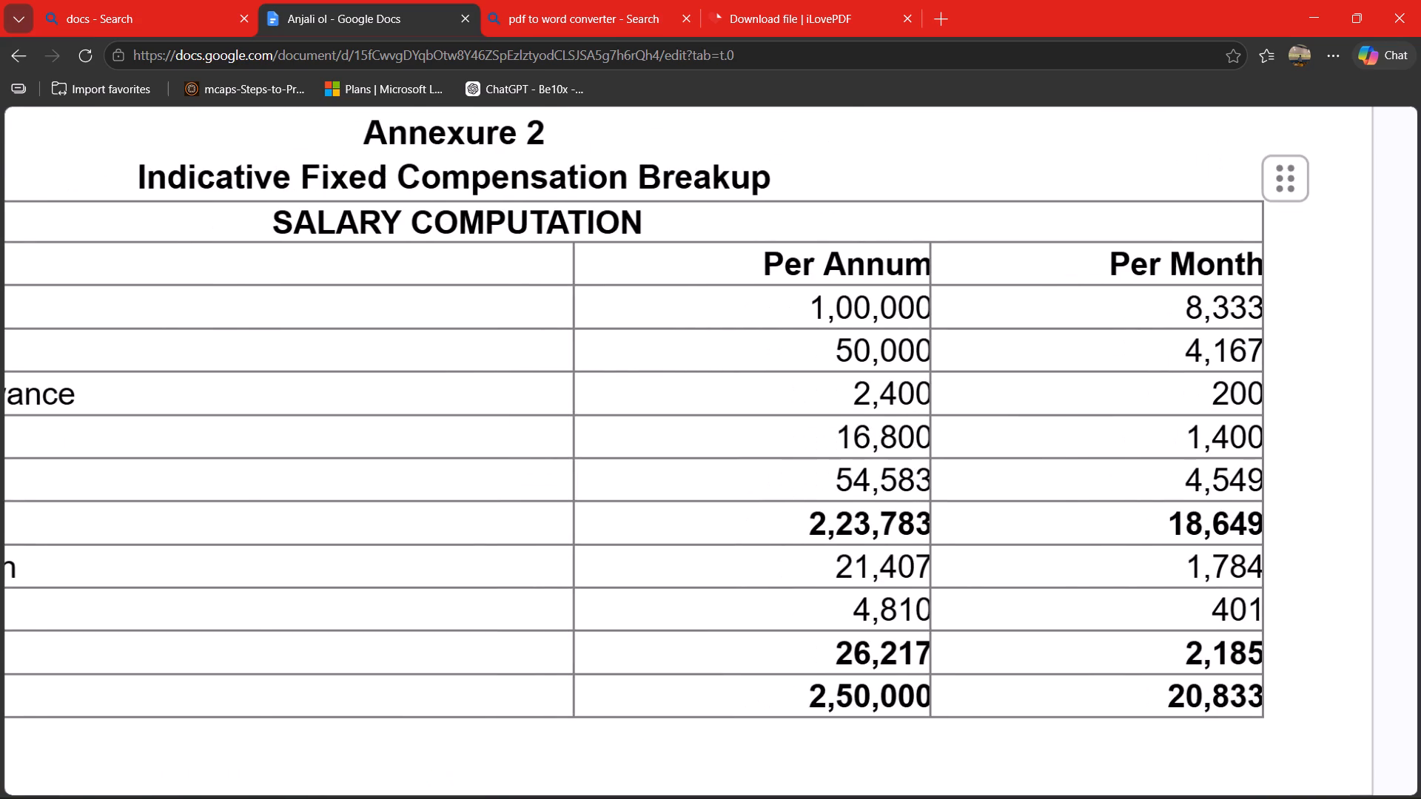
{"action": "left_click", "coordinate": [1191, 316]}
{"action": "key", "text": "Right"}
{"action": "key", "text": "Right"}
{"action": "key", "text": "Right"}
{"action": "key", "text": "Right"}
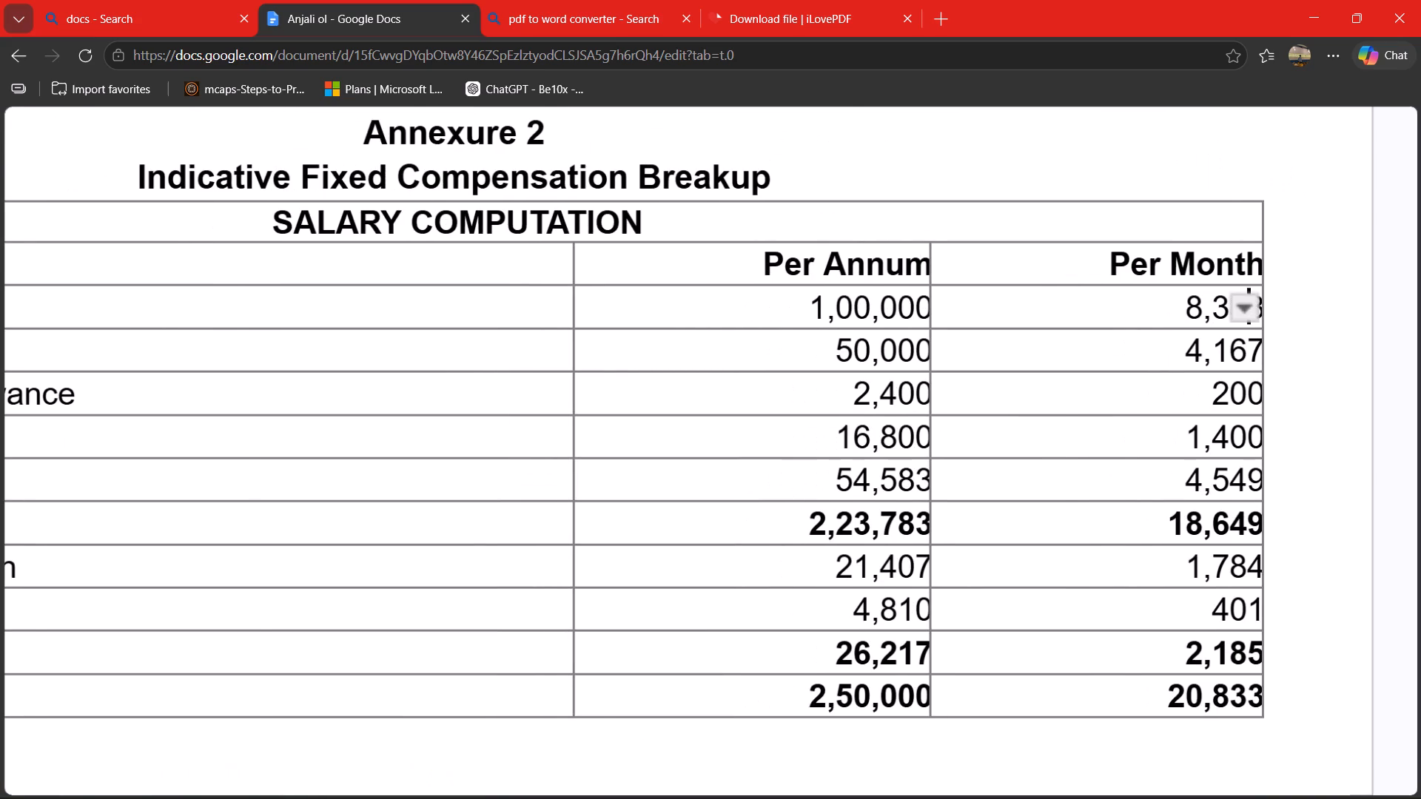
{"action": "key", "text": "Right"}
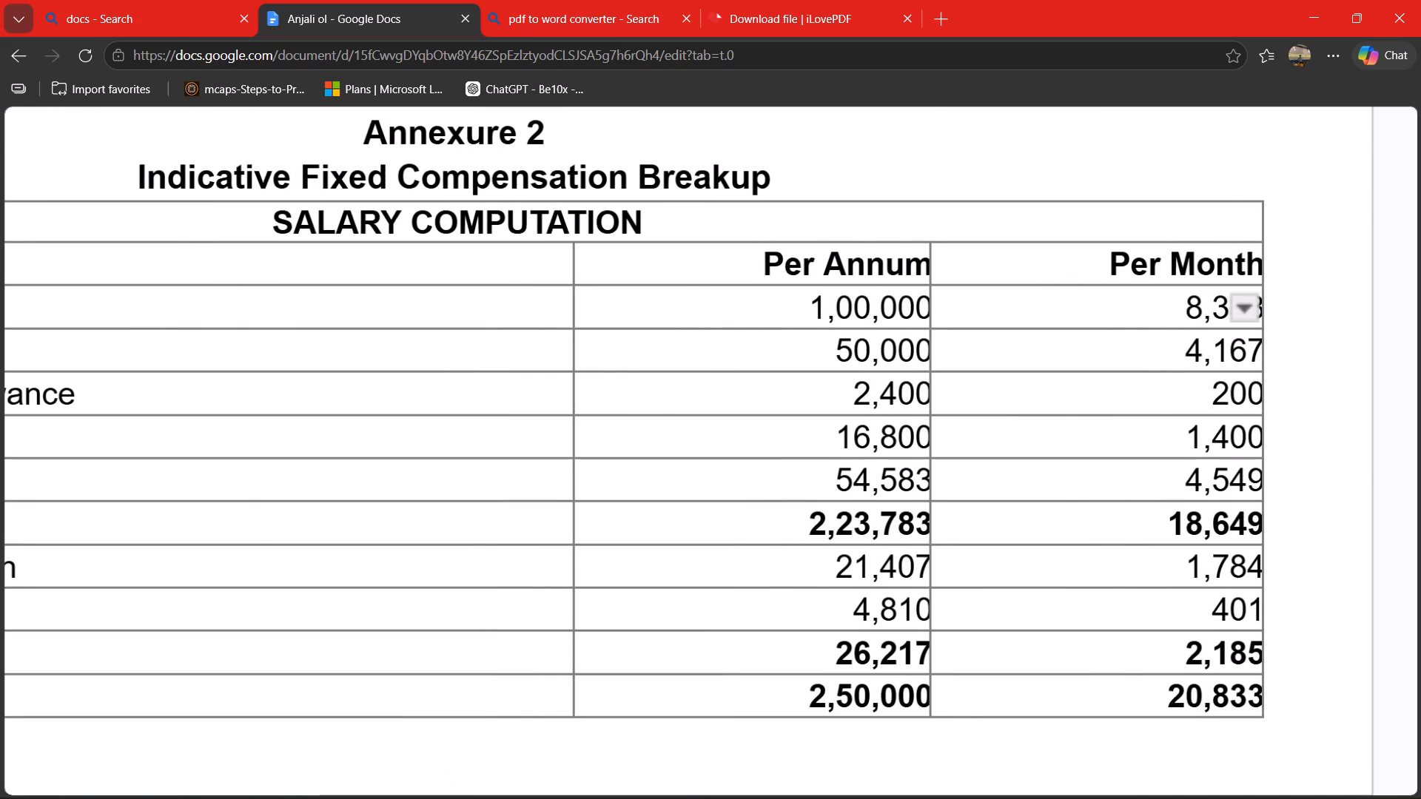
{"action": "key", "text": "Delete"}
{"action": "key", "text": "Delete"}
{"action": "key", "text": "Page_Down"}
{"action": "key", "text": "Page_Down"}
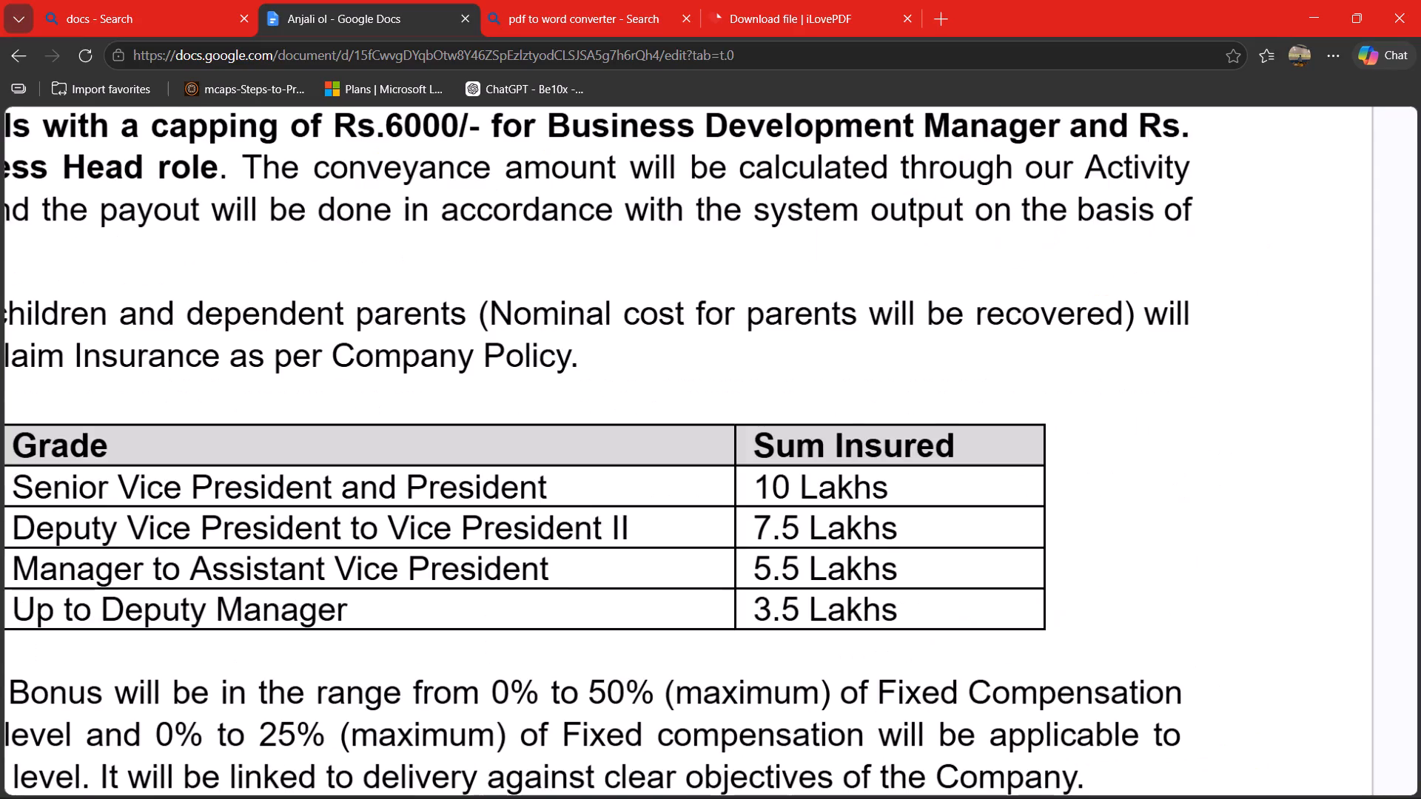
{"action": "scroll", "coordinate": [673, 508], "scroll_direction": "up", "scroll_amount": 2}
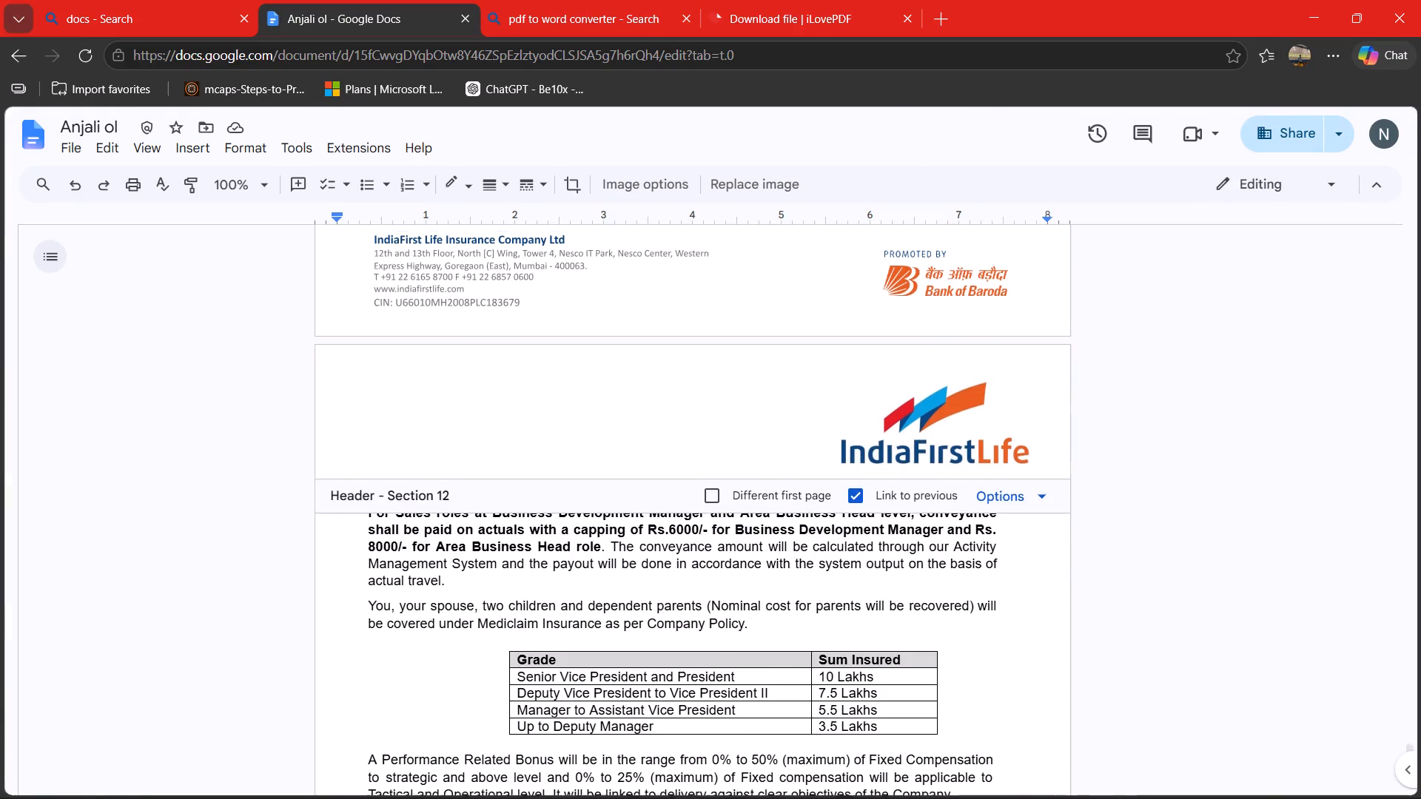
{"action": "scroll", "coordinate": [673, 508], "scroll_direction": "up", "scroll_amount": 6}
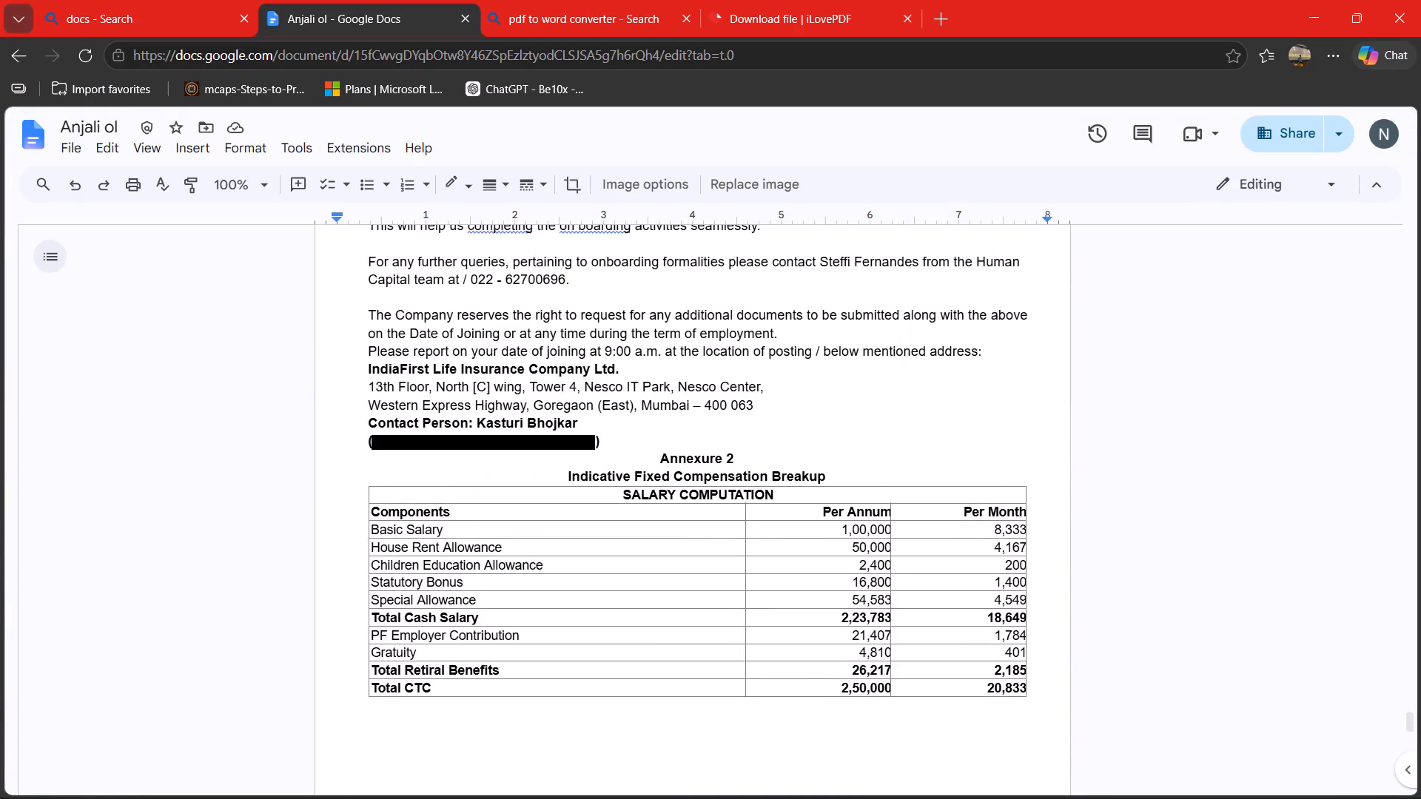
Set the Basic Salary per-month amount in the Annexure 2 salary table to 8,333.33.
{"action": "left_click", "coordinate": [1007, 528]}
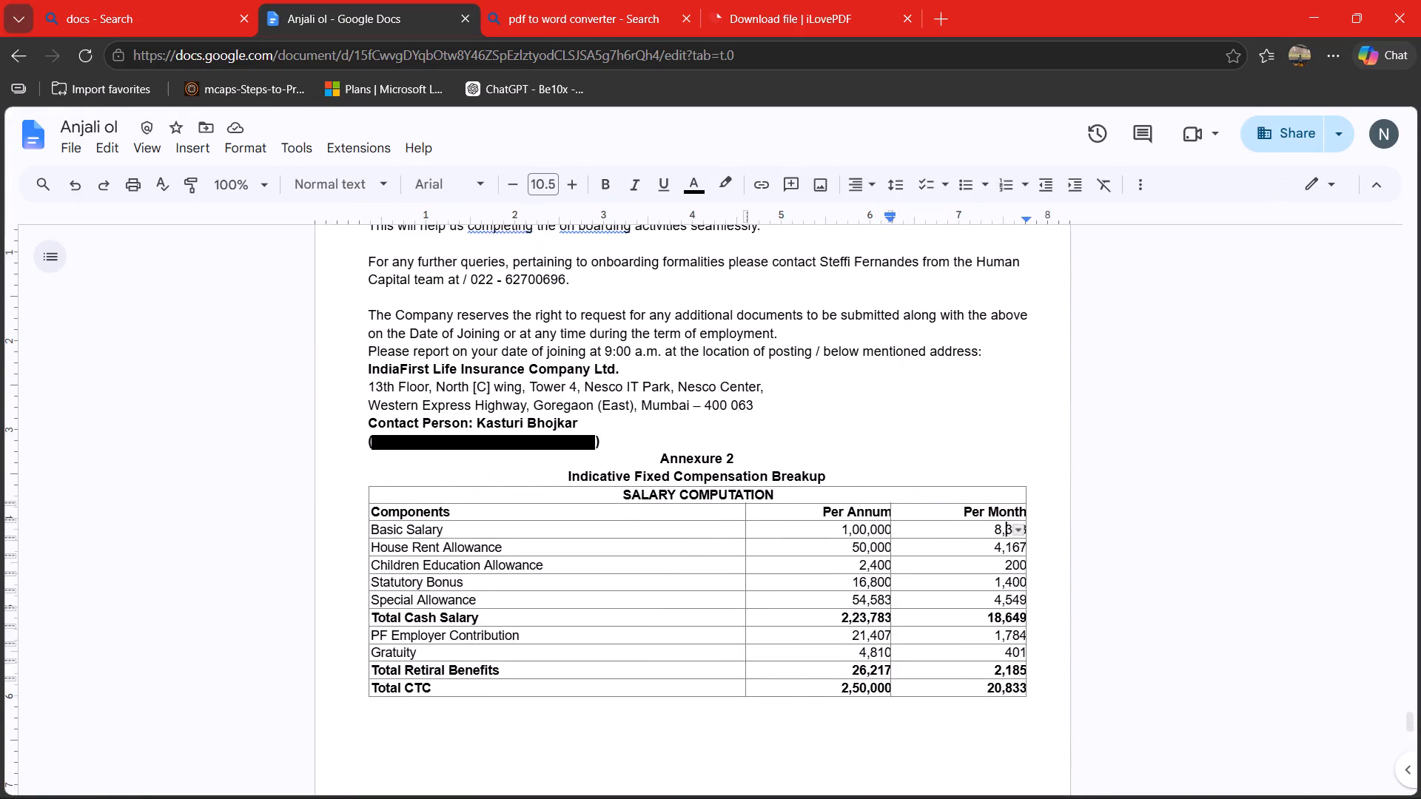
{"action": "type", "text": ".."}
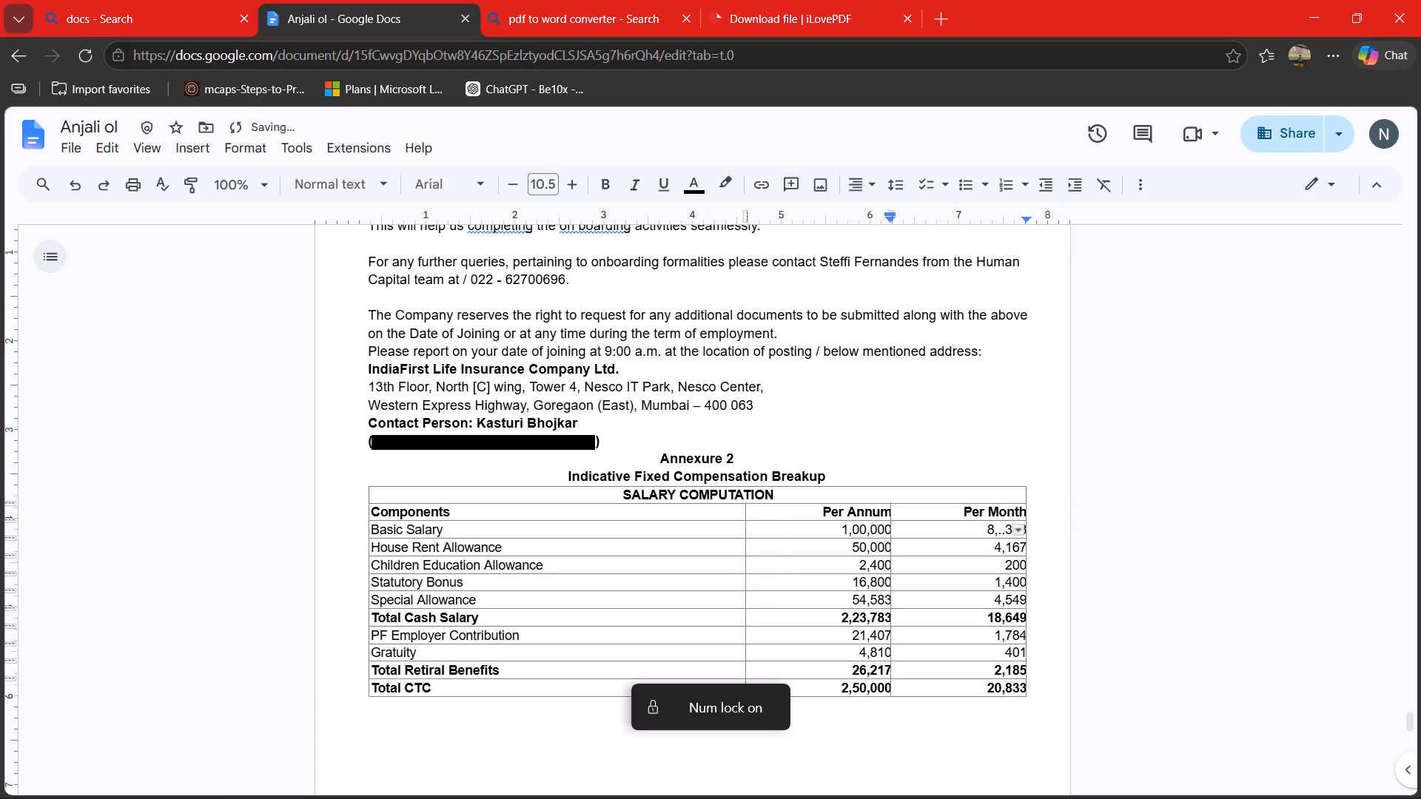
{"action": "key", "text": "BackSpace"}
{"action": "key", "text": "BackSpace"}
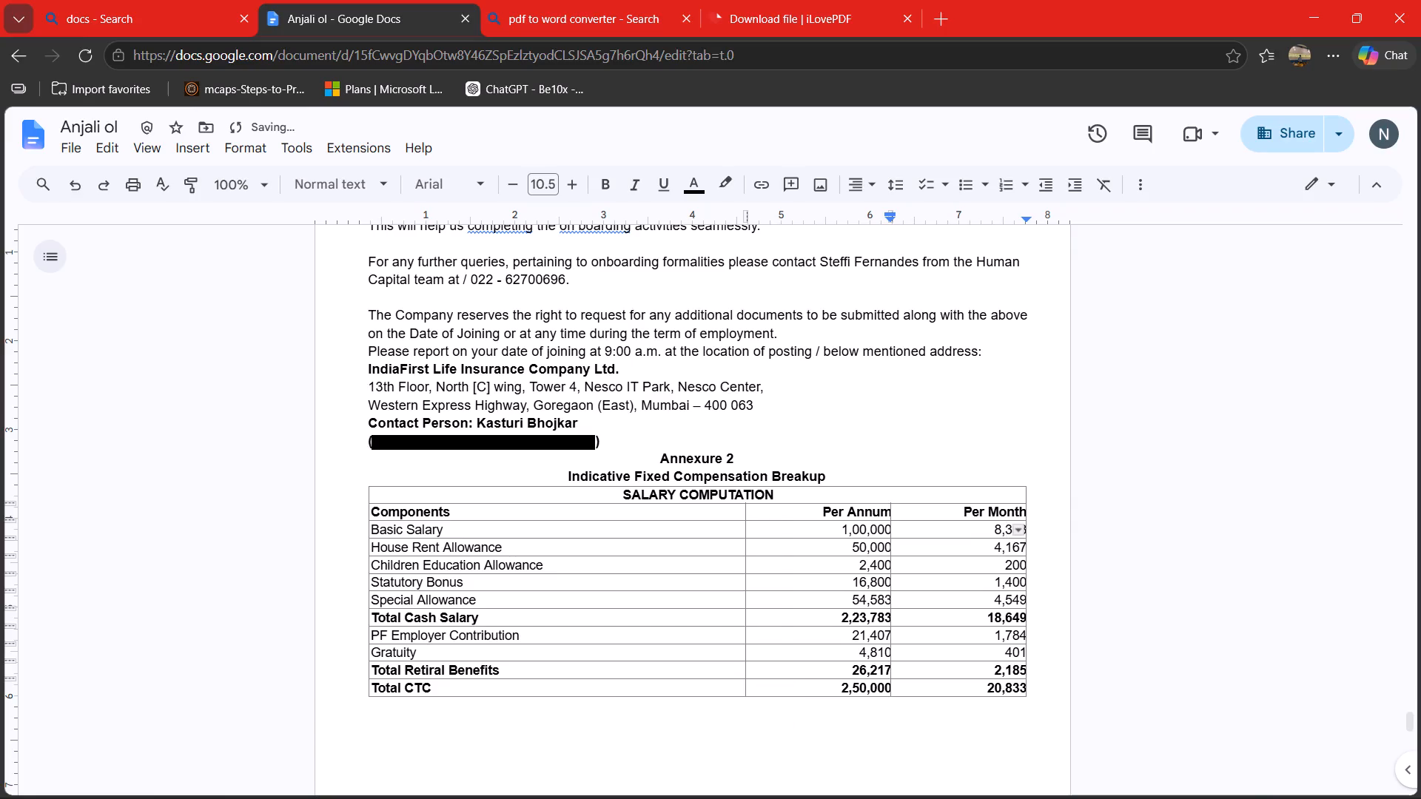
{"action": "key", "text": "Right"}
{"action": "key", "text": "Right"}
{"action": "key", "text": "Right"}
{"action": "type", "text": ".33"}
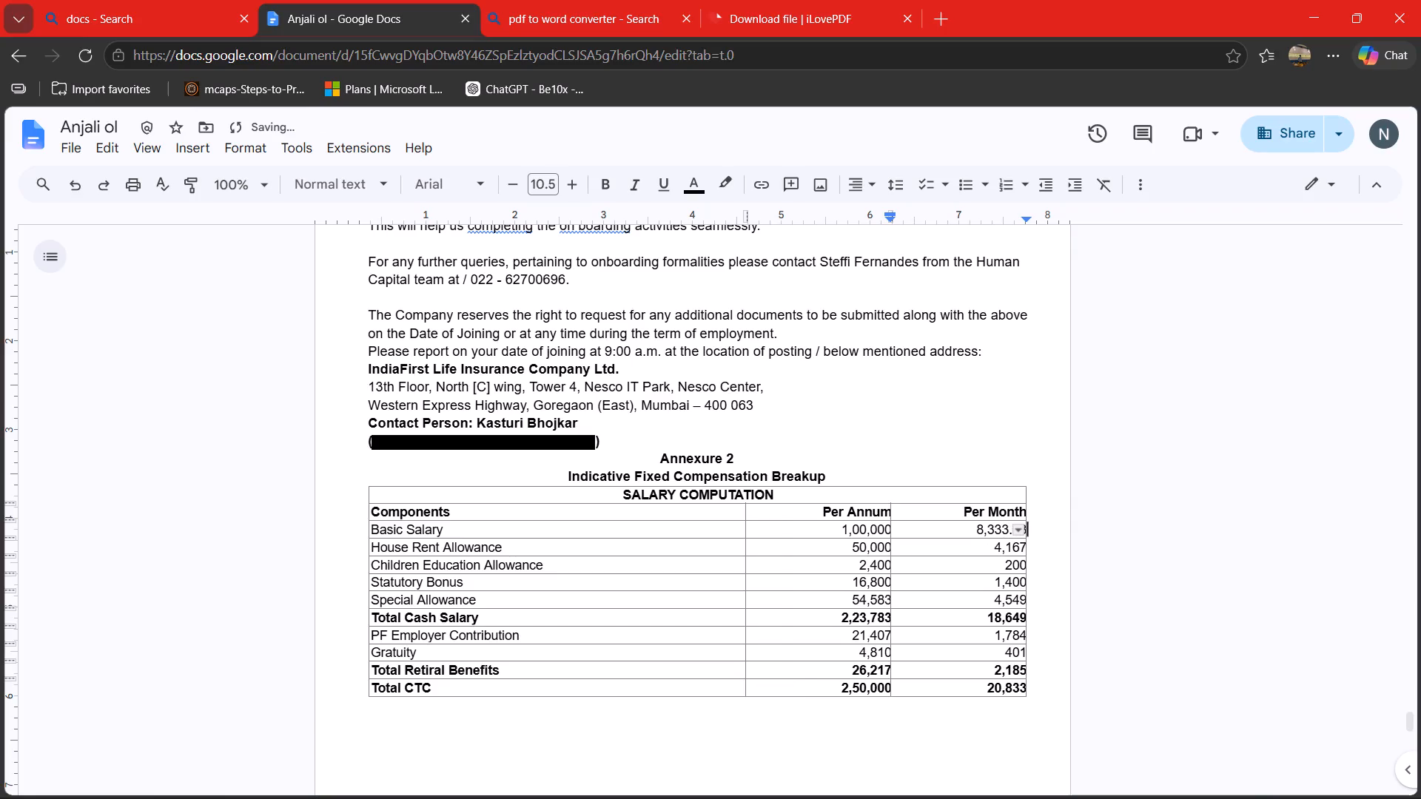
{"action": "left_click", "coordinate": [1267, 590]}
Set the House Rent Allowance per-month amount in the salary table to 4,167.67.
{"action": "left_click", "coordinate": [1004, 547]}
{"action": "key", "text": "Right"}
{"action": "key", "text": "Right"}
{"action": "key", "text": "Right"}
{"action": "type", "text": ".9"}
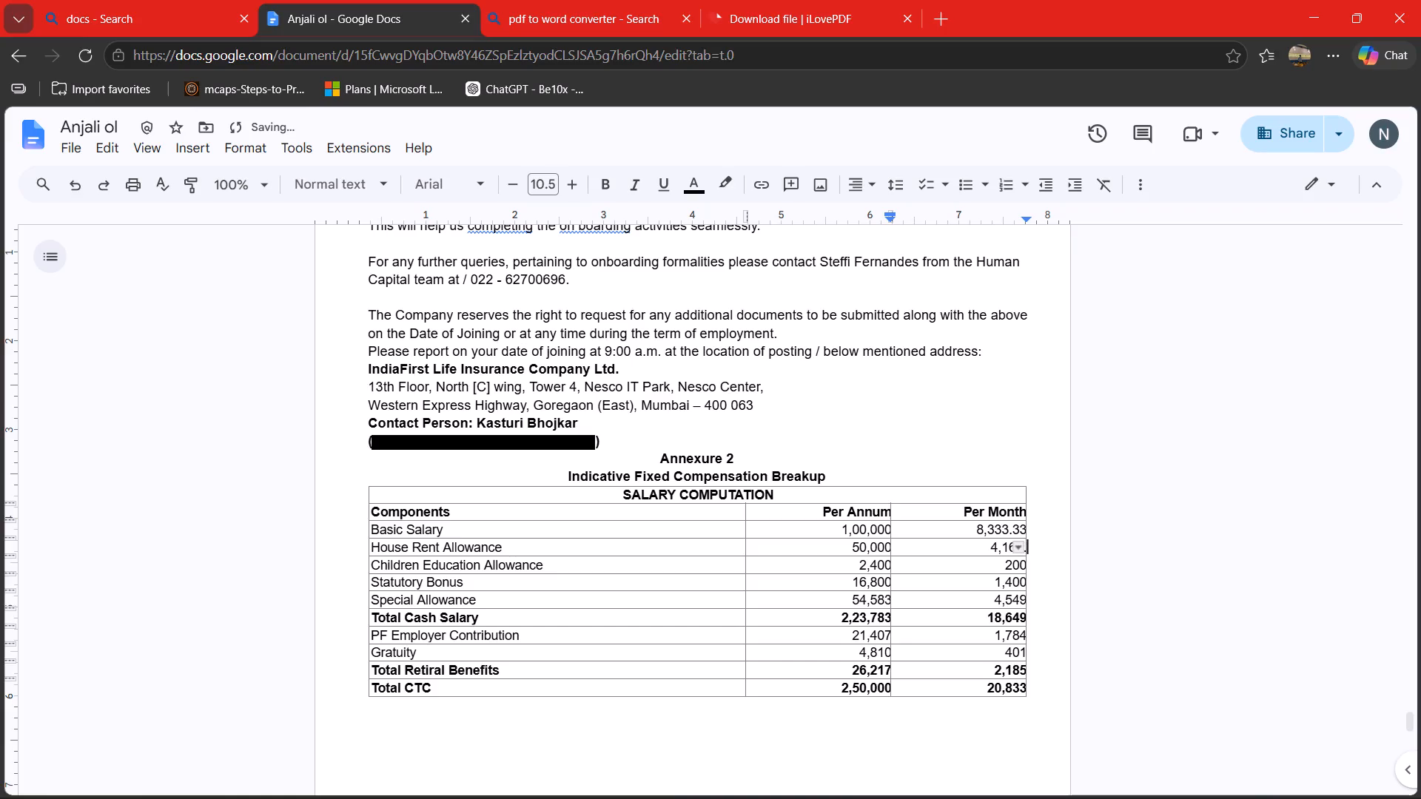
{"action": "key", "text": "BackSpace"}
{"action": "type", "text": "67"}
{"action": "left_click", "coordinate": [1180, 434]}
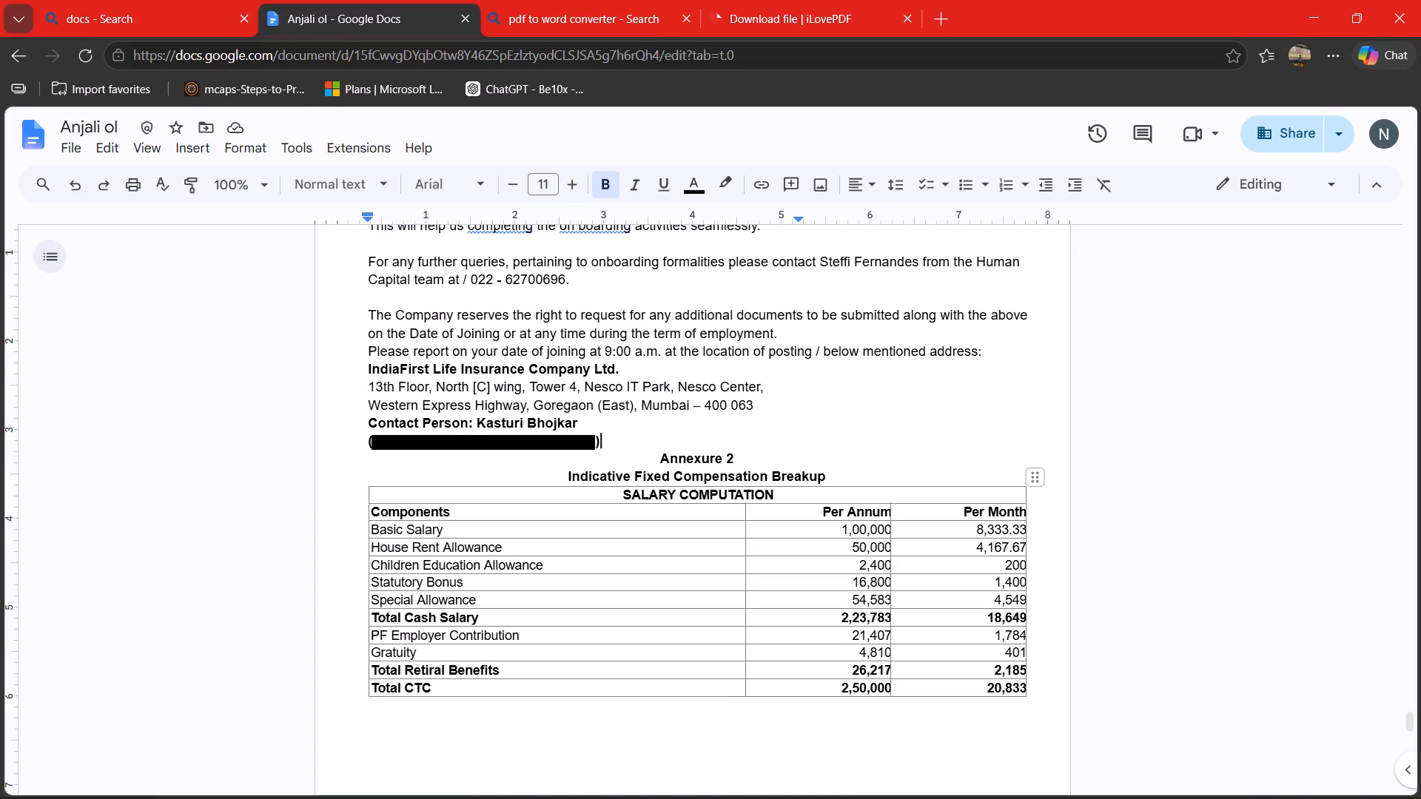
Replace the first digit of the Special Allowance per-annum amount with 1, making it 14,583.
{"action": "left_click", "coordinate": [859, 598]}
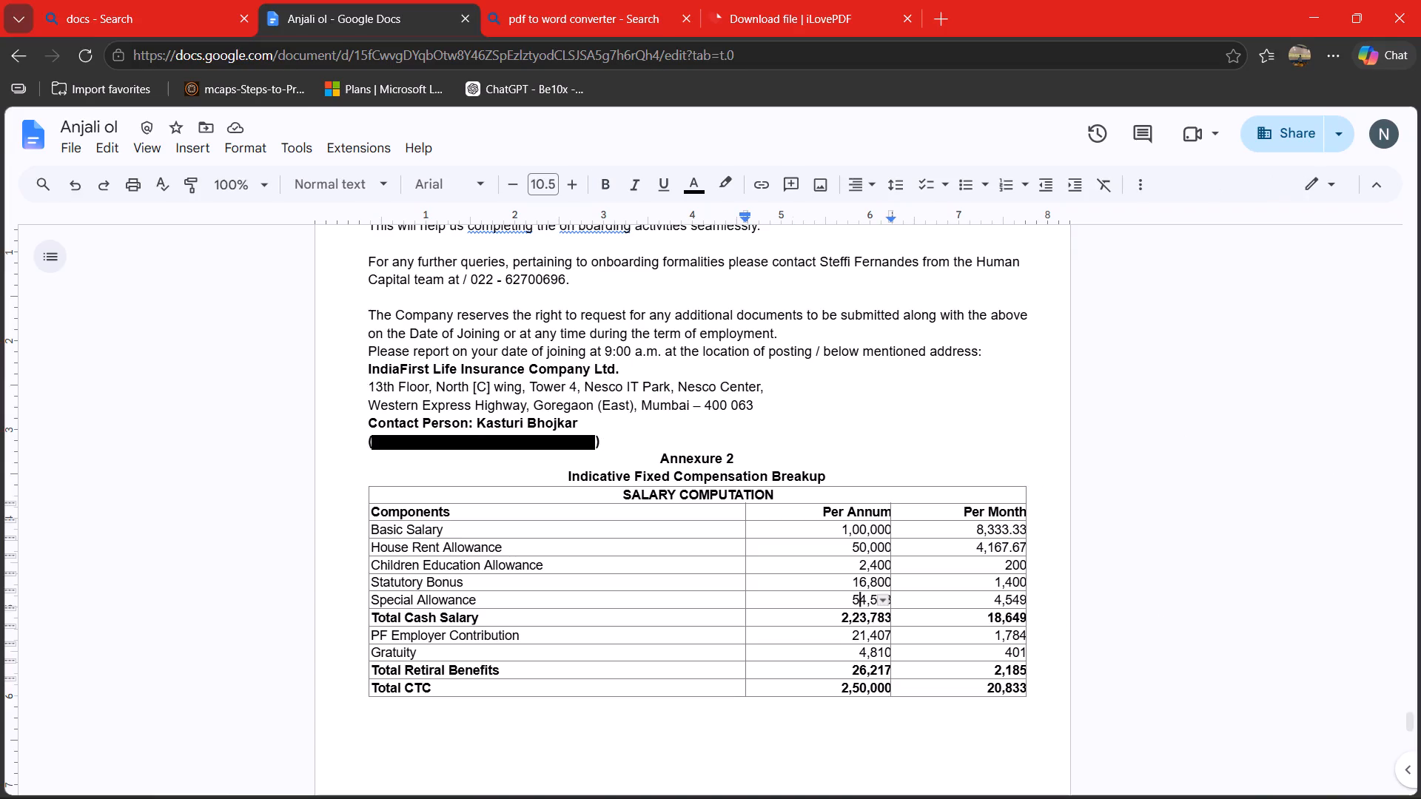
{"action": "key", "text": "BackSpace"}
{"action": "key", "text": "1"}
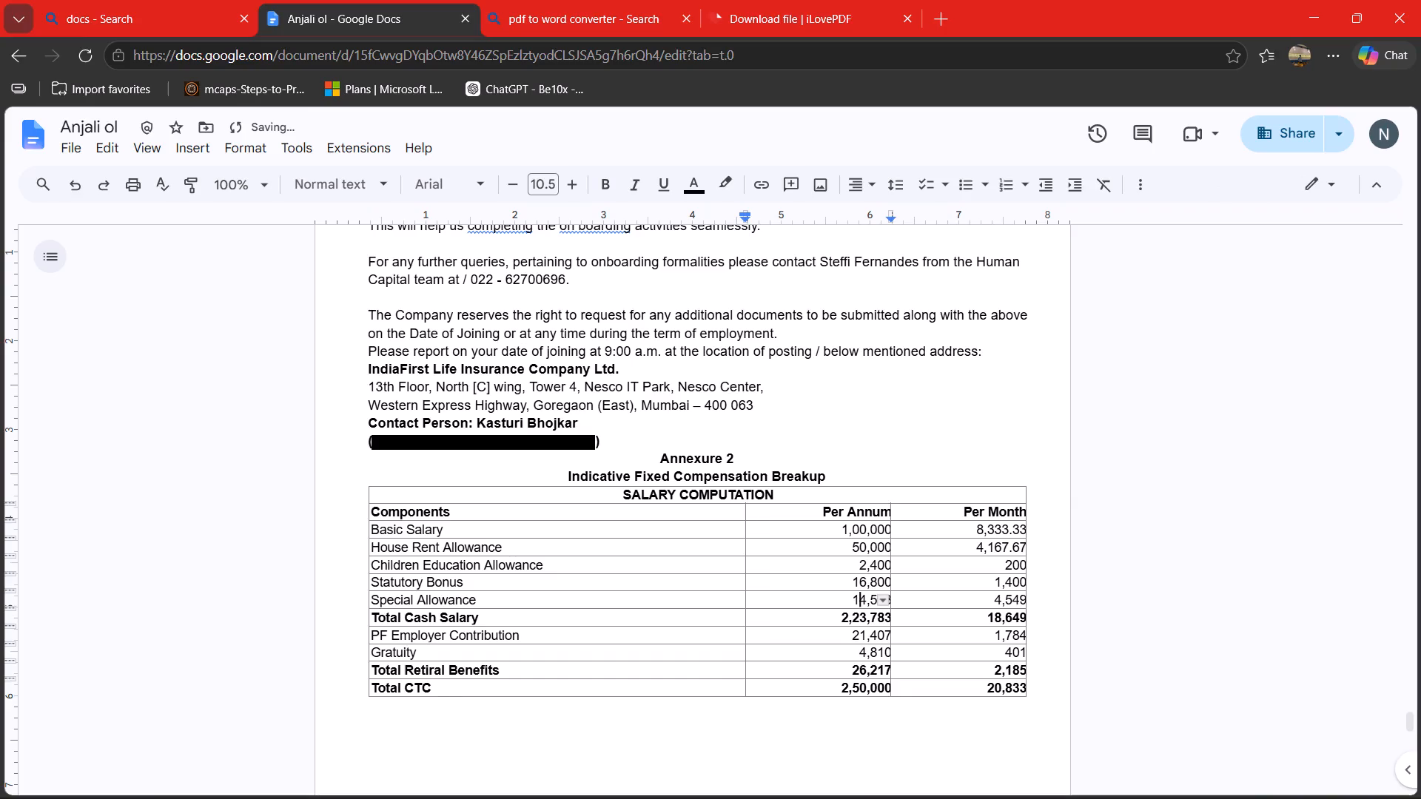
Set the Special Allowance per-month amount in the Annexure 2 salary table to 1215.25.
{"action": "left_click", "coordinate": [1011, 600]}
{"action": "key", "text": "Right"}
Set the Special Allowance per-month amount in the Annexure 2 salary table to 1215.25.
{"action": "key", "text": "Right"}
{"action": "key", "text": "BackSpace"}
{"action": "key", "text": "BackSpace"}
{"action": "key", "text": "BackSpace"}
{"action": "key", "text": "BackSpace"}
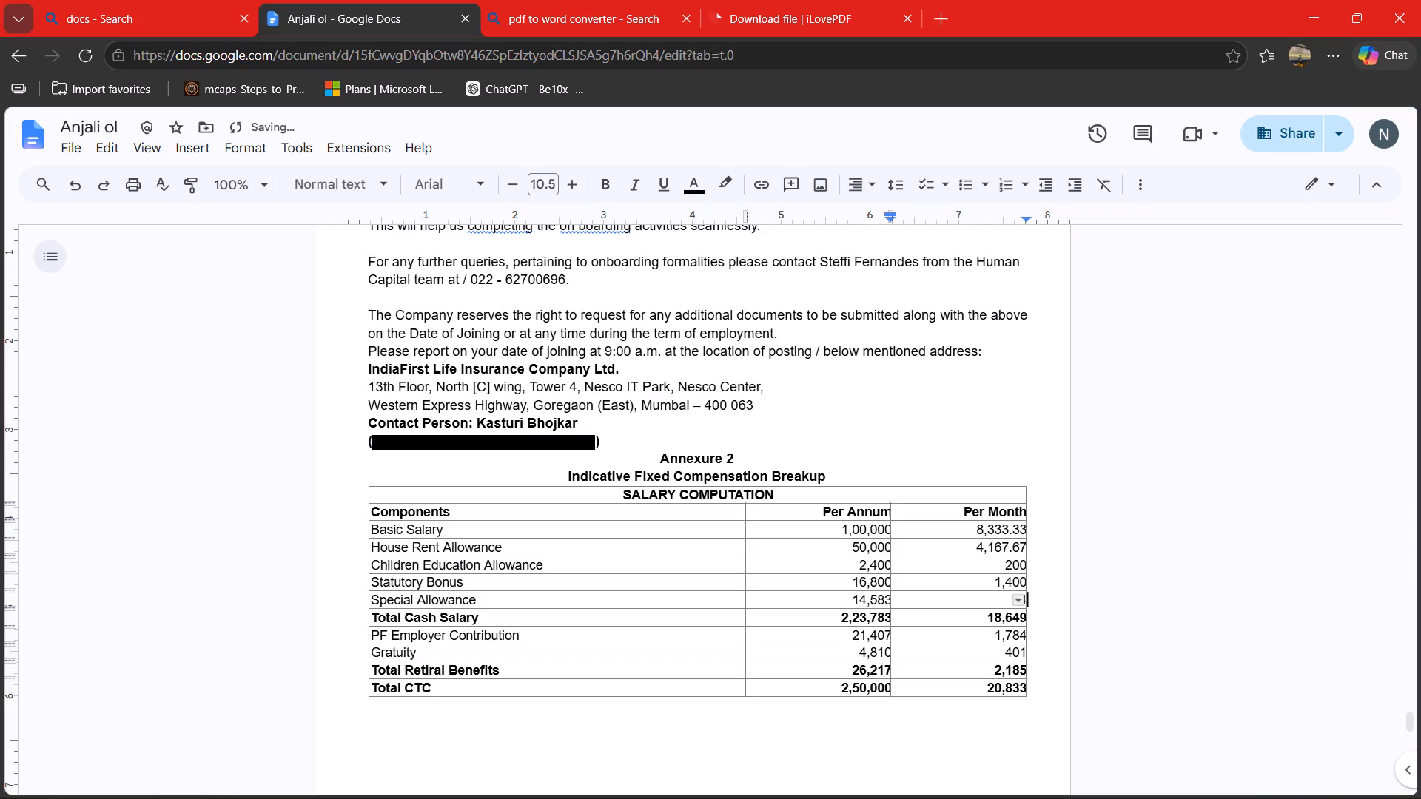
{"action": "key", "text": "BackSpace"}
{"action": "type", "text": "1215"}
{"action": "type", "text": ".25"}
{"action": "left_click", "coordinate": [1119, 632]}
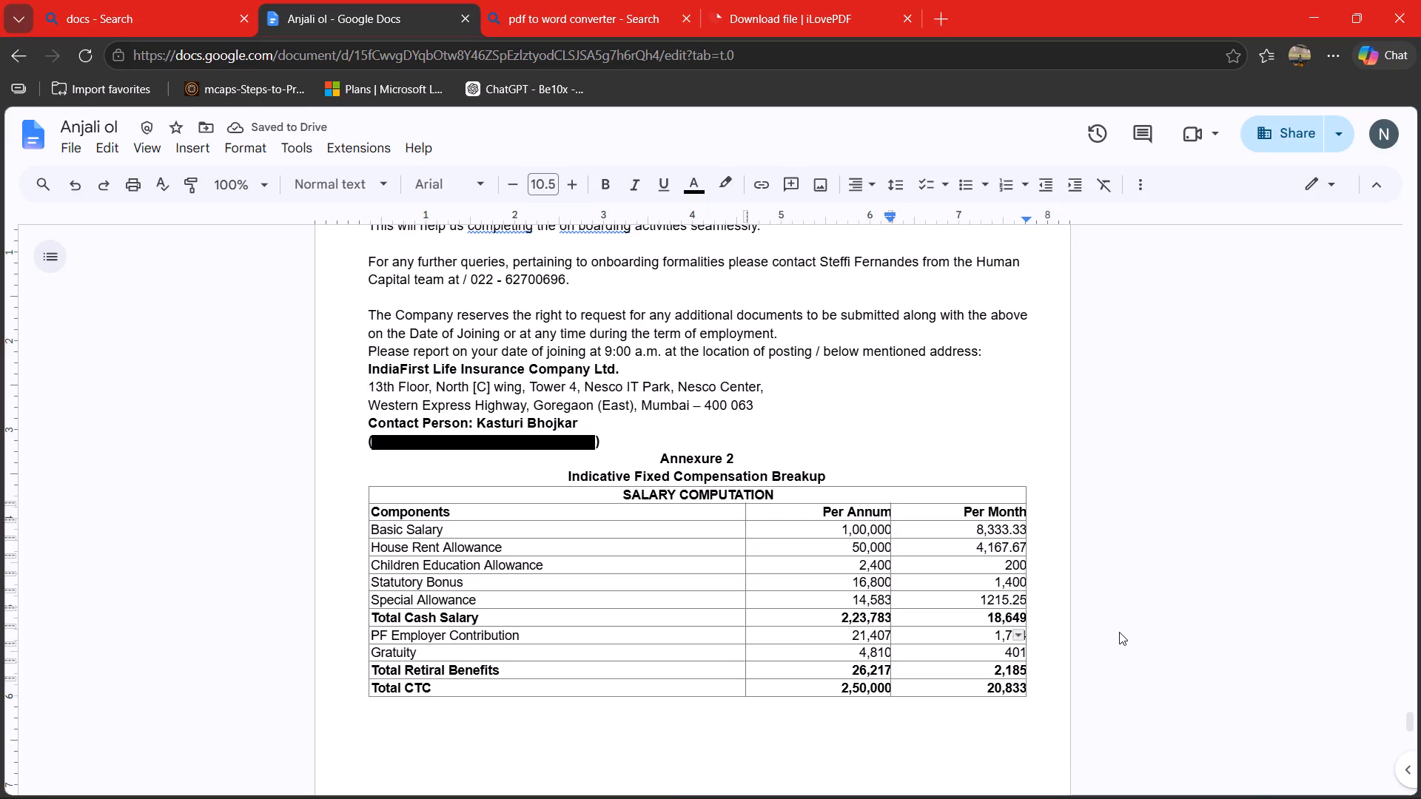
Set the Total Cash Salary per-annum amount in the Annexure 2 salary table to 1,83,783.
{"action": "left_click", "coordinate": [882, 617]}
{"action": "key", "text": "Right"}
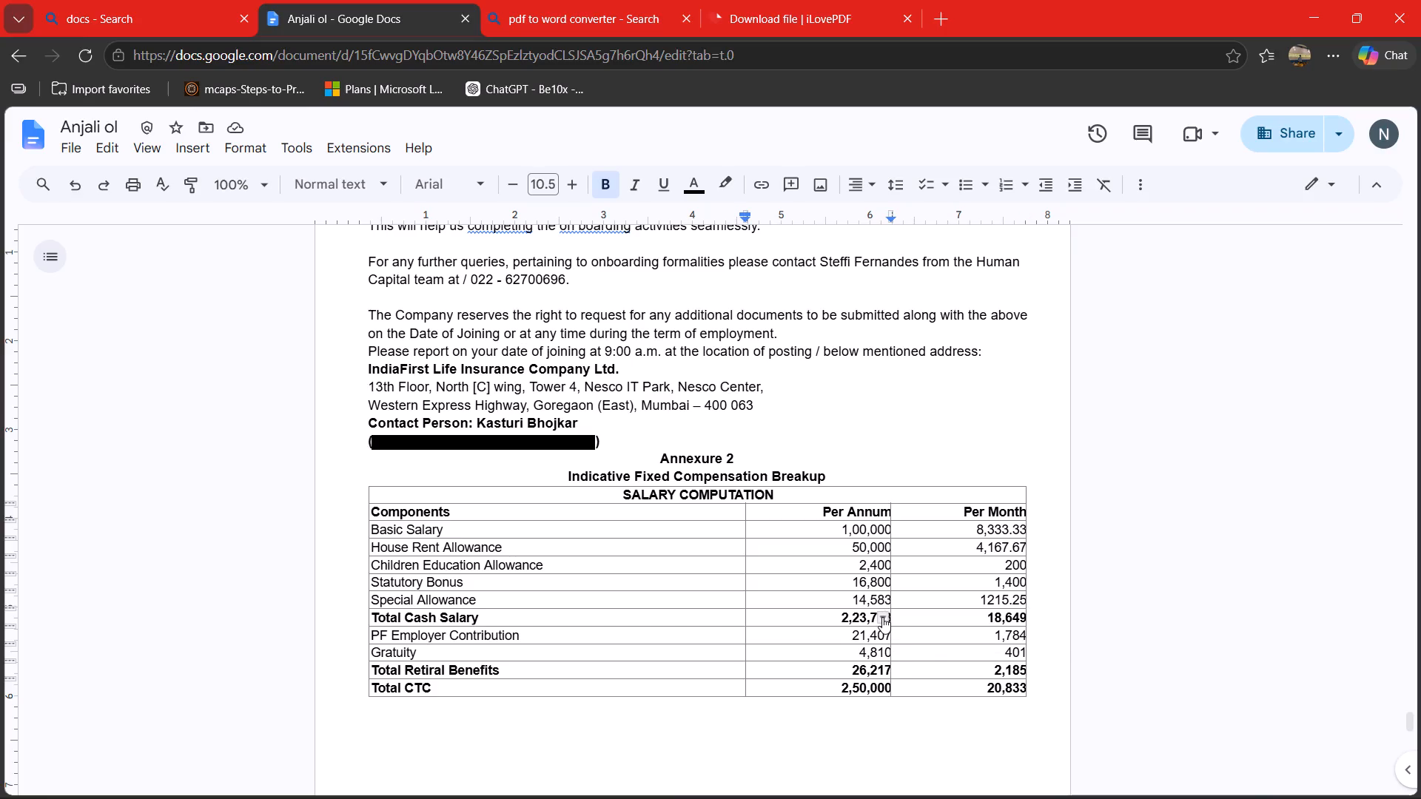
{"action": "key", "text": "BackSpace"}
{"action": "key", "text": "BackSpace"}
{"action": "key", "text": "BackSpace"}
{"action": "key", "text": "BackSpace"}
{"action": "key", "text": "BackSpace"}
{"action": "key", "text": "BackSpace"}
{"action": "key", "text": "BackSpace"}
{"action": "key", "text": "BackSpace"}
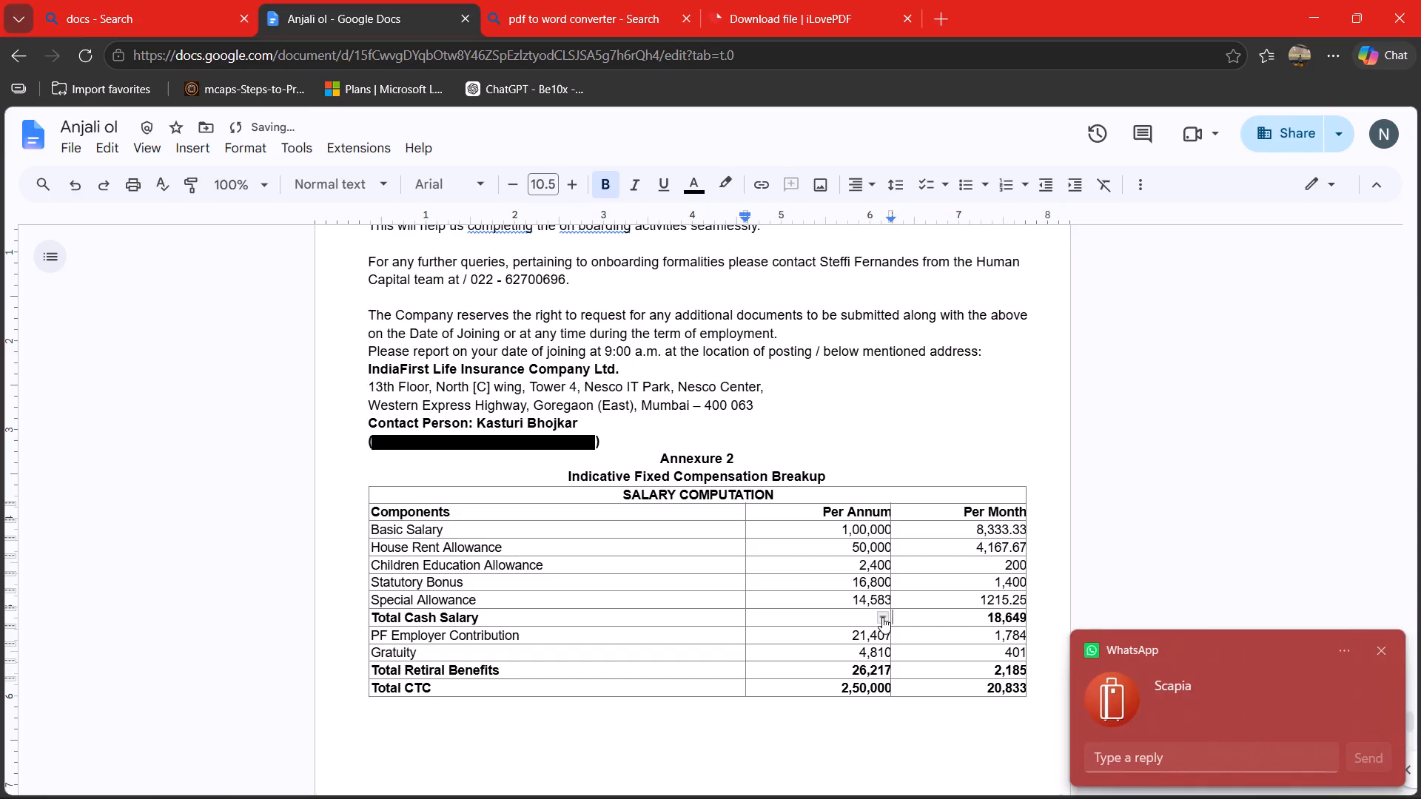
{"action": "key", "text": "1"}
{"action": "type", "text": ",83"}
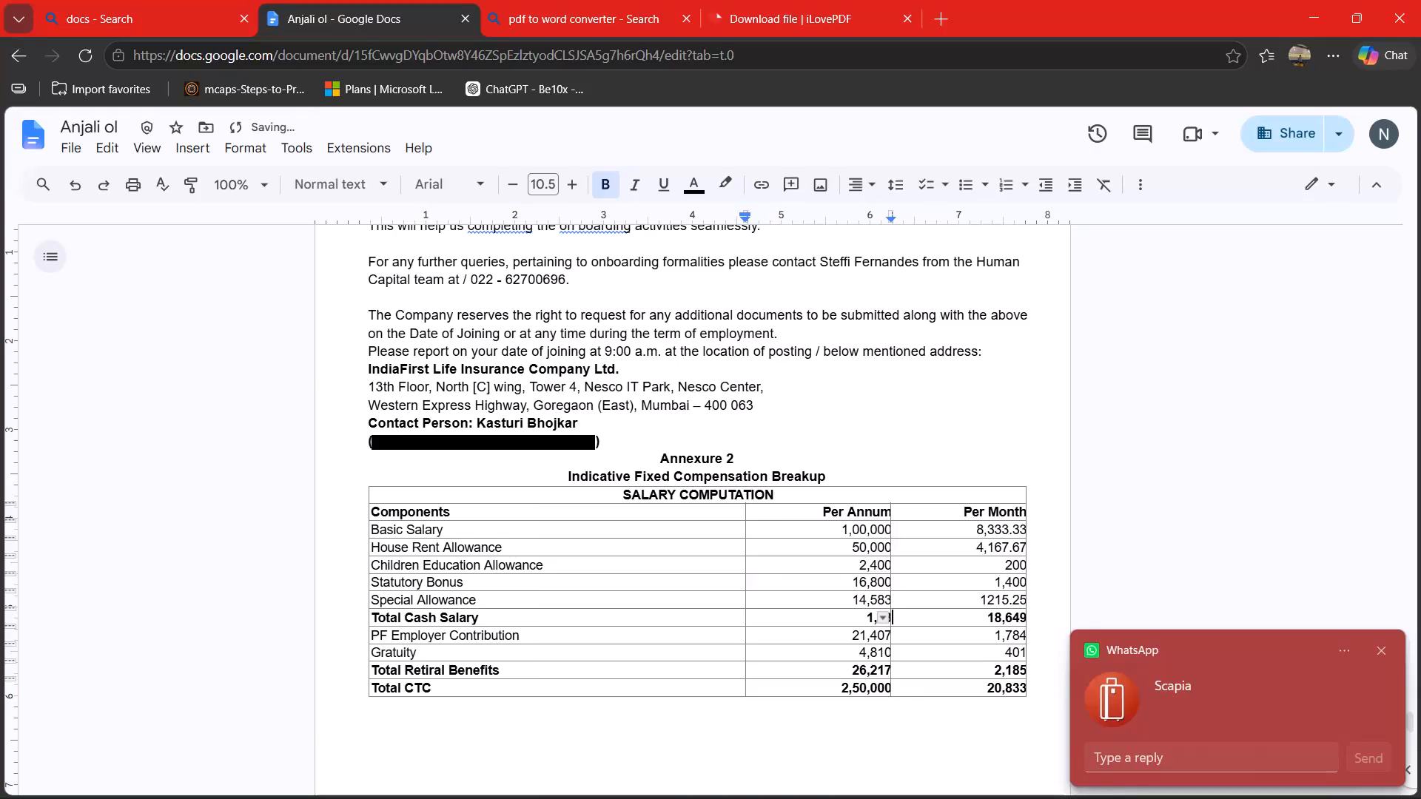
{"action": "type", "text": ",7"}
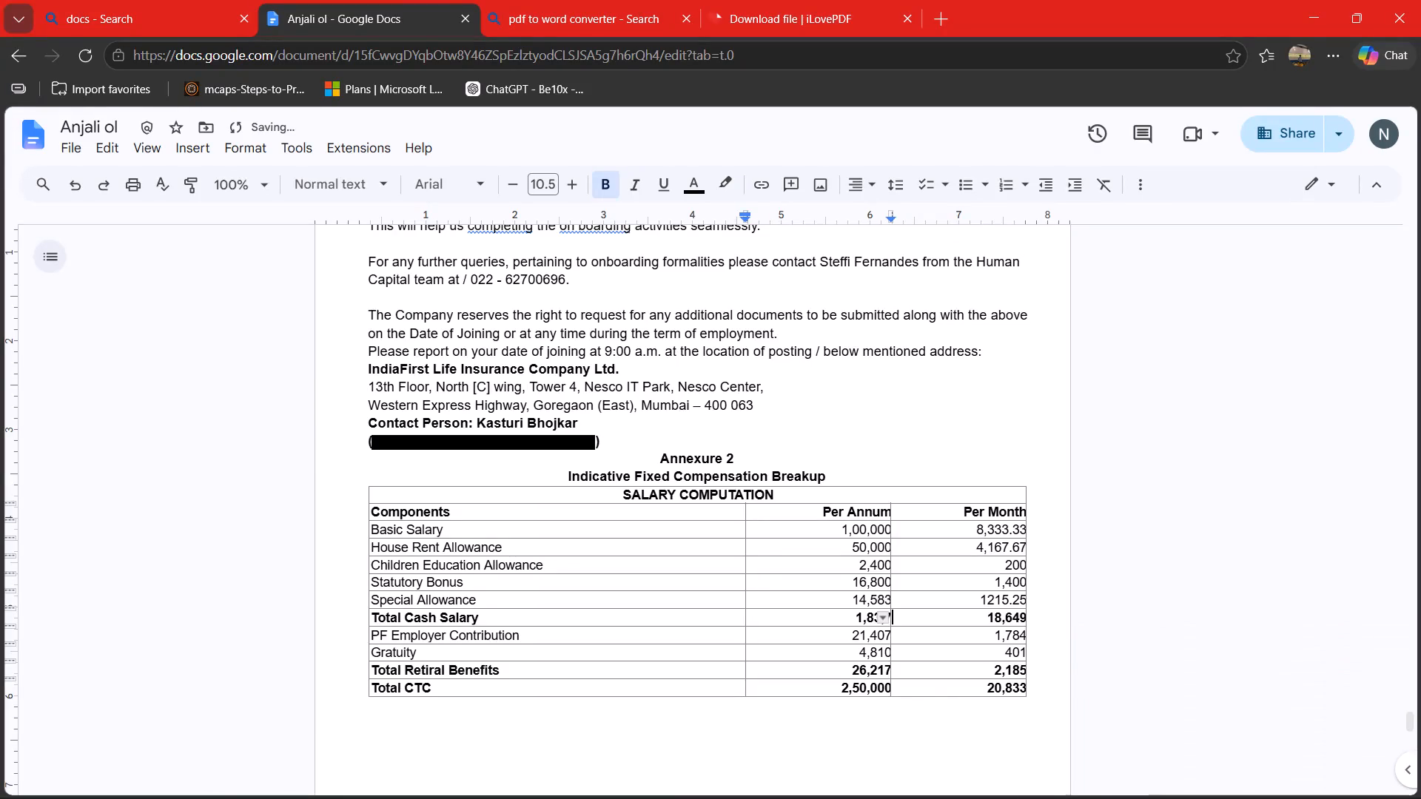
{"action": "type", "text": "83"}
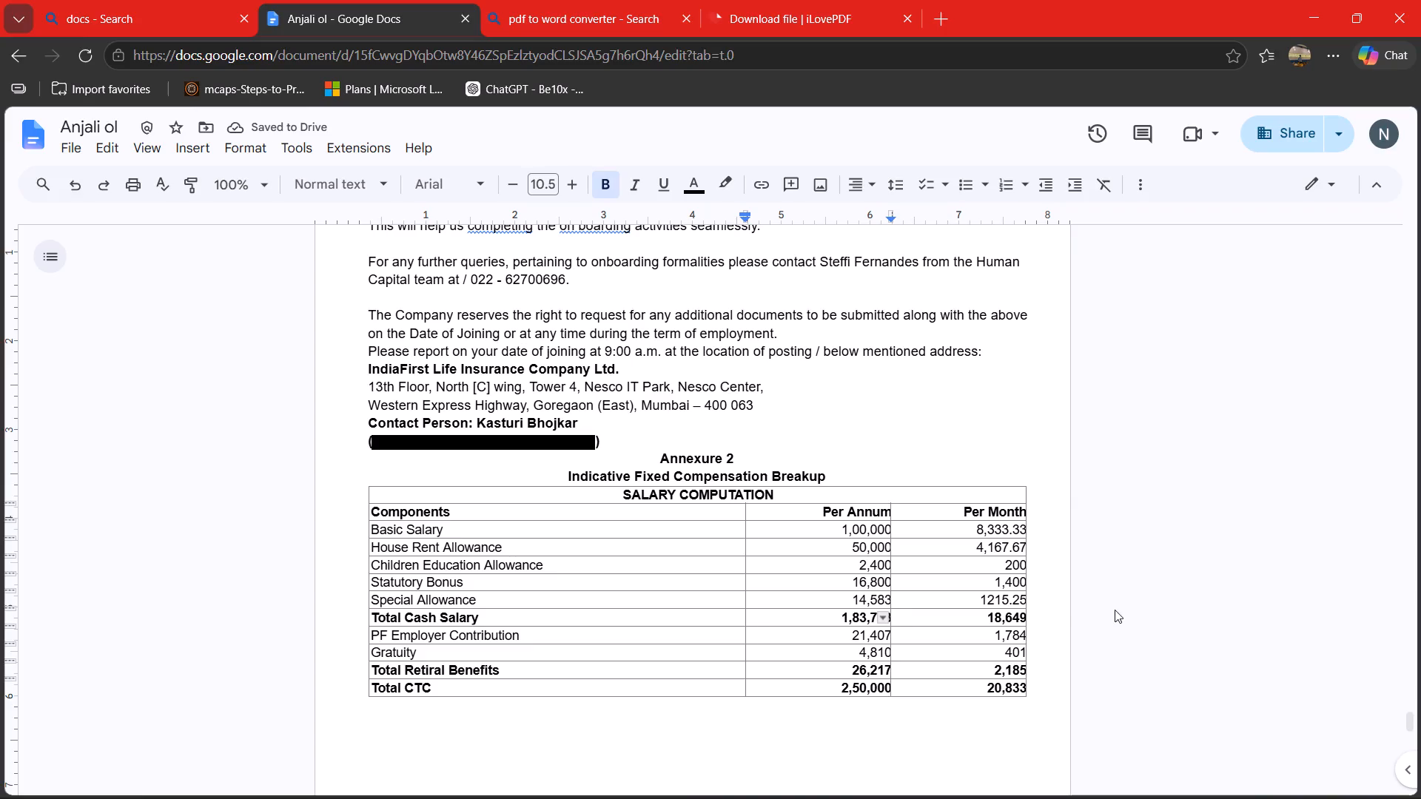
Start editing the Total Cash Salary per-month amount in the Annexure 2 salary table.
{"action": "left_click", "coordinate": [1005, 616]}
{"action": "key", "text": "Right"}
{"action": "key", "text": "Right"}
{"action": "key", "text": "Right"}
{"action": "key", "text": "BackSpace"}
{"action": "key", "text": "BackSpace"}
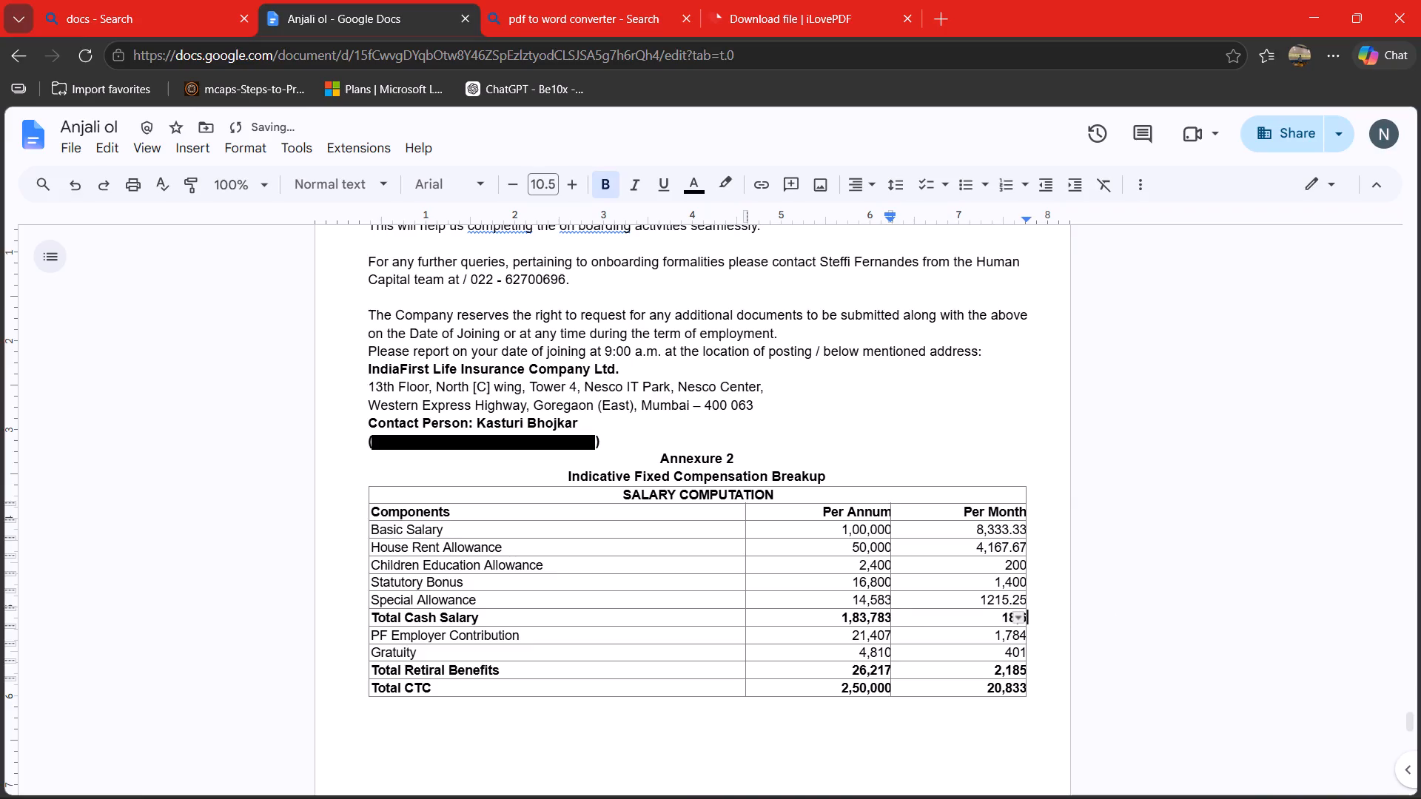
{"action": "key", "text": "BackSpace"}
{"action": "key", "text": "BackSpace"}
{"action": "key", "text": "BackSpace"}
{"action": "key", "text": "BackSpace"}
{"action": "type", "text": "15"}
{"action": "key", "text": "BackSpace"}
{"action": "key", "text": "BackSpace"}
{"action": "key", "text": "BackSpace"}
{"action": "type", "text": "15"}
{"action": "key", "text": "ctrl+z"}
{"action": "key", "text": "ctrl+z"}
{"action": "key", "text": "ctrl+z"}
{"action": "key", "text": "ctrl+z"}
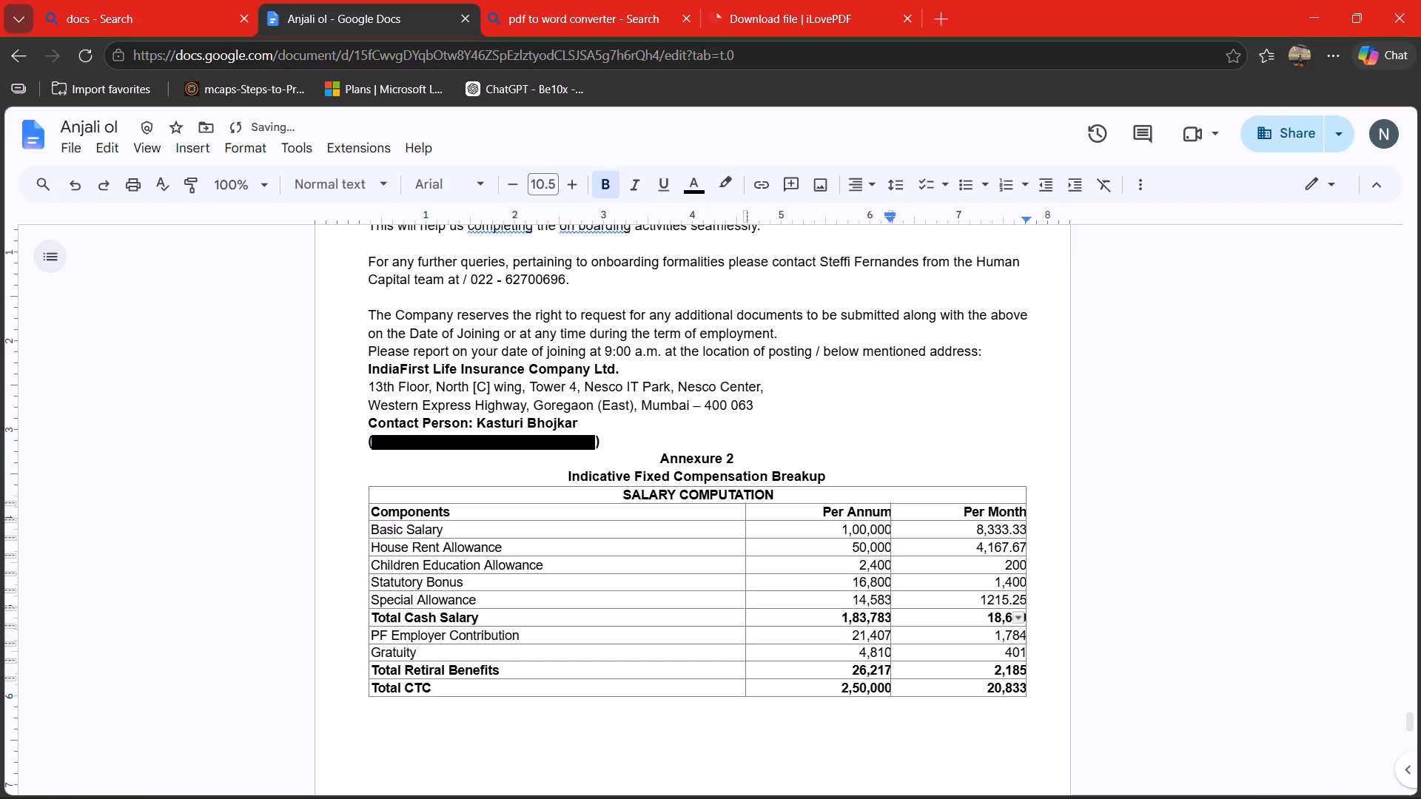
Replace the Total Cash Salary per-month amount in the salary table with 15,315.25.
{"action": "key", "text": "BackSpace"}
{"action": "key", "text": "BackSpace"}
{"action": "key", "text": "BackSpace"}
{"action": "key", "text": "BackSpace"}
{"action": "key", "text": "BackSpace"}
{"action": "key", "text": "BackSpace"}
{"action": "type", "text": "15"}
{"action": "type", "text": ",315"}
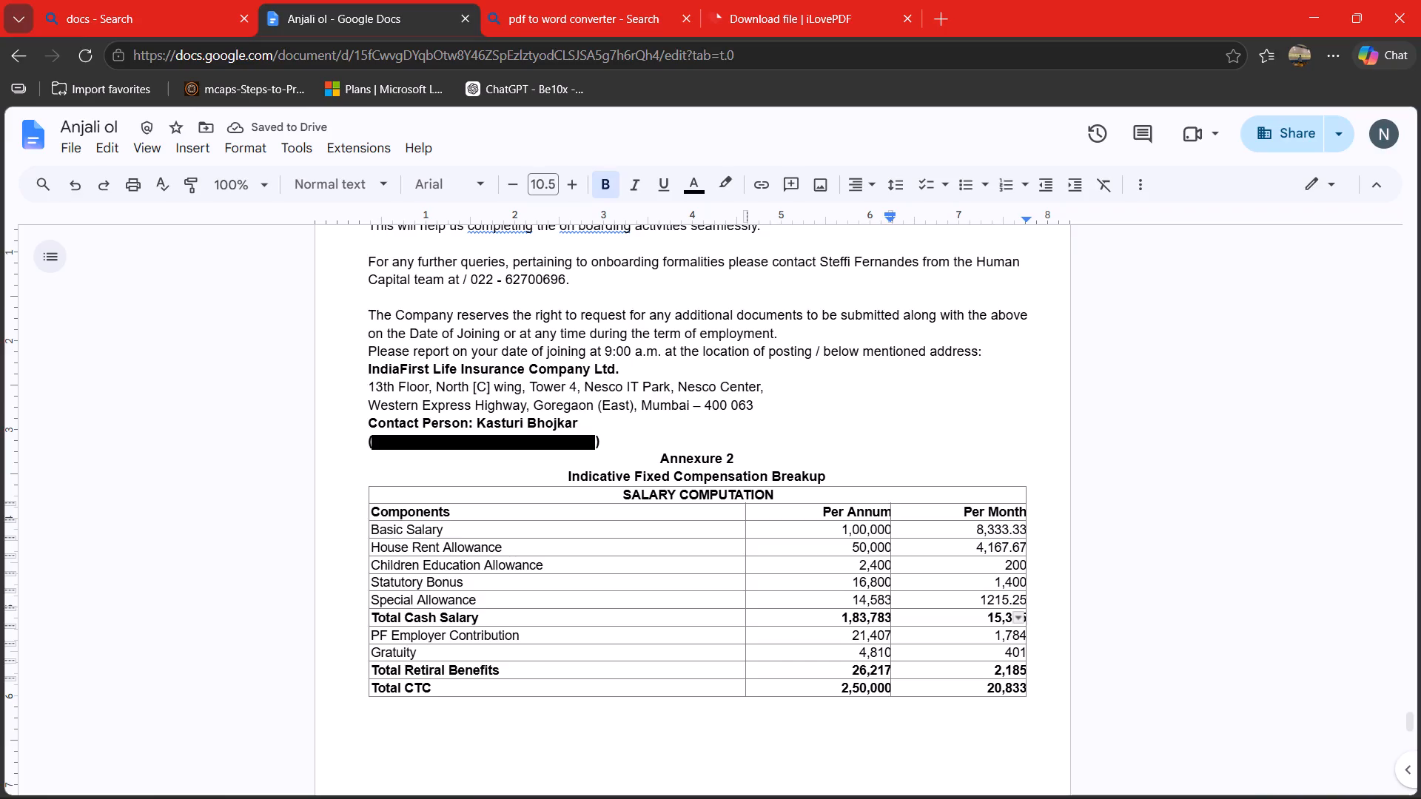
{"action": "type", "text": ".25"}
{"action": "left_click", "coordinate": [1169, 661]}
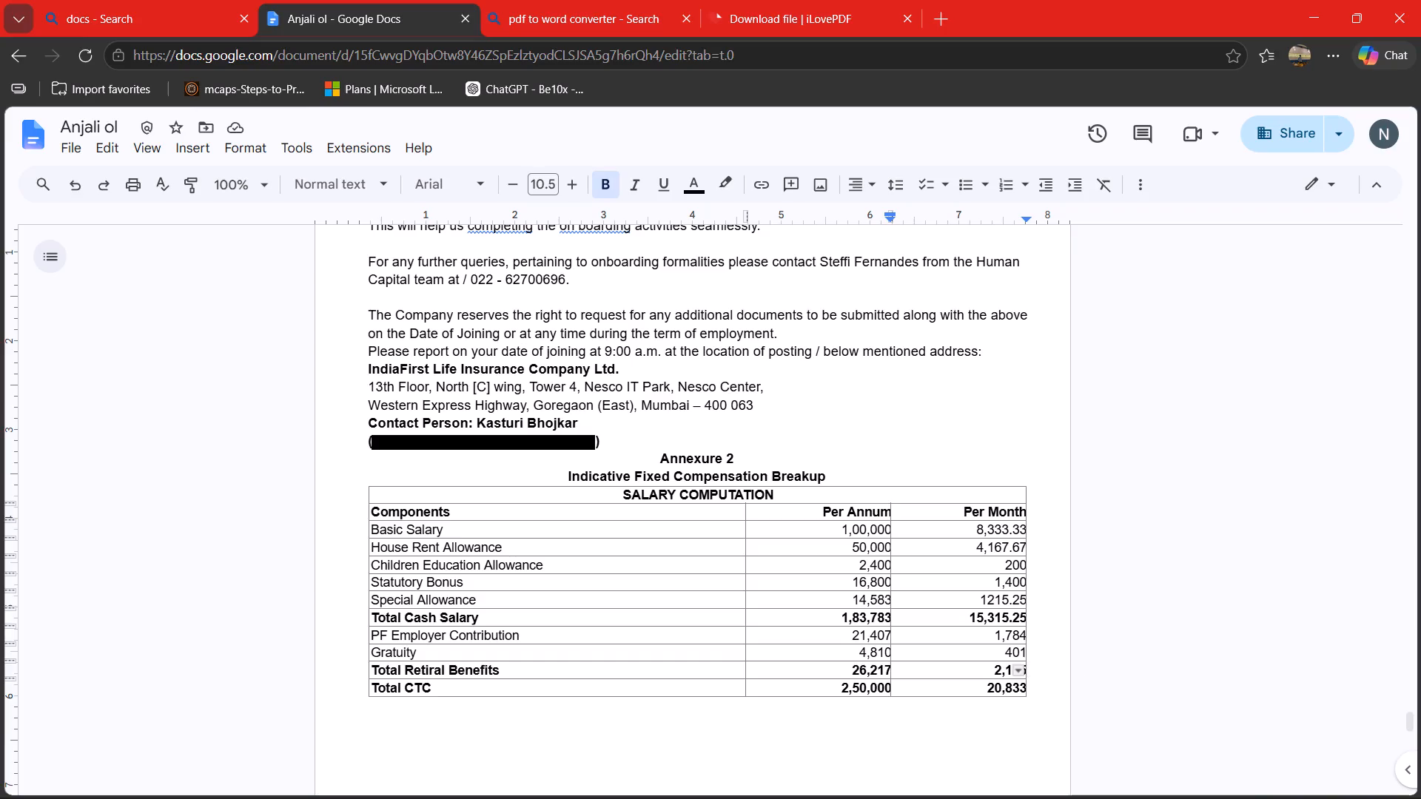
Set the PF Employer Contribution per-month amount in the salary table to 1,783.92.
{"action": "left_click", "coordinate": [993, 635]}
{"action": "key", "text": "Right"}
{"action": "key", "text": "Right"}
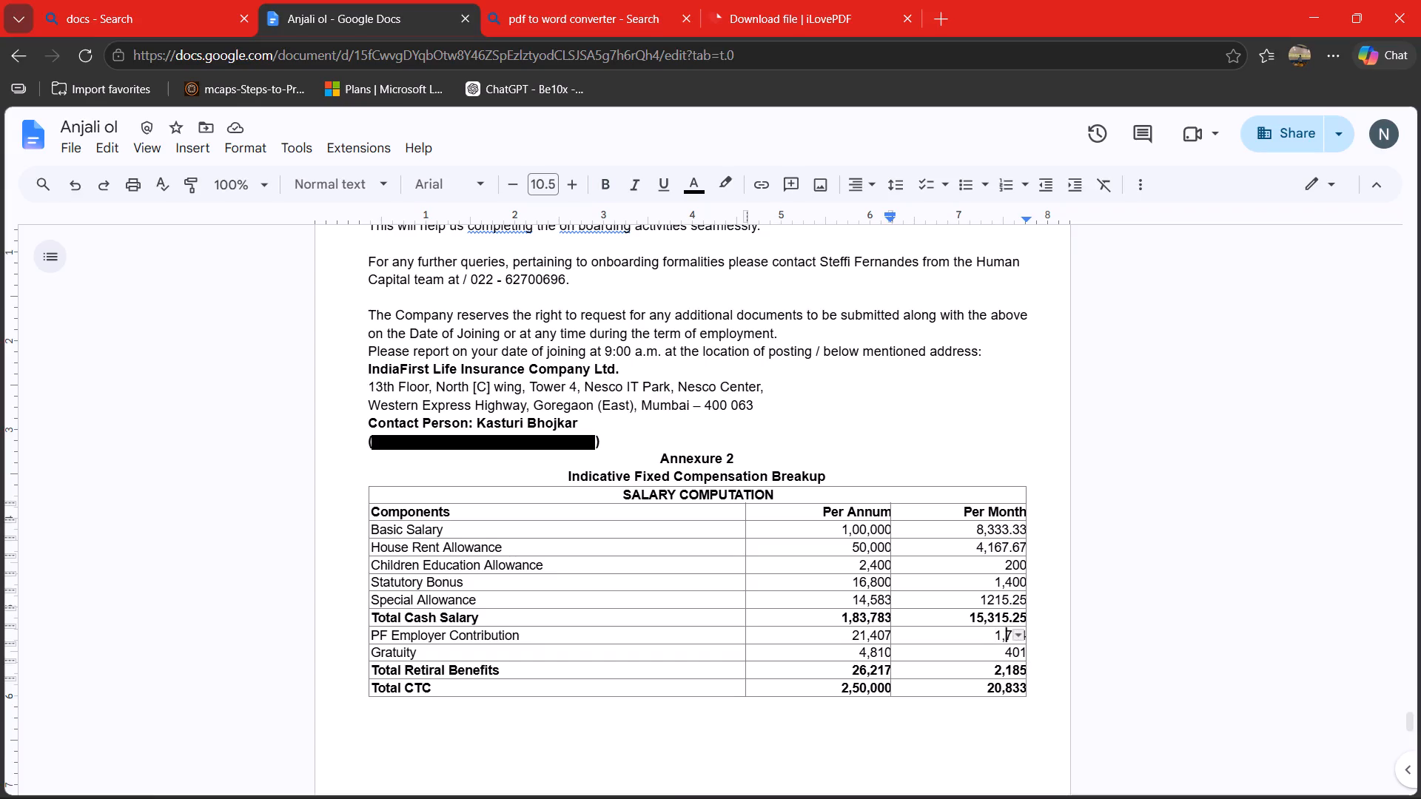
{"action": "key", "text": "Right"}
{"action": "key", "text": "Right"}
{"action": "key", "text": "Right"}
{"action": "key", "text": "BackSpace"}
{"action": "key", "text": "3"}
{"action": "key", "text": "period"}
{"action": "type", "text": "92"}
{"action": "left_click", "coordinate": [1202, 626]}
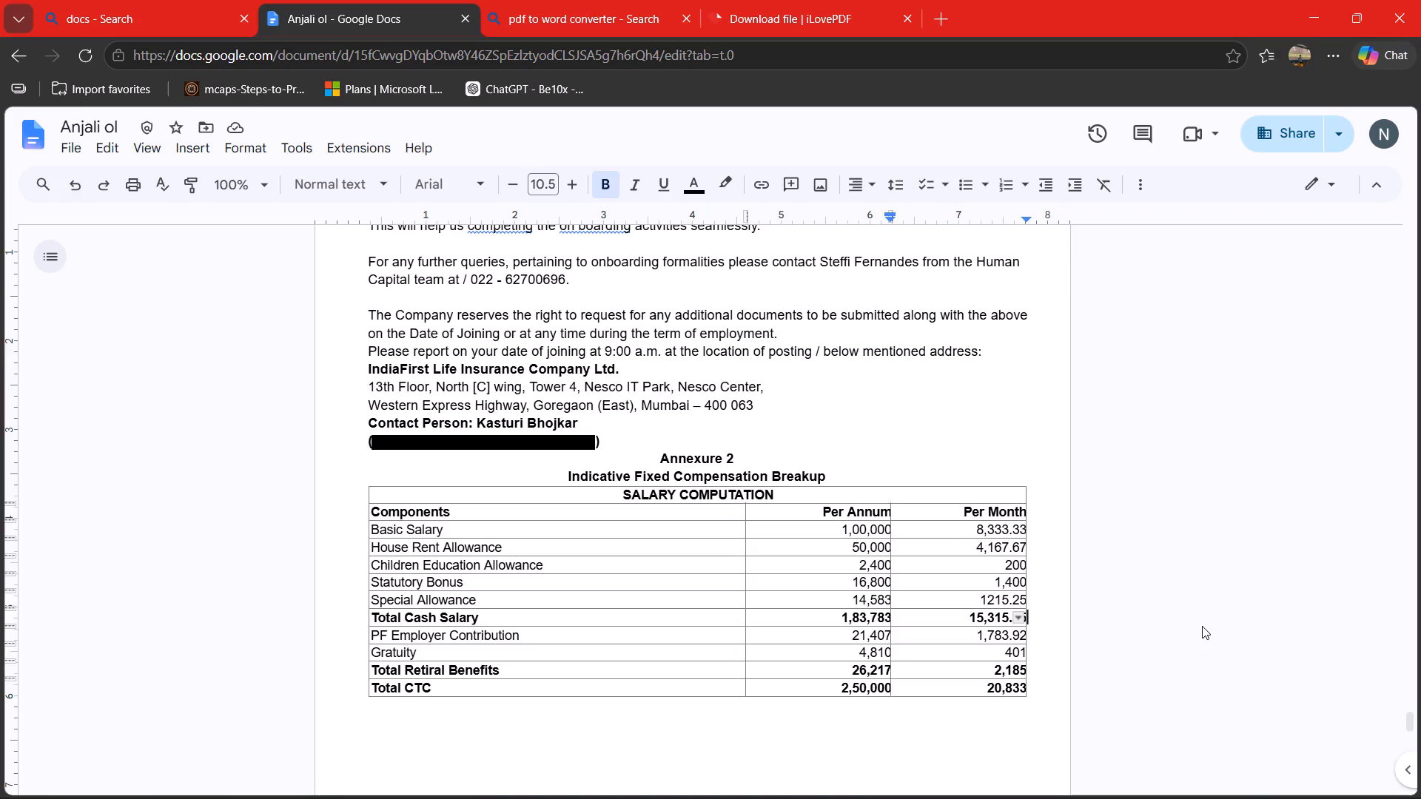
Set the Gratuity per-month amount in the salary table to 400.83.
{"action": "left_click", "coordinate": [1018, 652]}
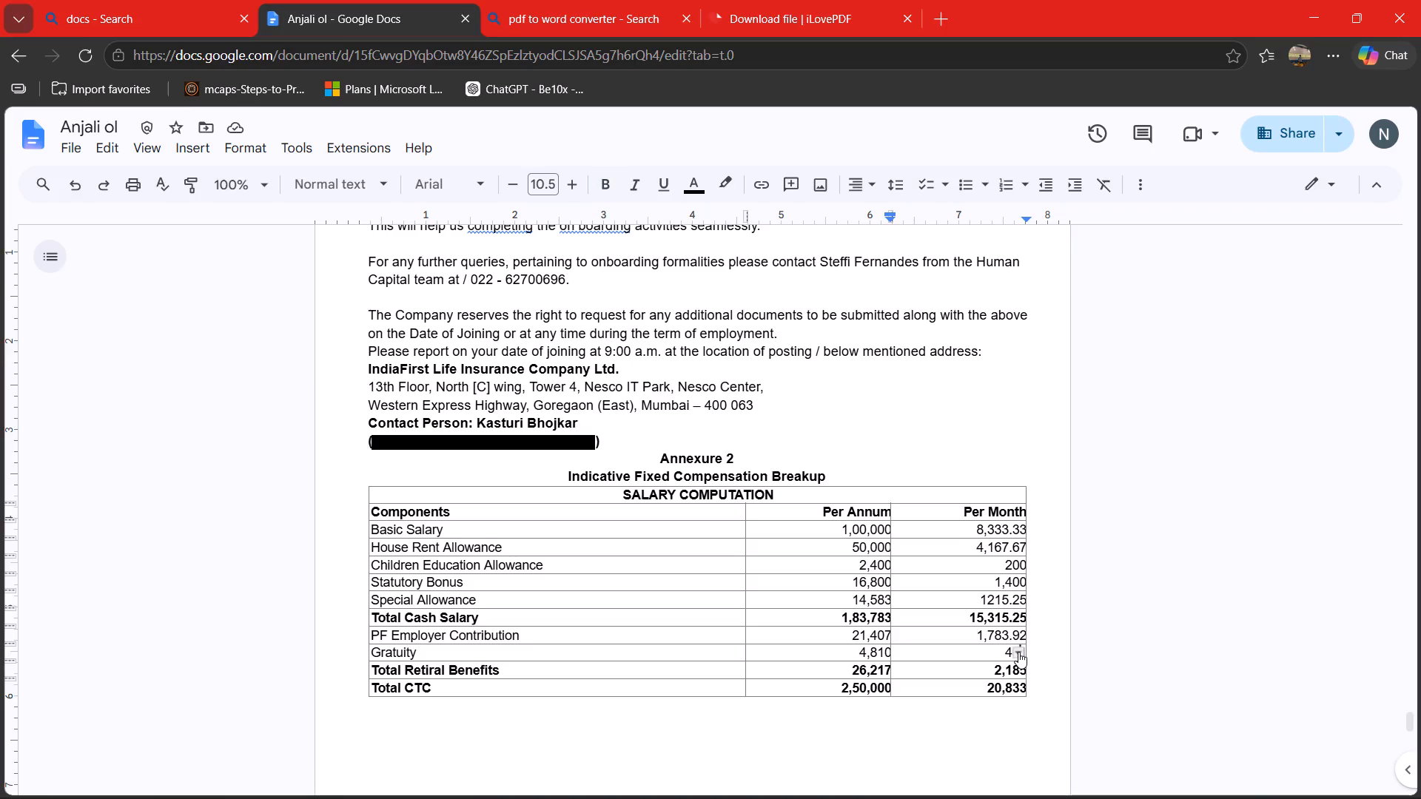
{"action": "key", "text": "Right"}
{"action": "key", "text": "BackSpace"}
{"action": "key", "text": "0"}
{"action": "type", "text": ".83"}
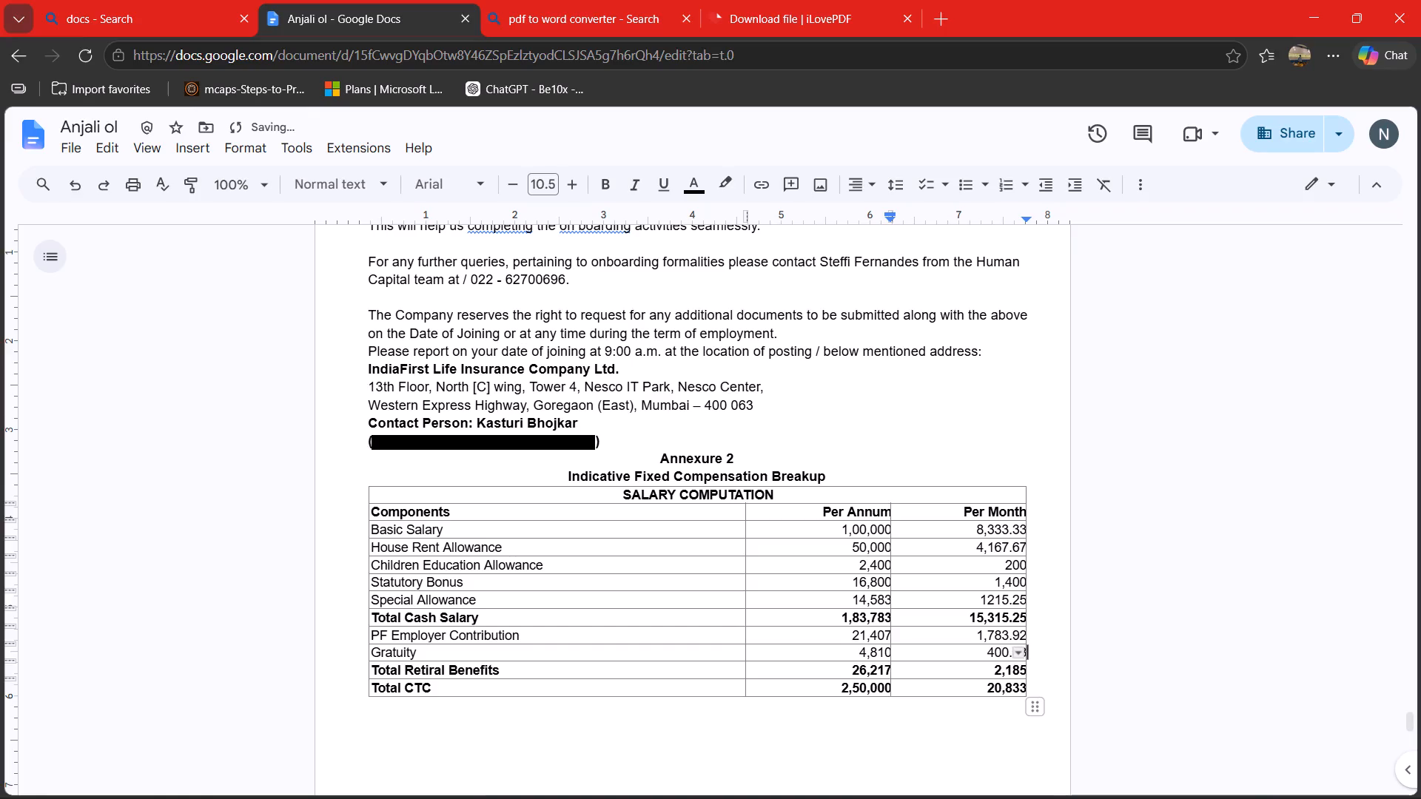
{"action": "left_click", "coordinate": [1166, 547]}
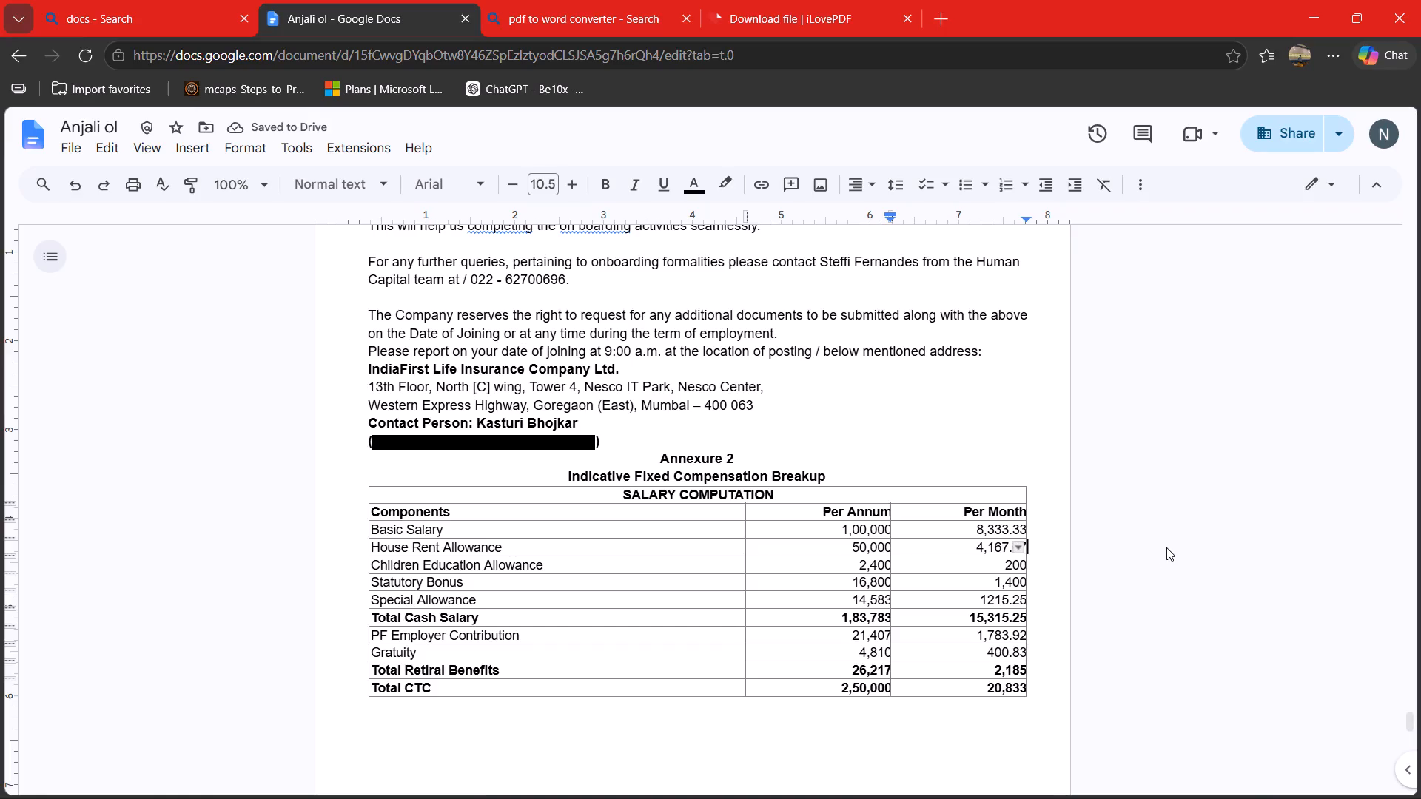
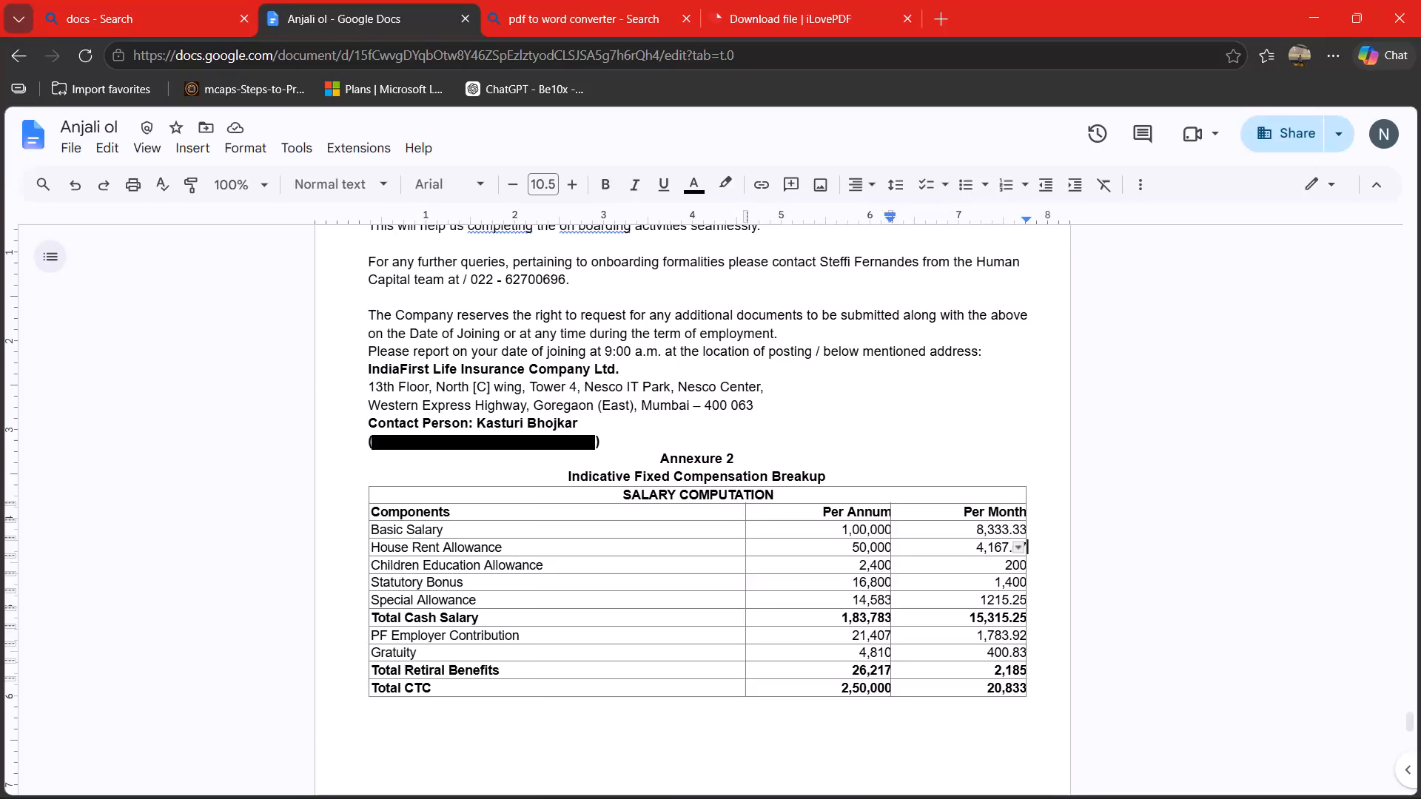
Set the Total CTC per-annum amount in the Annexure 2 salary table to 2,10,000.
{"action": "left_click", "coordinate": [861, 690]}
{"action": "key", "text": "BackSpace"}
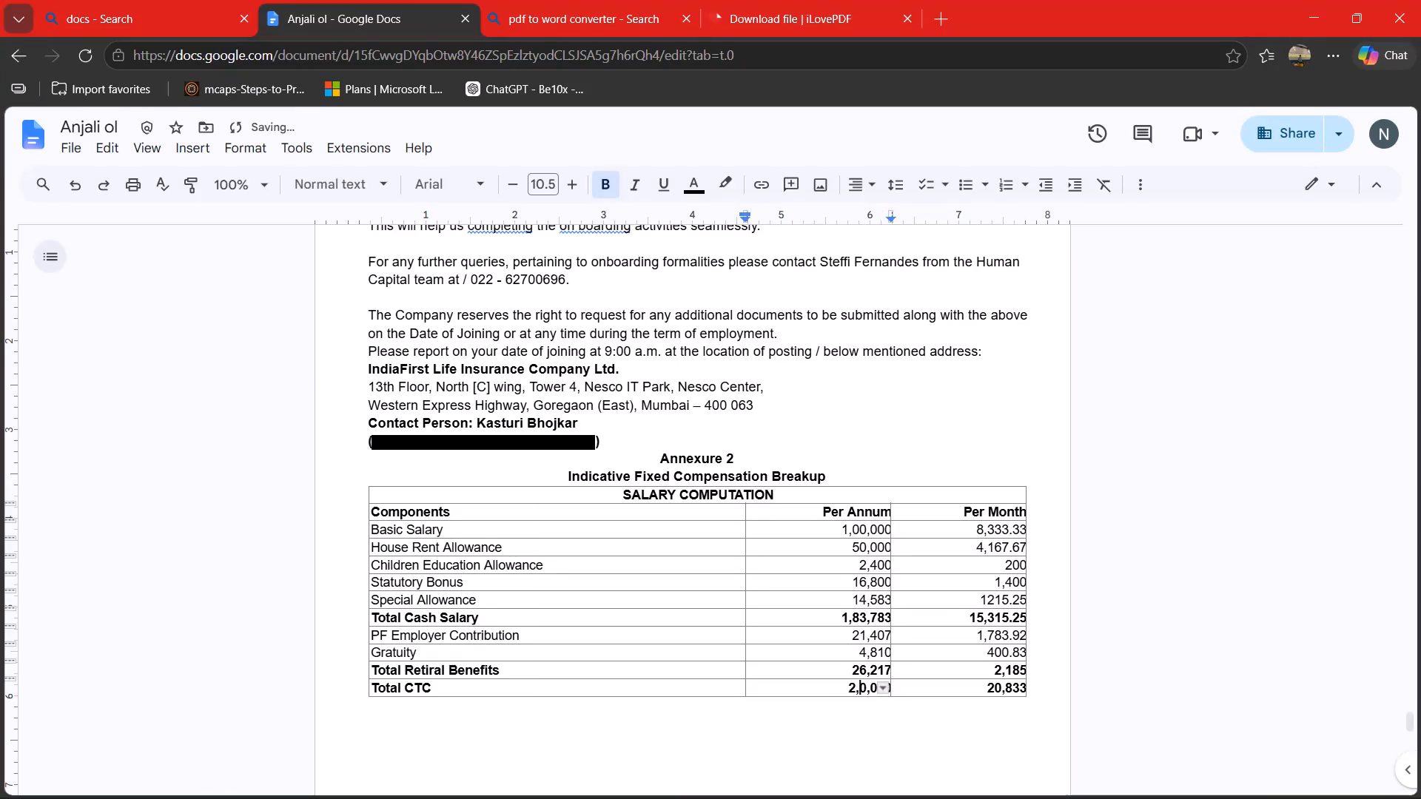
{"action": "key", "text": "1"}
Replace the Total CTC per-month amount in the salary table with 17,500.
{"action": "key", "text": "Right"}
{"action": "key", "text": "Right"}
{"action": "key", "text": "Right"}
{"action": "key", "text": "Right"}
{"action": "key", "text": "Right"}
{"action": "key", "text": "Right"}
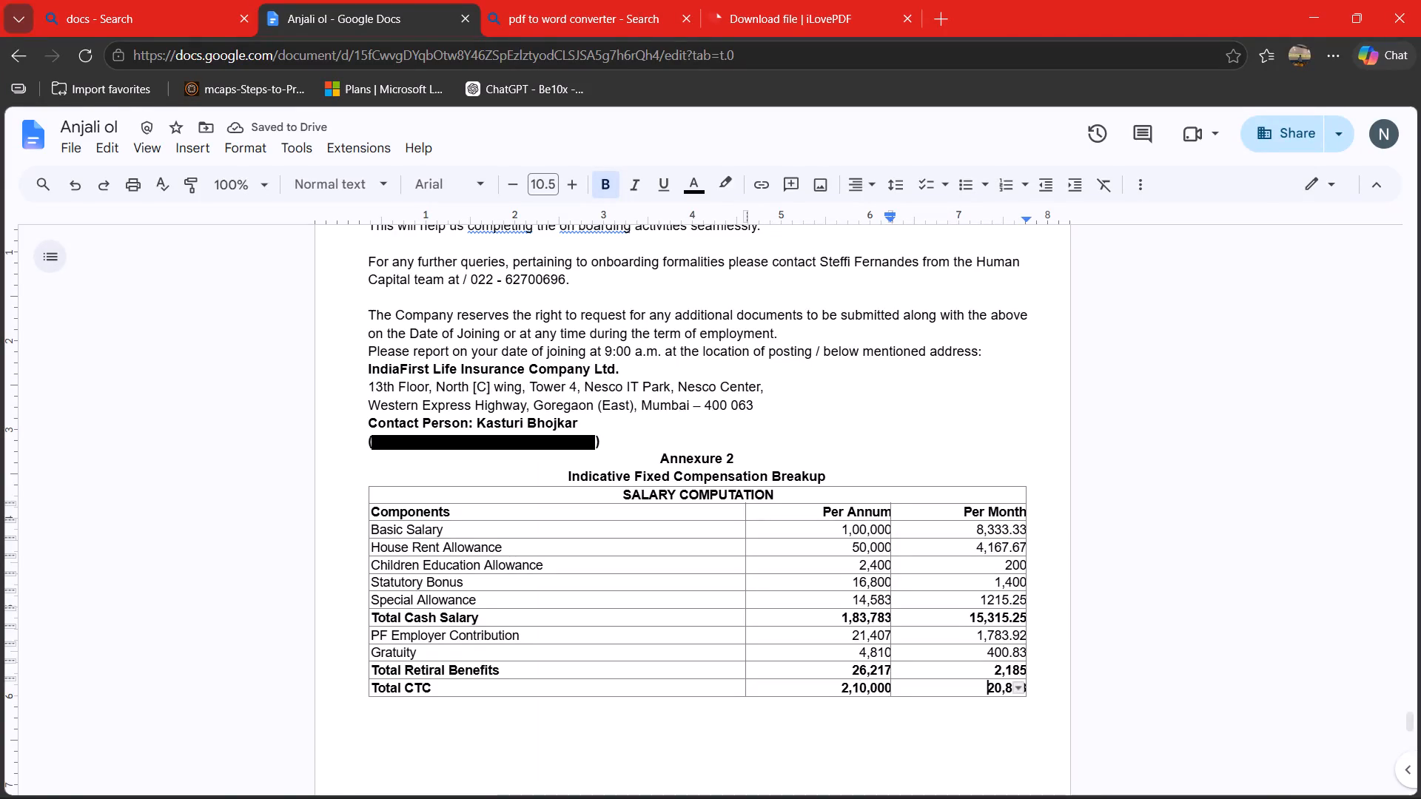
{"action": "key", "text": "Right"}
{"action": "key", "text": "Right"}
{"action": "key", "text": "Right"}
{"action": "key", "text": "Right"}
{"action": "key", "text": "Right"}
{"action": "key", "text": "Right"}
{"action": "key", "text": "BackSpace"}
{"action": "key", "text": "BackSpace"}
{"action": "key", "text": "BackSpace"}
{"action": "key", "text": "BackSpace"}
{"action": "key", "text": "BackSpace"}
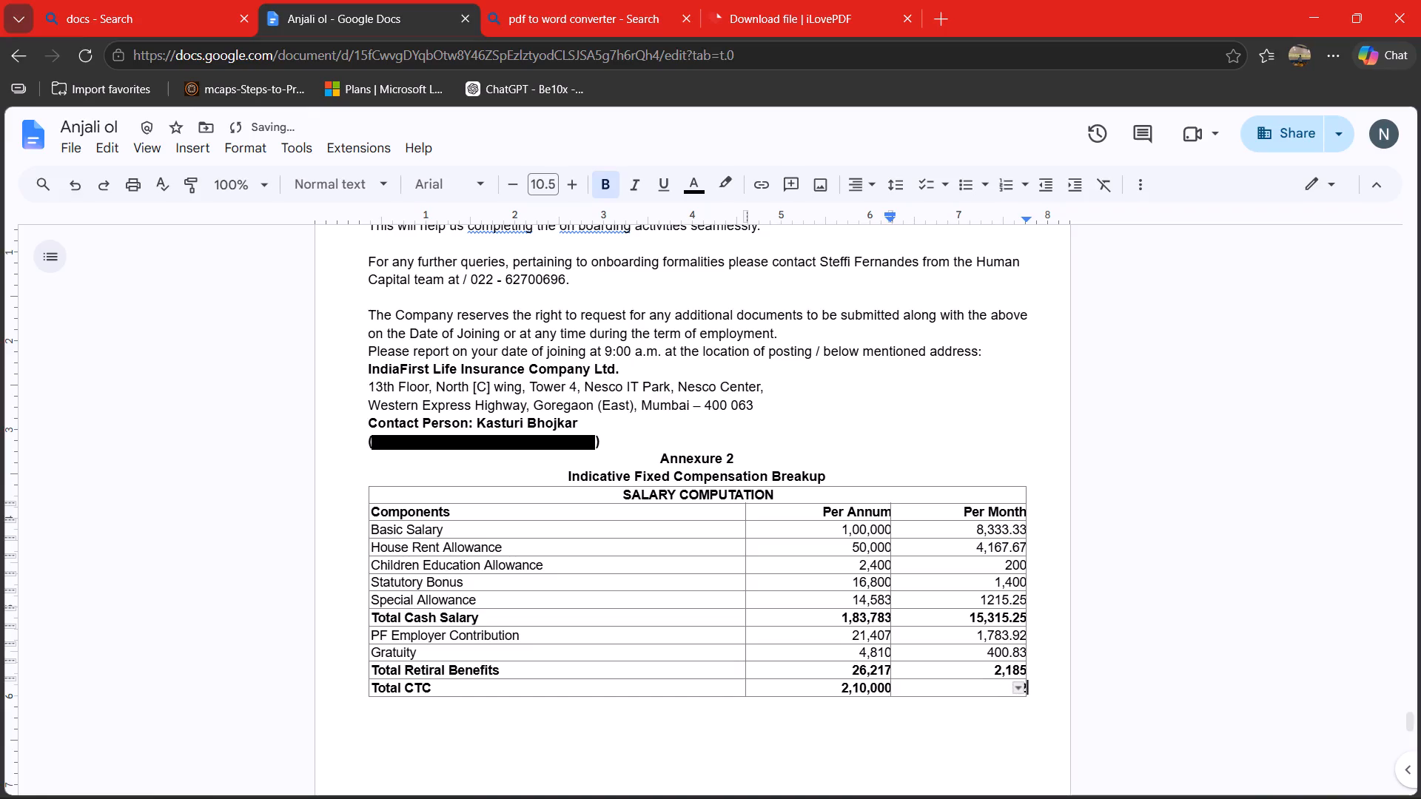
{"action": "key", "text": "BackSpace"}
{"action": "key", "text": "1"}
{"action": "type", "text": "7500"}
{"action": "key", "text": "Left"}
{"action": "key", "text": "Left"}
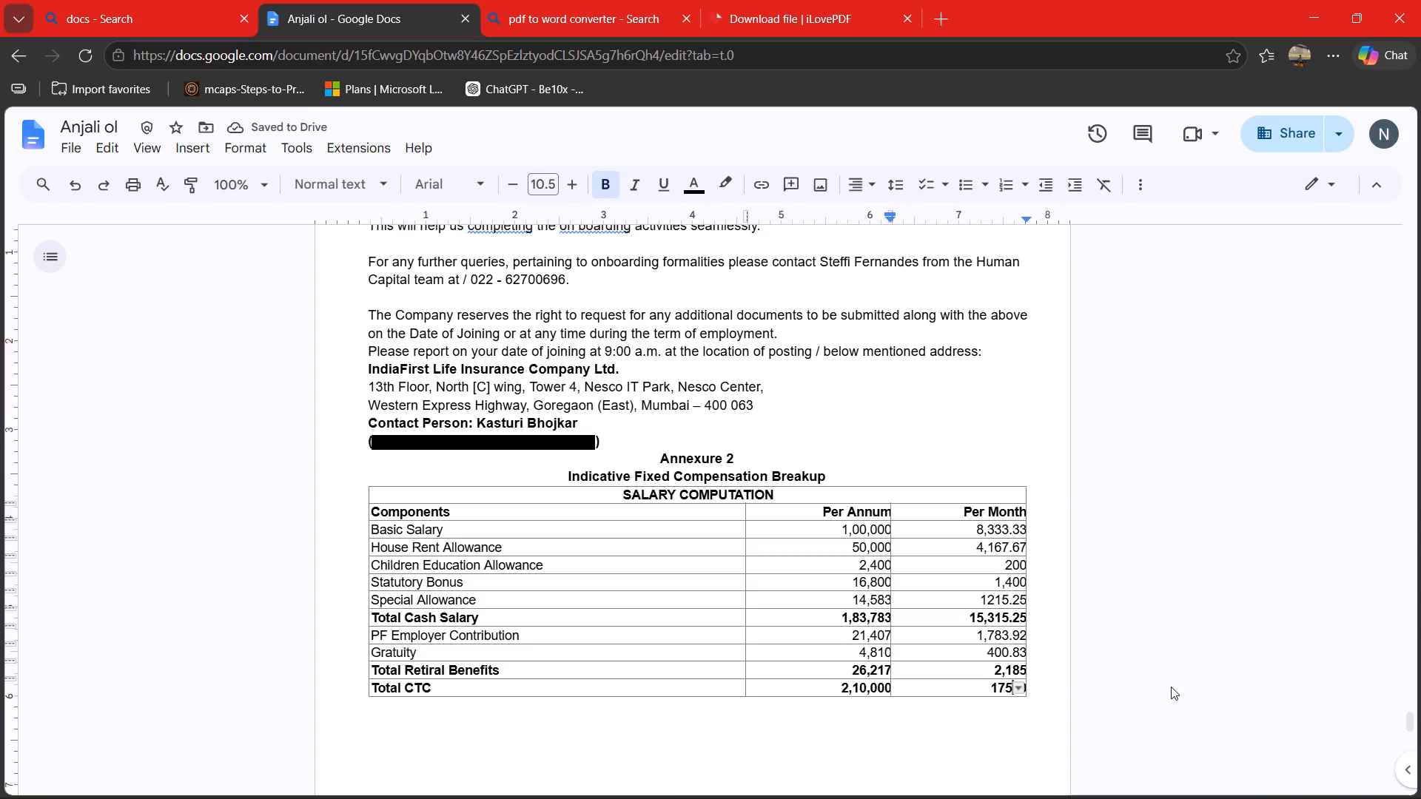
{"action": "key", "text": "Left"}
{"action": "key", "text": "comma"}
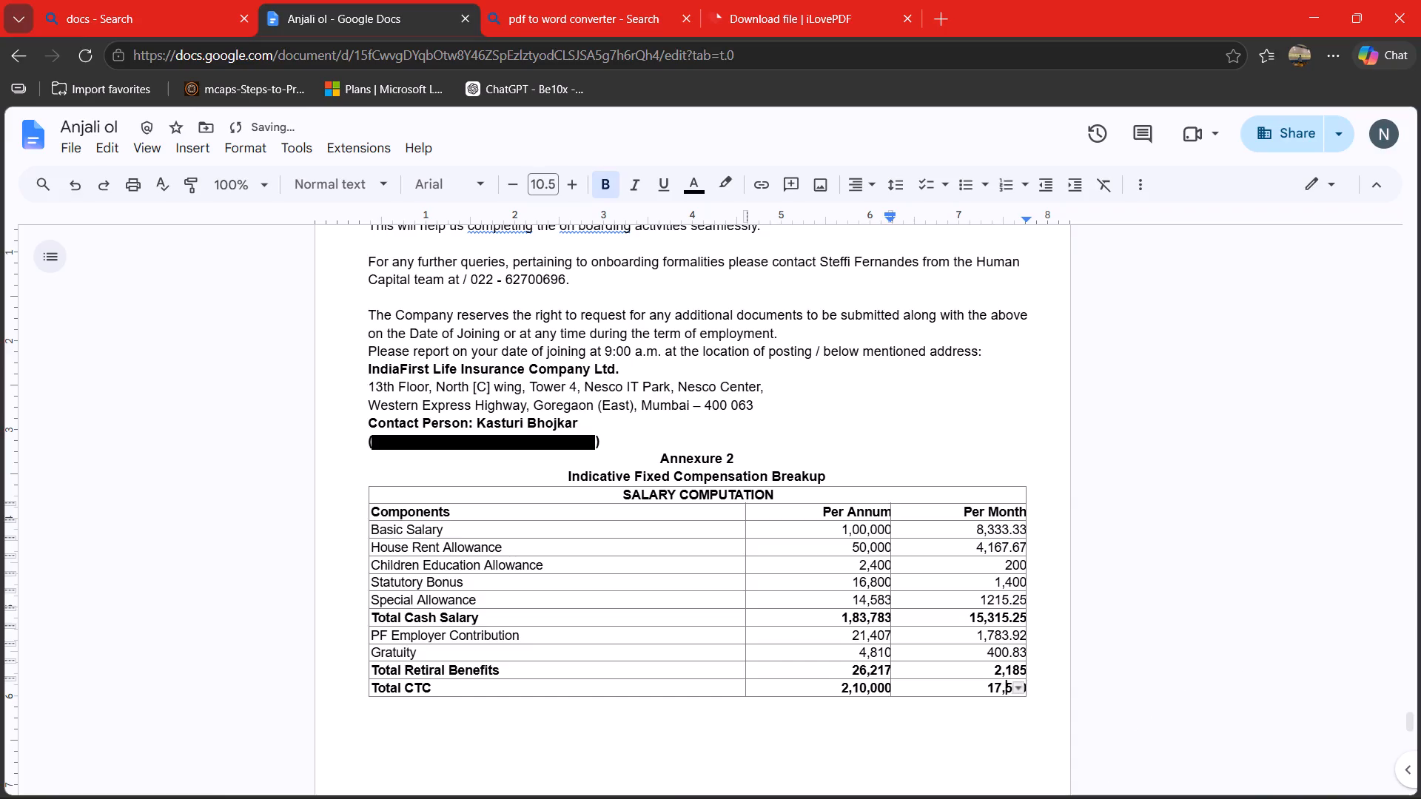
{"action": "left_click", "coordinate": [1171, 687]}
{"action": "left_click", "coordinate": [1152, 712]}
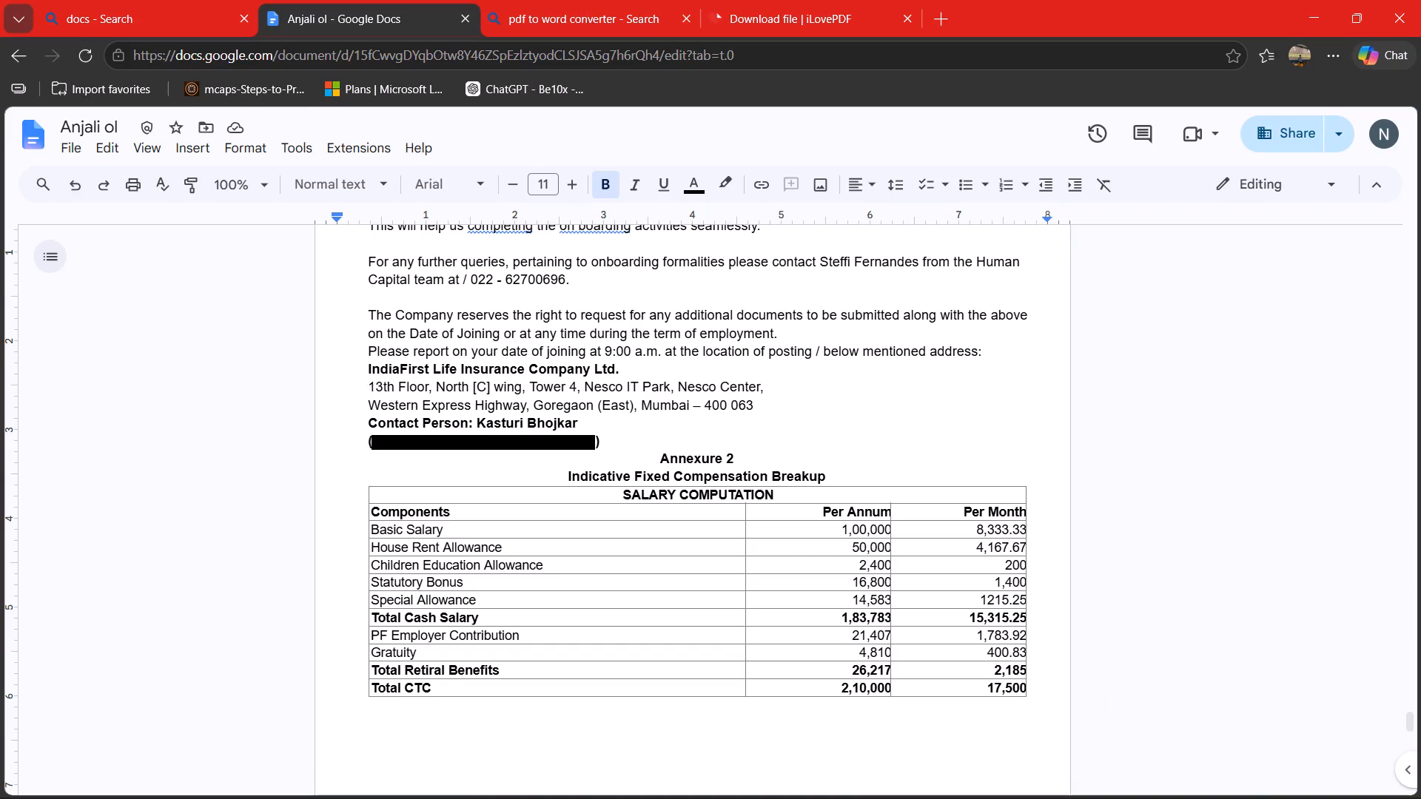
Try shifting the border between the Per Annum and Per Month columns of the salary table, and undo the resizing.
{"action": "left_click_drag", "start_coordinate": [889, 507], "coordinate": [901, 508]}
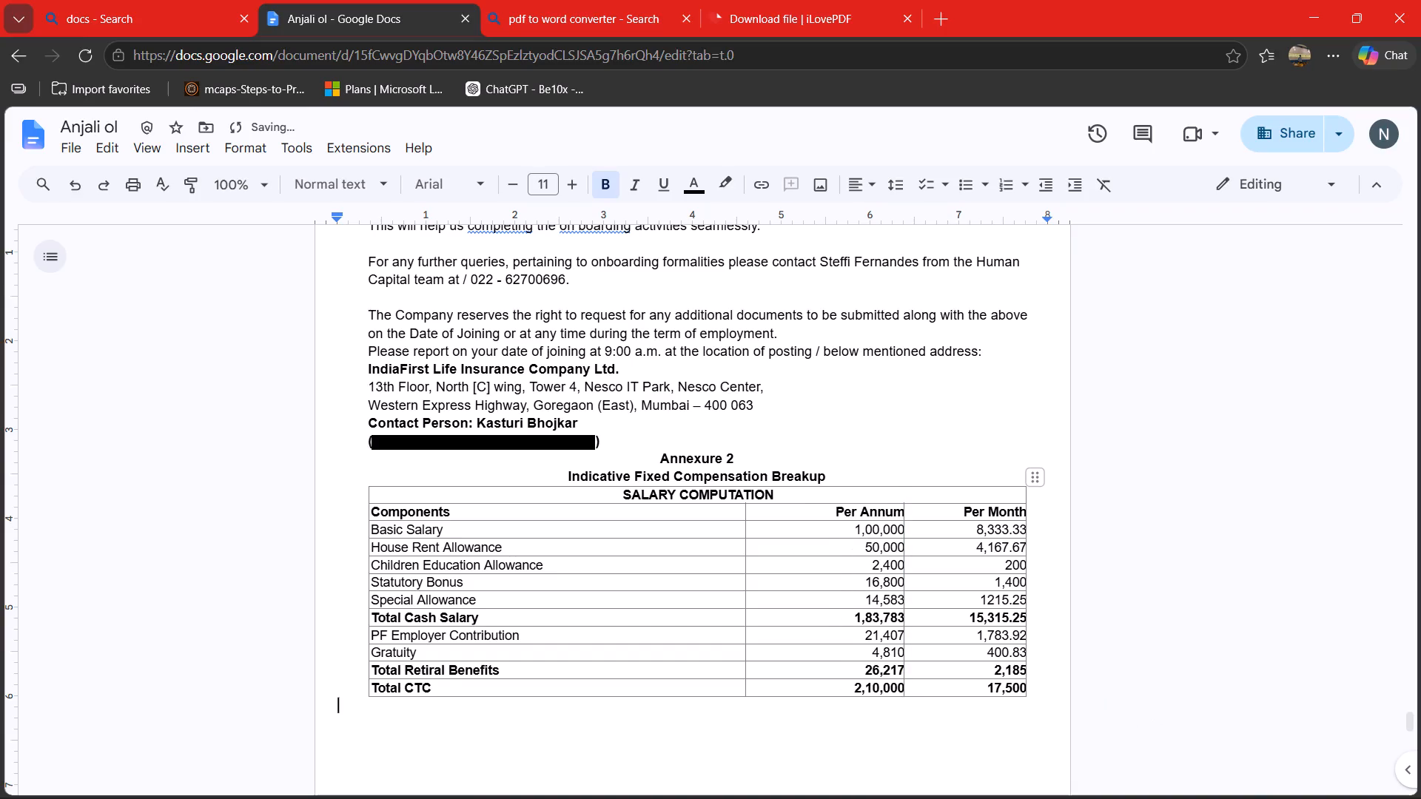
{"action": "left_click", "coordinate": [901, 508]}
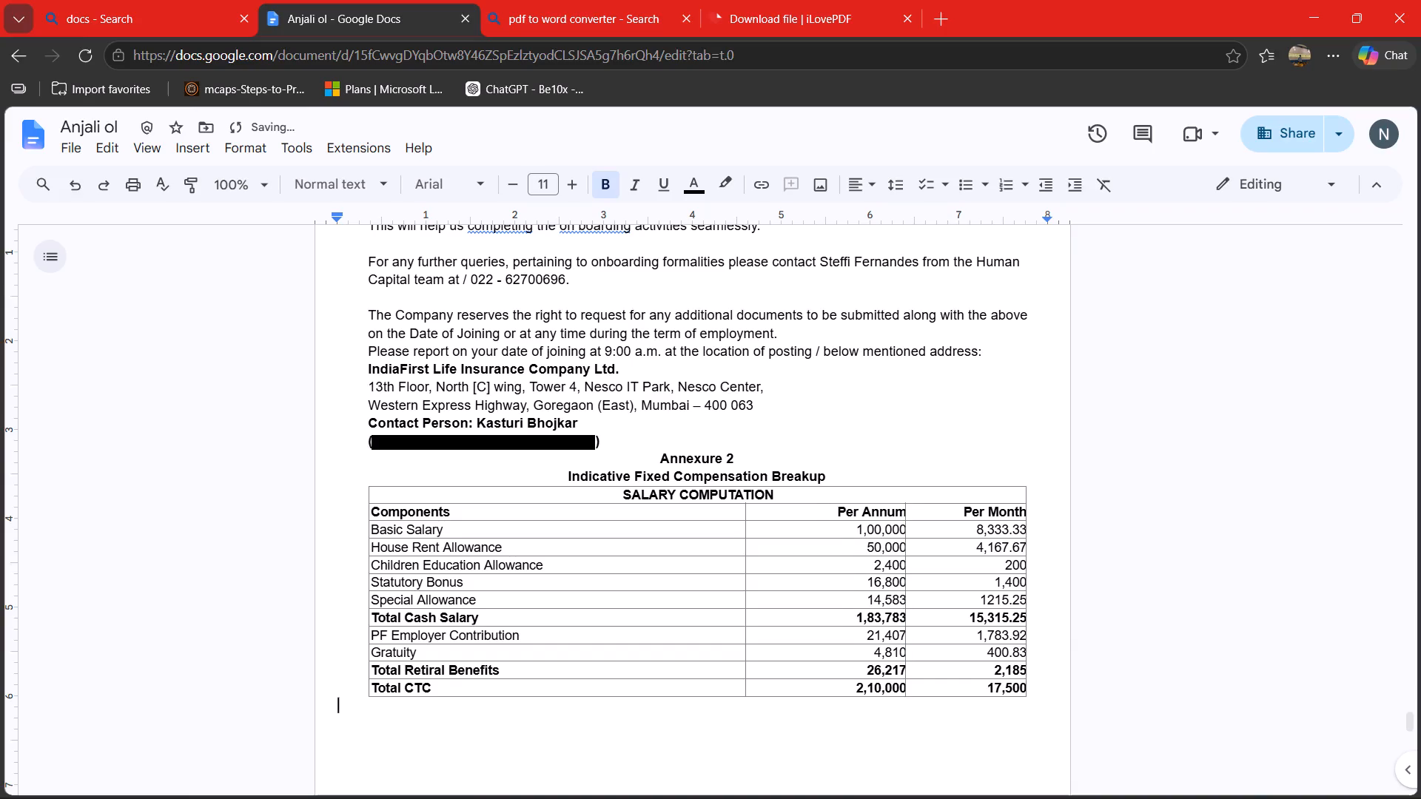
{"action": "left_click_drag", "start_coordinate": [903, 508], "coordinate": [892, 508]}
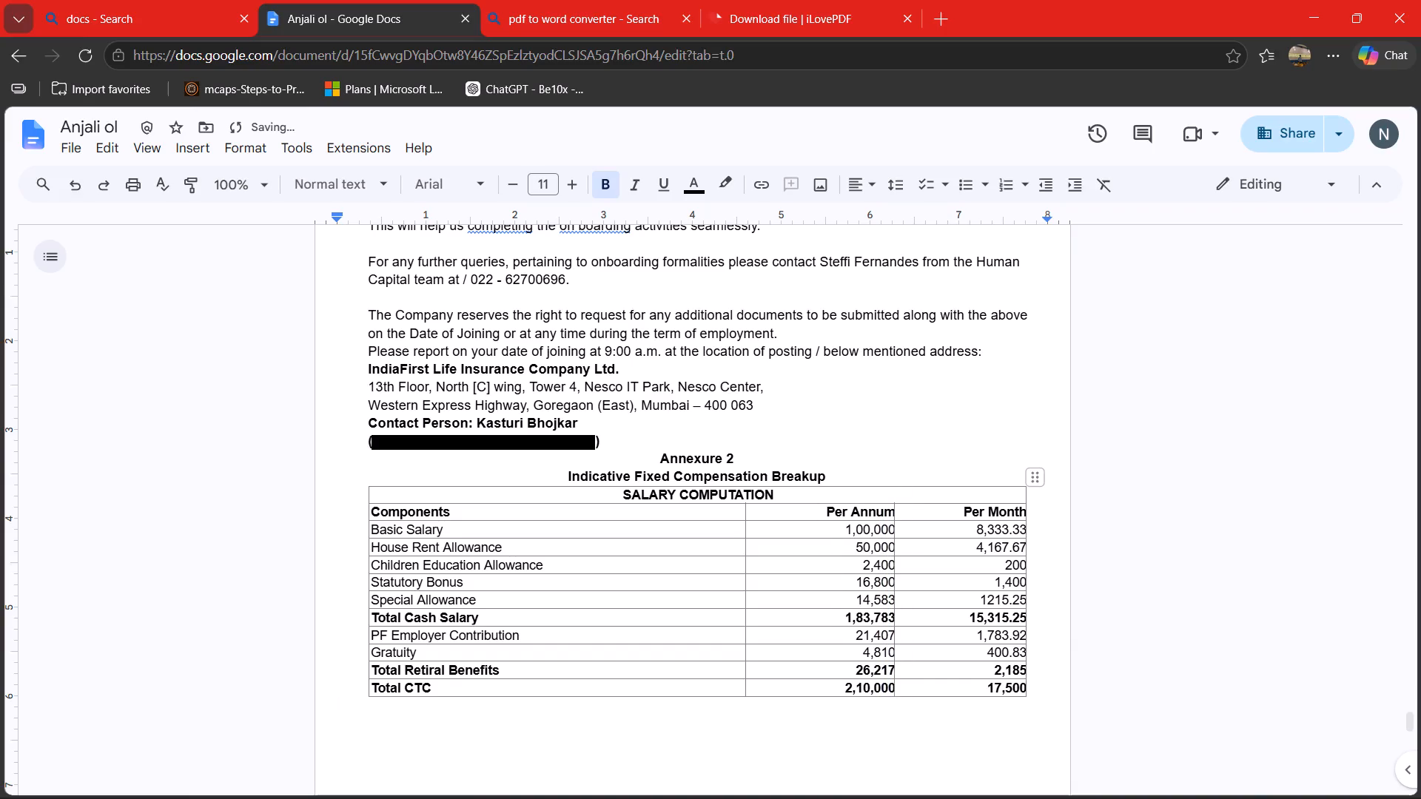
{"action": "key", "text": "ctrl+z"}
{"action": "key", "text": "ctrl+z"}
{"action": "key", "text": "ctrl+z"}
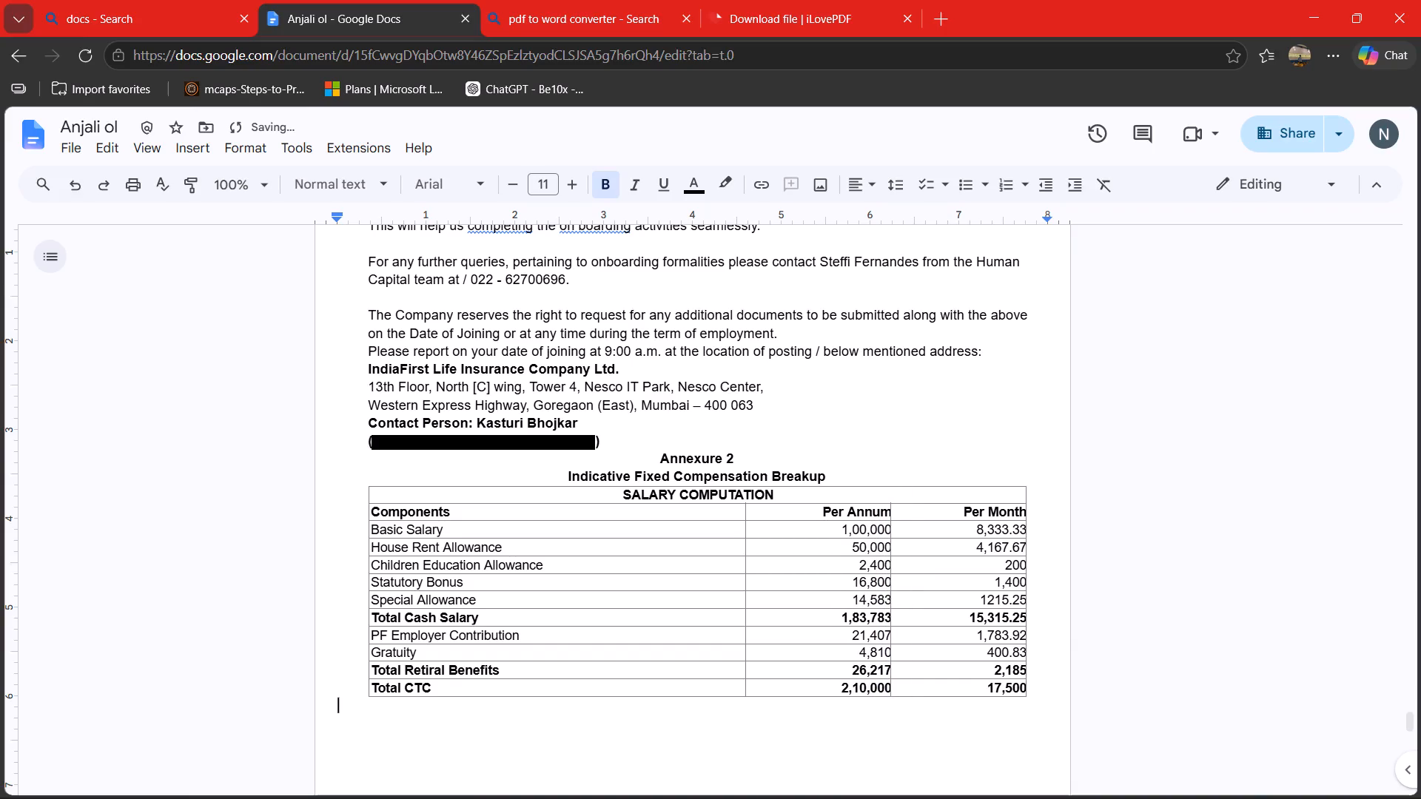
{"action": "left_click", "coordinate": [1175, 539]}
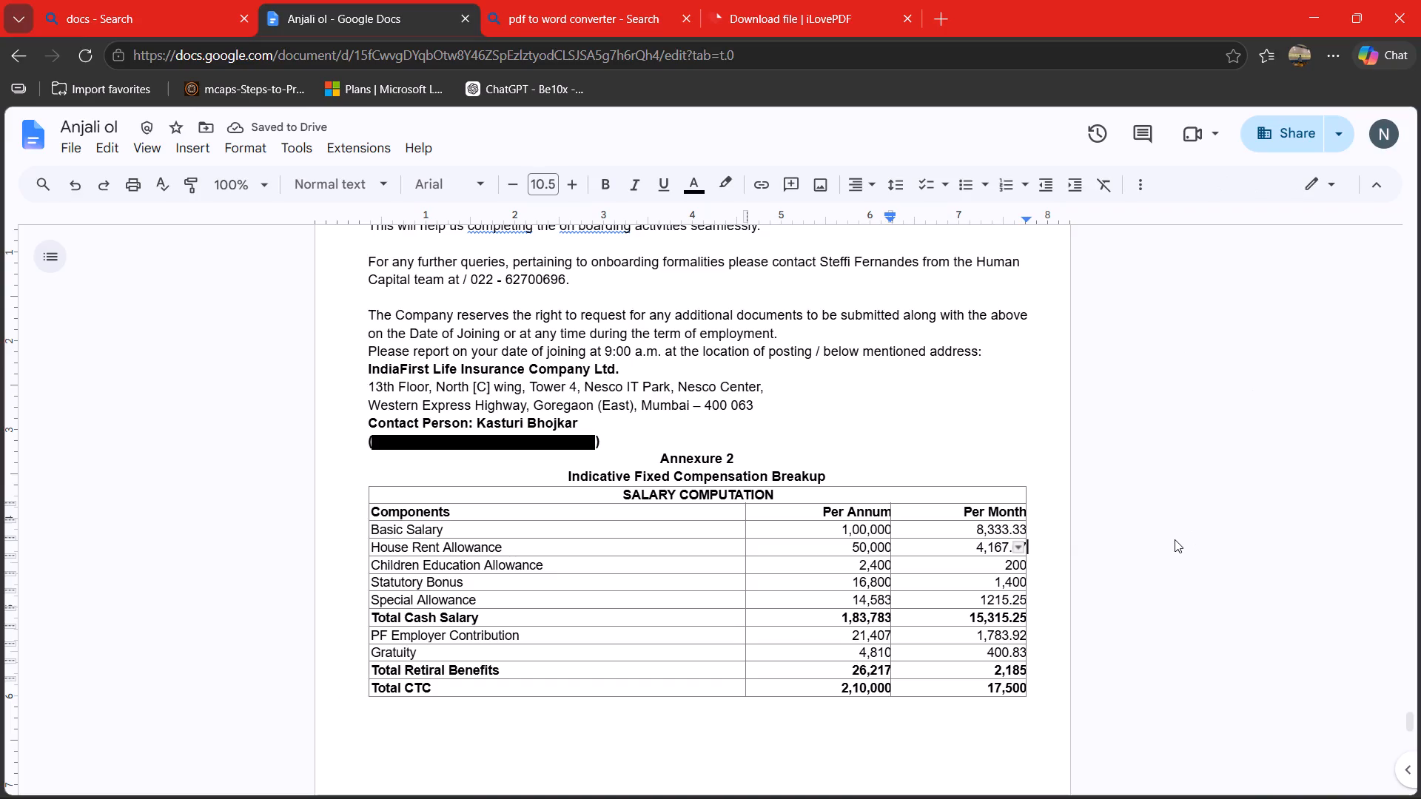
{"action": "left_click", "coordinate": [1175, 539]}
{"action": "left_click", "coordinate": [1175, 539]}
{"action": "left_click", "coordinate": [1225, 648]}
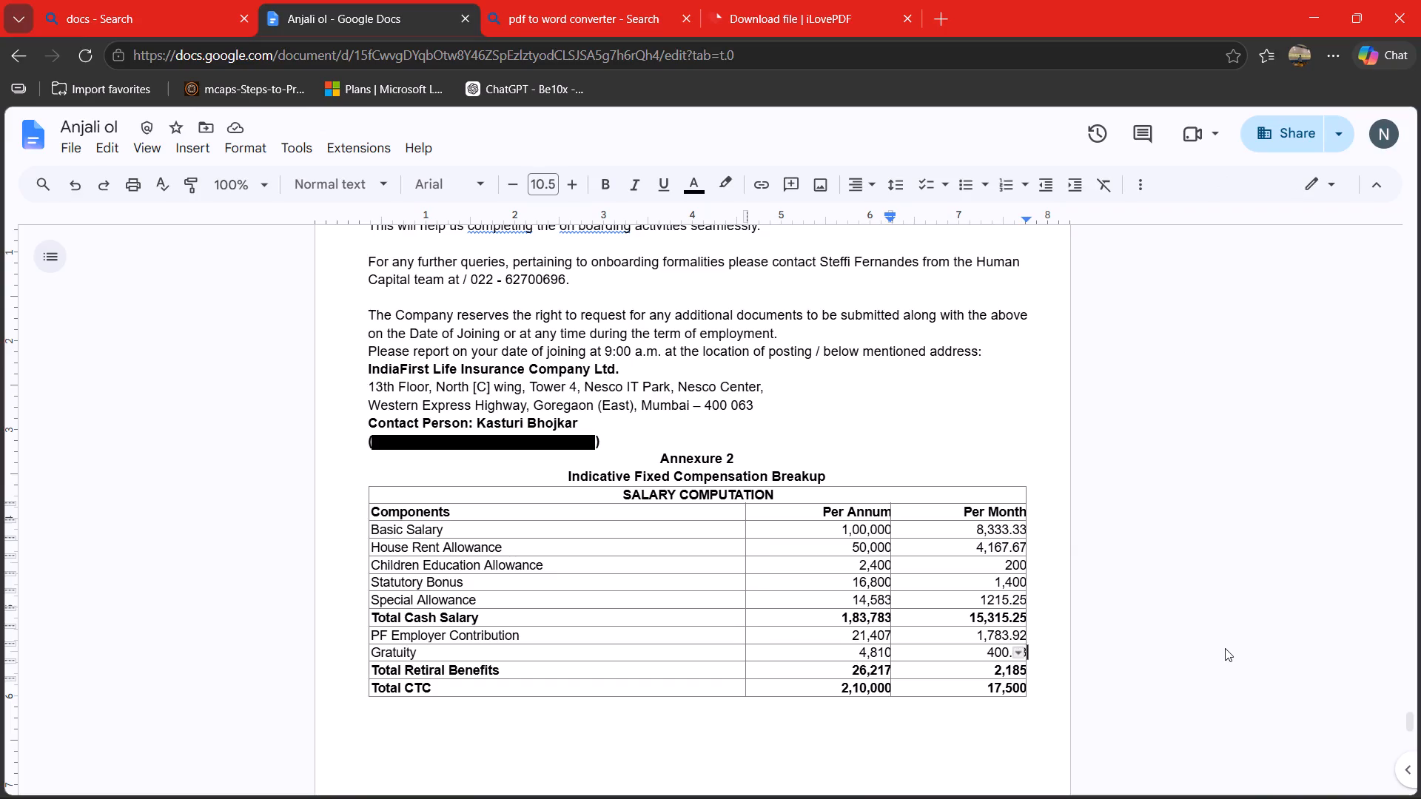
Delete the Total Retiral Benefits row from the Annexure 2 salary table.
{"action": "right_click", "coordinate": [646, 671]}
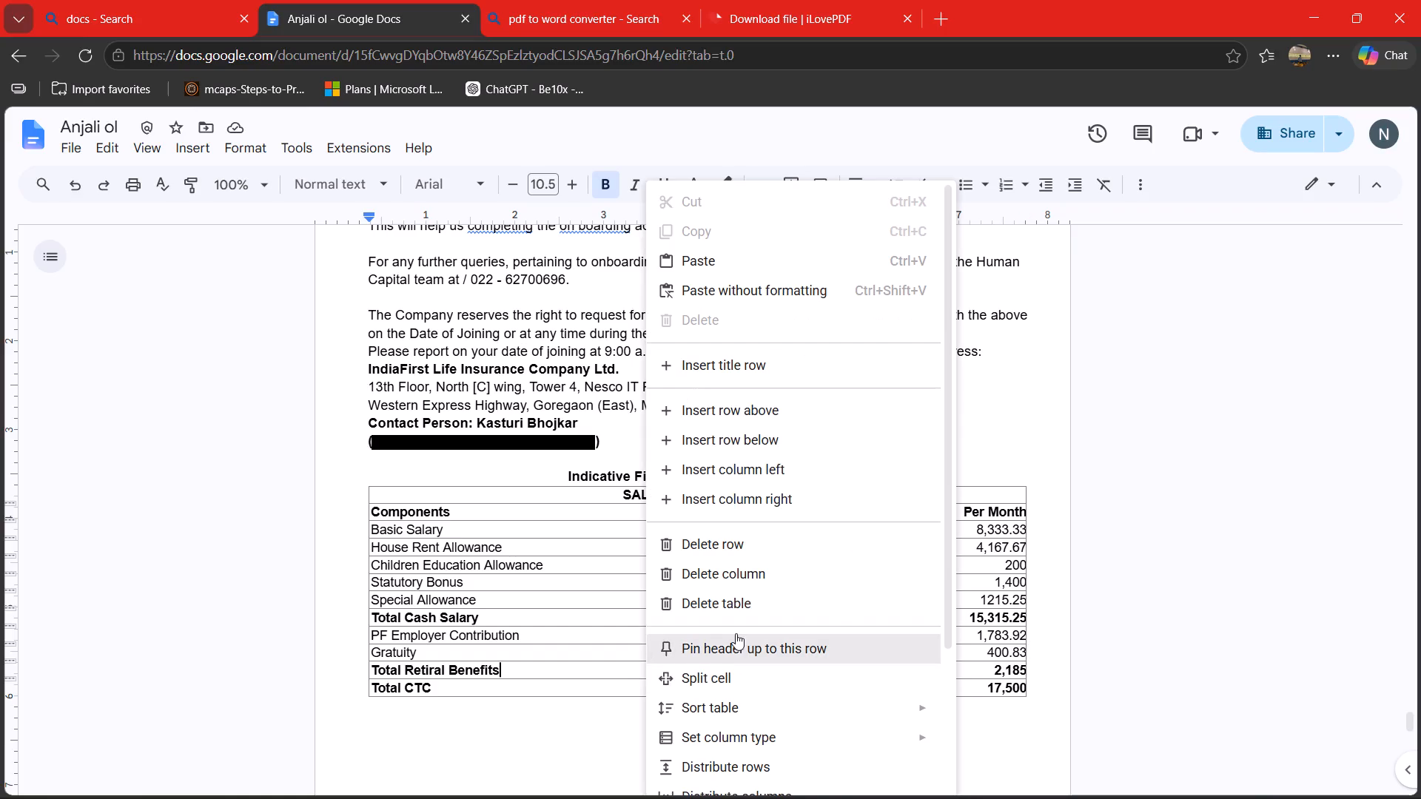
{"action": "left_click", "coordinate": [743, 555]}
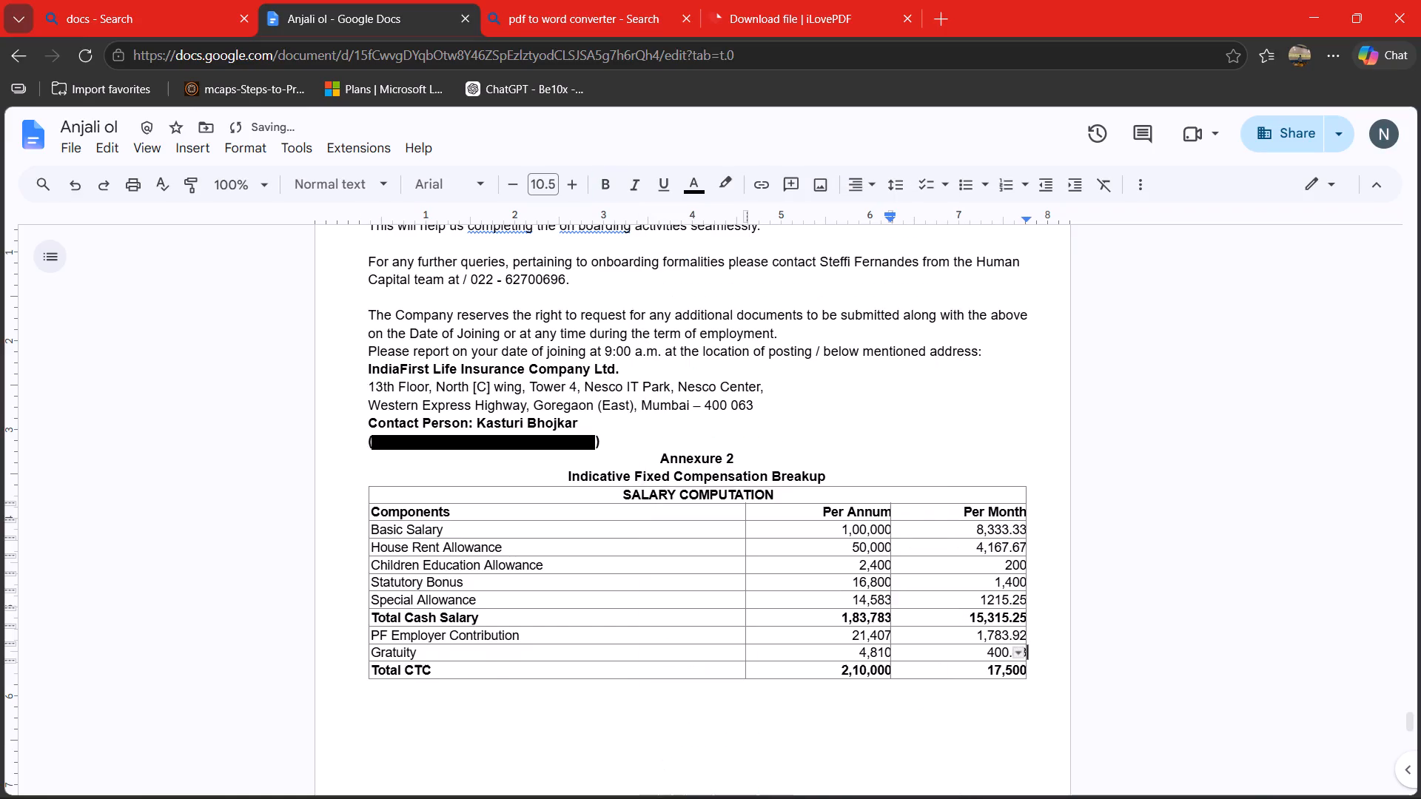
{"action": "left_click", "coordinate": [1176, 656]}
Insert three line breaks before the "Confidential" text below the Annexure 2 salary table.
{"action": "scroll", "coordinate": [1176, 656], "scroll_direction": "right", "scroll_amount": 1}
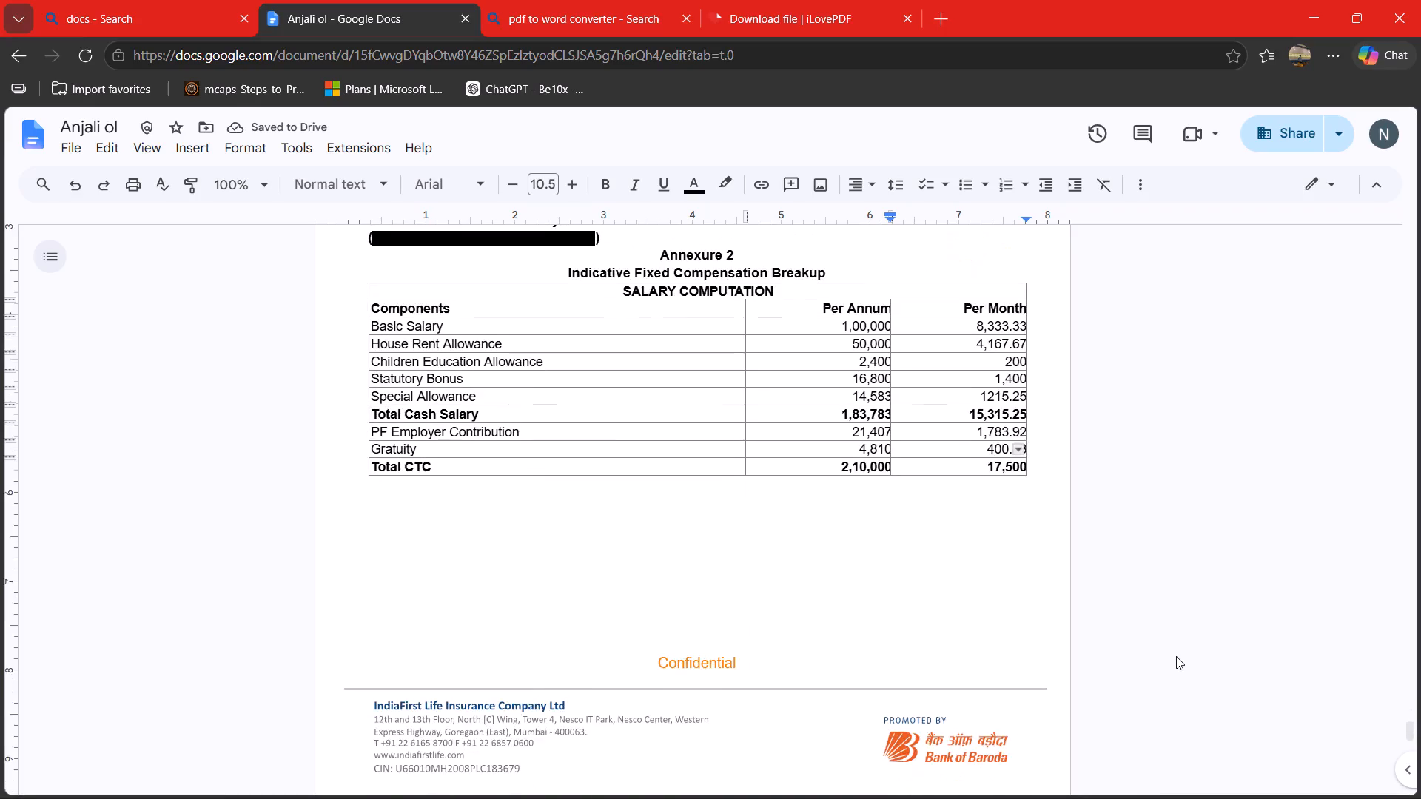
{"action": "scroll", "coordinate": [1176, 656], "scroll_direction": "right", "scroll_amount": 1}
{"action": "scroll", "coordinate": [1176, 656], "scroll_direction": "up", "scroll_amount": 1}
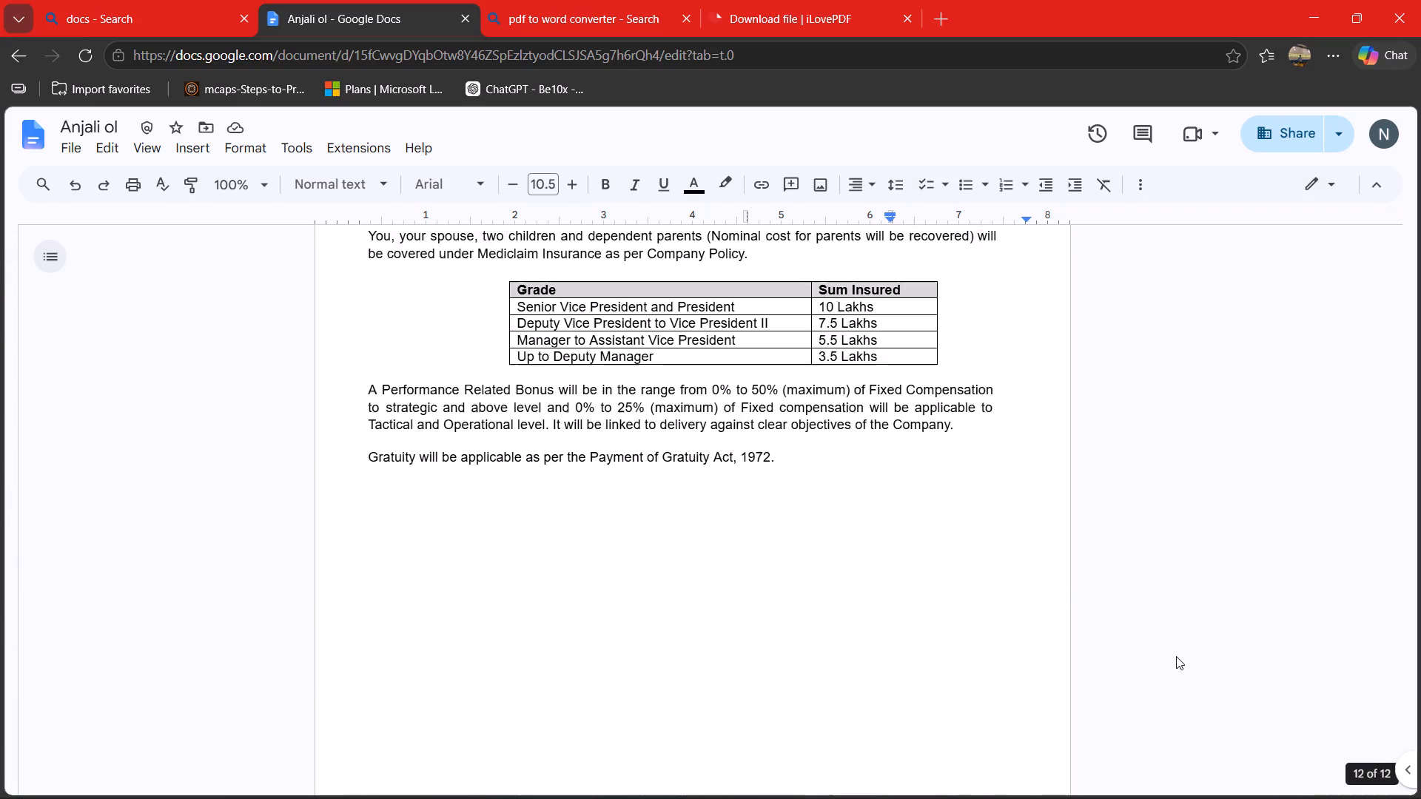
{"action": "scroll", "coordinate": [1176, 656], "scroll_direction": "up", "scroll_amount": 2}
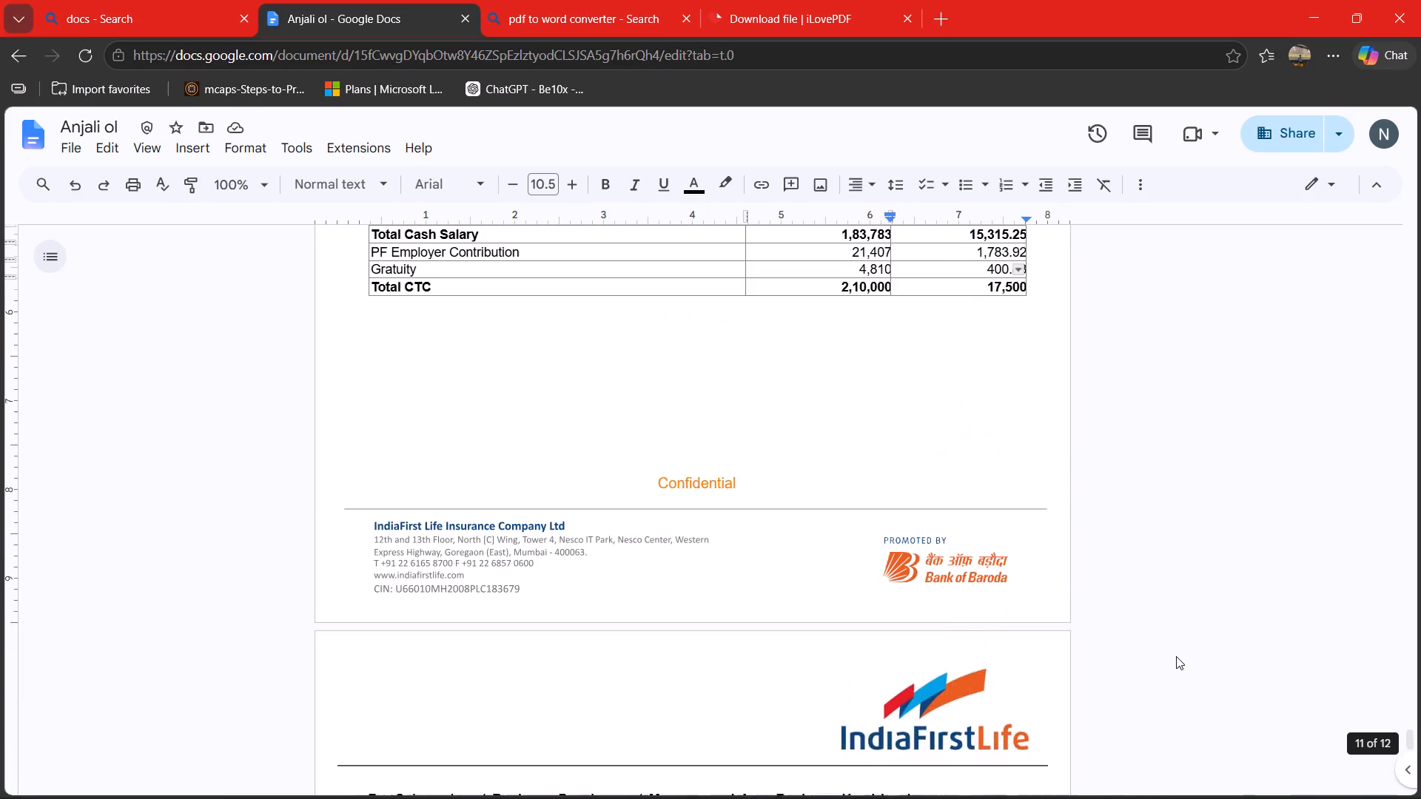
{"action": "scroll", "coordinate": [1176, 656], "scroll_direction": "up", "scroll_amount": 1}
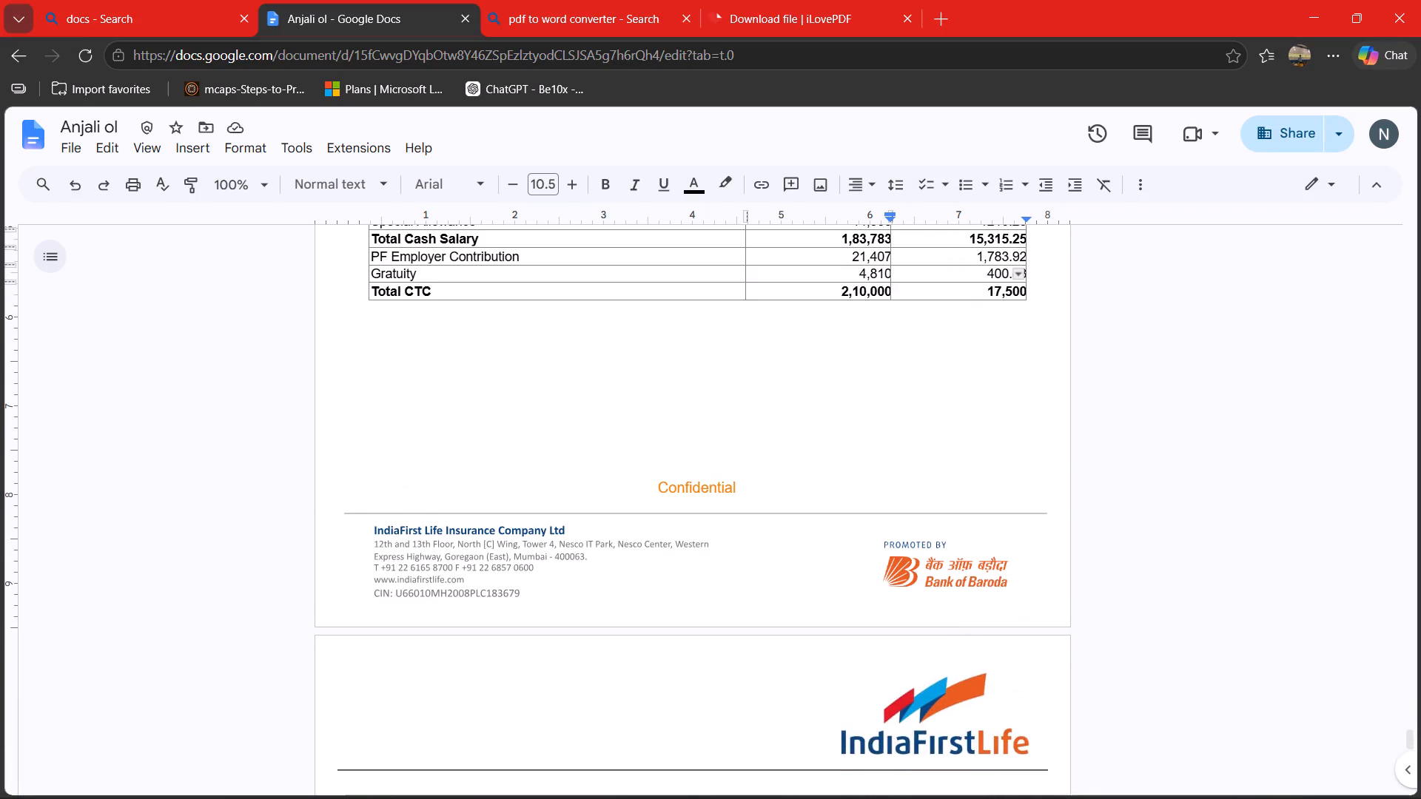
{"action": "left_click", "coordinate": [645, 481]}
{"action": "key", "text": "Return"}
{"action": "key", "text": "Return"}
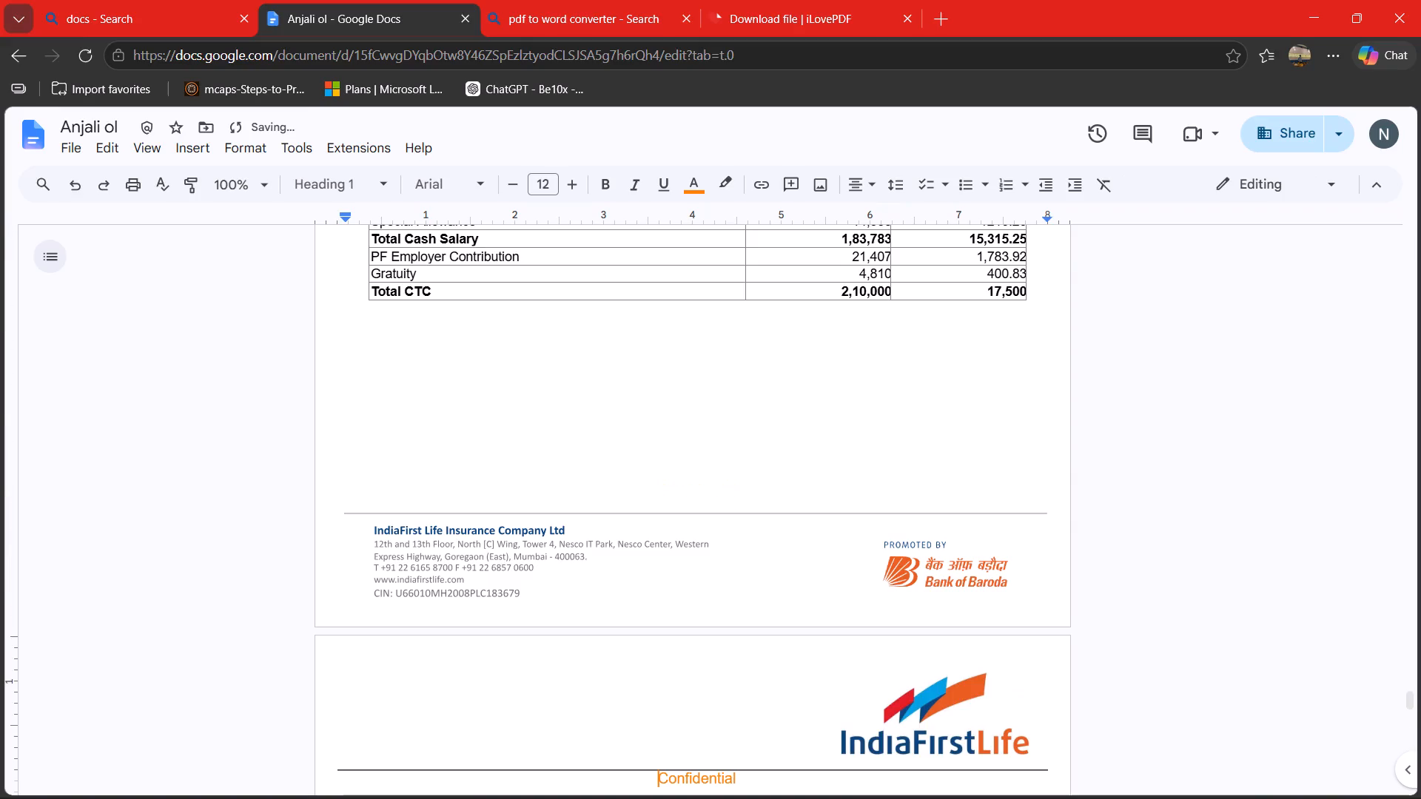
{"action": "key", "text": "Return"}
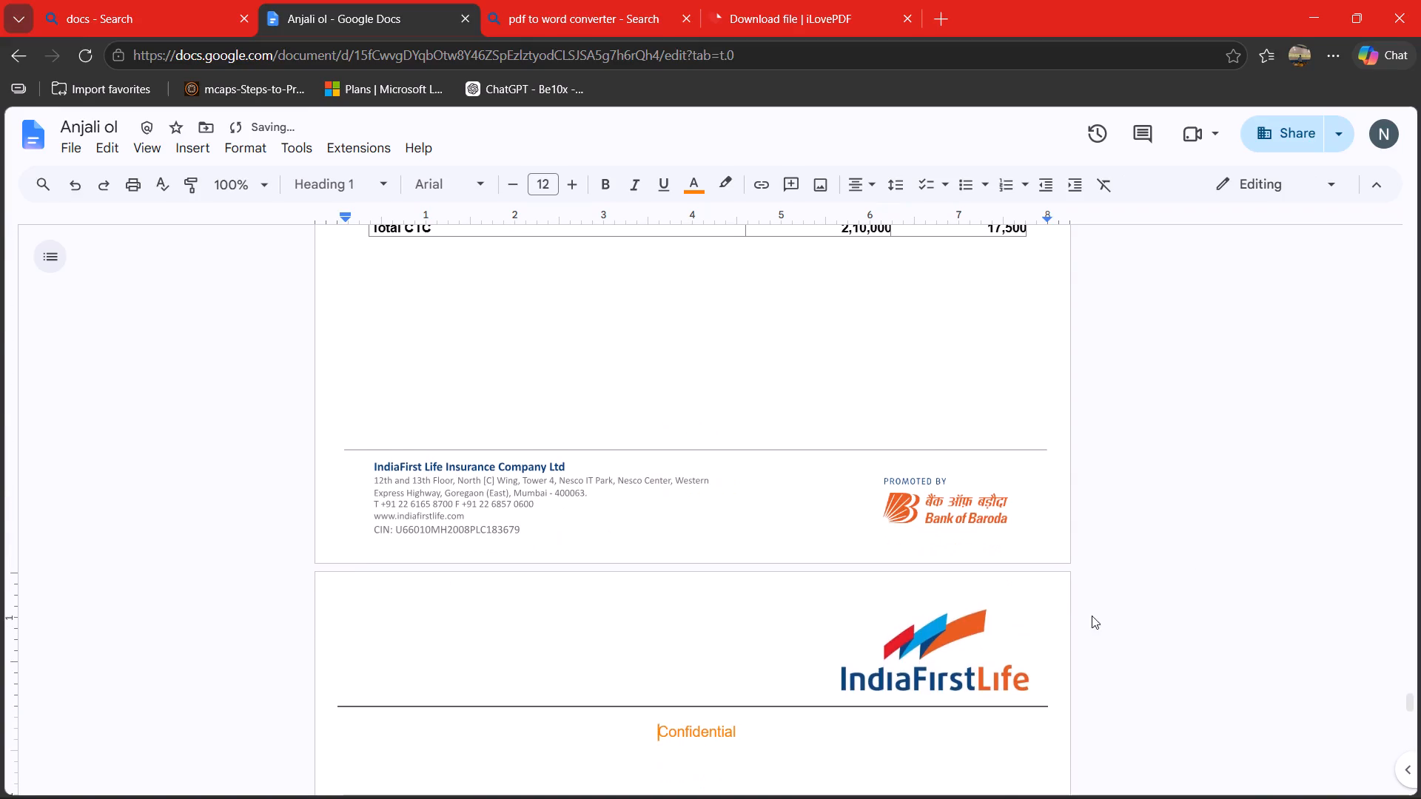
Undo the last two line breaks added before "Confidential" and check the layout of the Annexure 2 page.
{"action": "left_click", "coordinate": [1175, 385]}
{"action": "scroll", "coordinate": [1175, 385], "scroll_direction": "down", "scroll_amount": 7}
{"action": "scroll", "coordinate": [1175, 385], "scroll_direction": "up", "scroll_amount": 10}
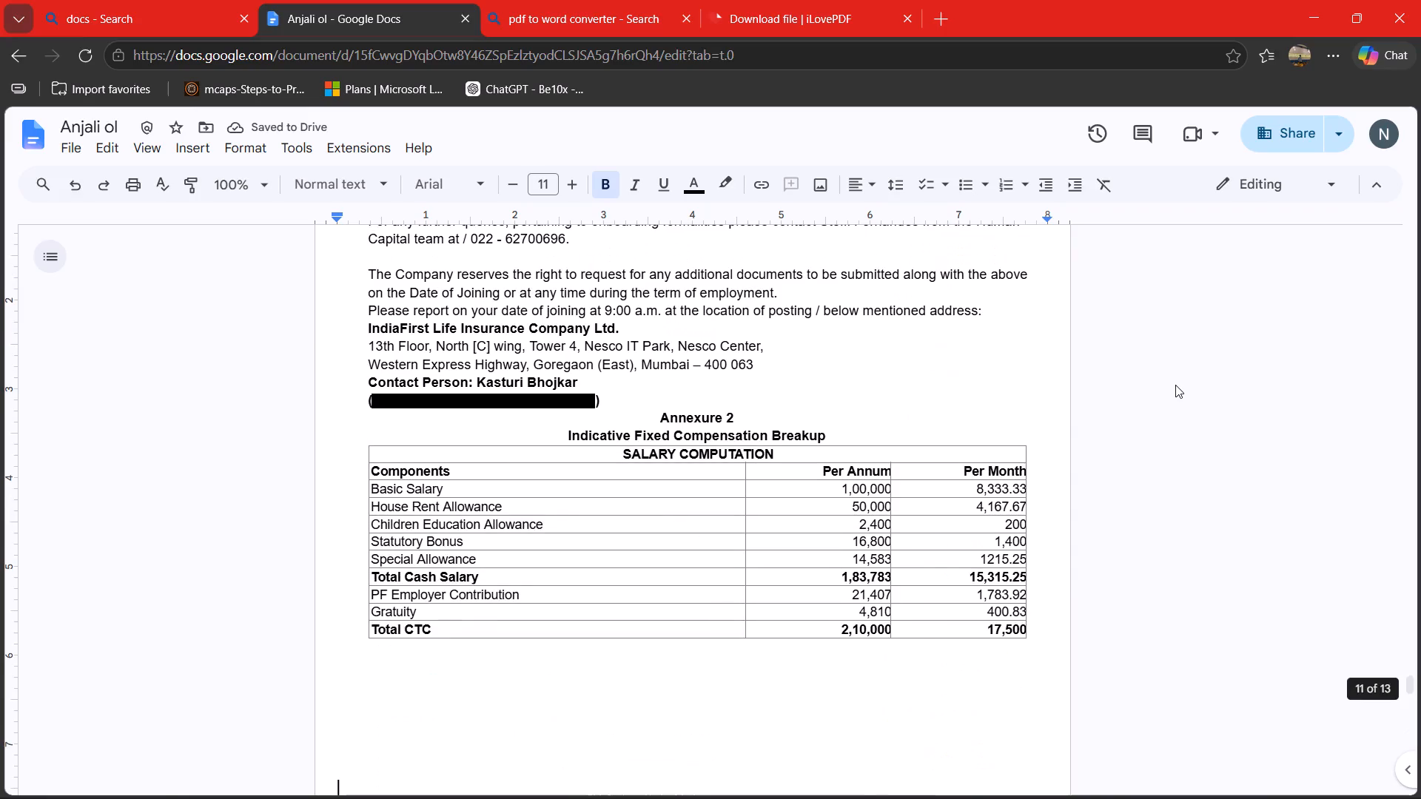
{"action": "key", "text": "ctrl+z"}
{"action": "scroll", "coordinate": [1175, 385], "scroll_direction": "down", "scroll_amount": 2}
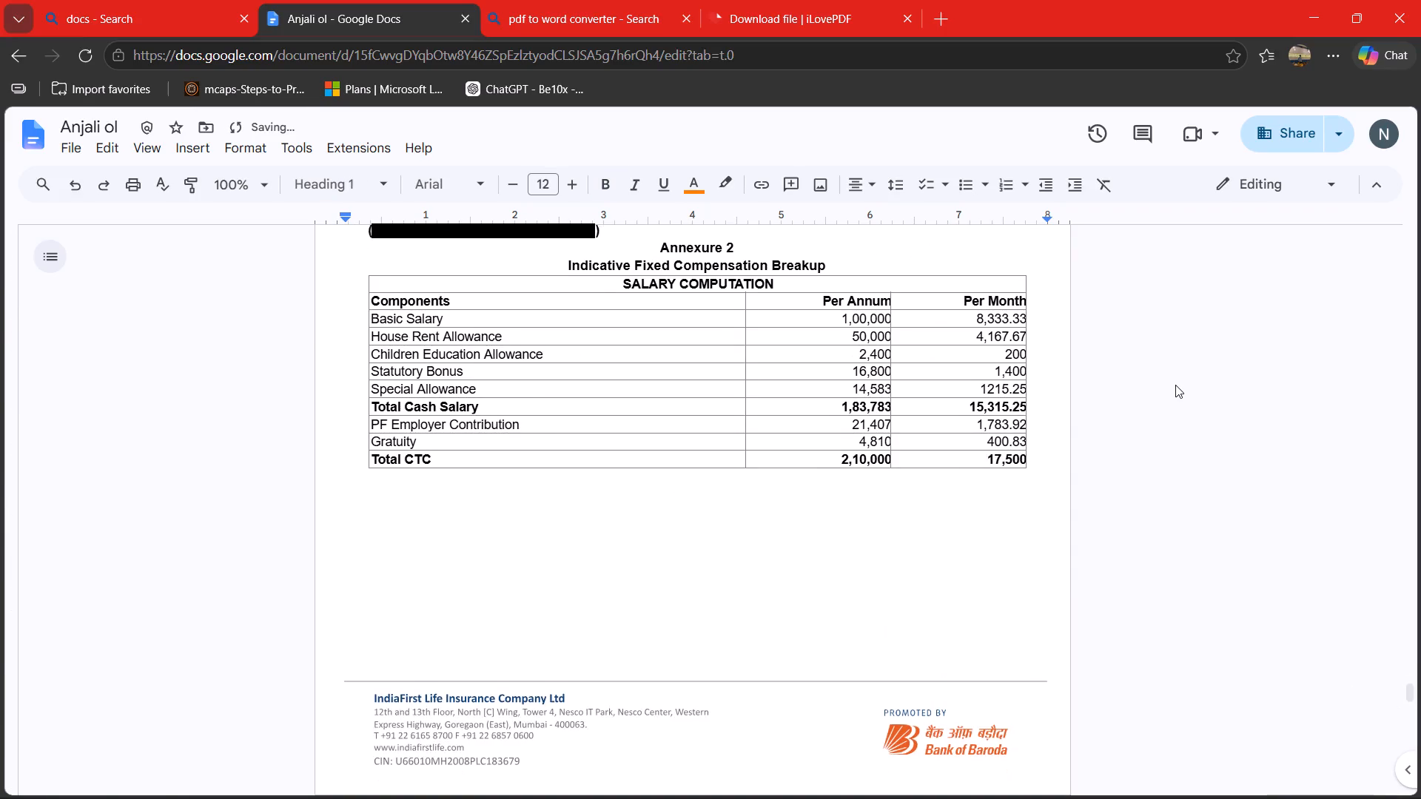
{"action": "key", "text": "ctrl+z"}
{"action": "left_click", "coordinate": [1228, 482]}
{"action": "scroll", "coordinate": [1228, 482], "scroll_direction": "down", "scroll_amount": 2}
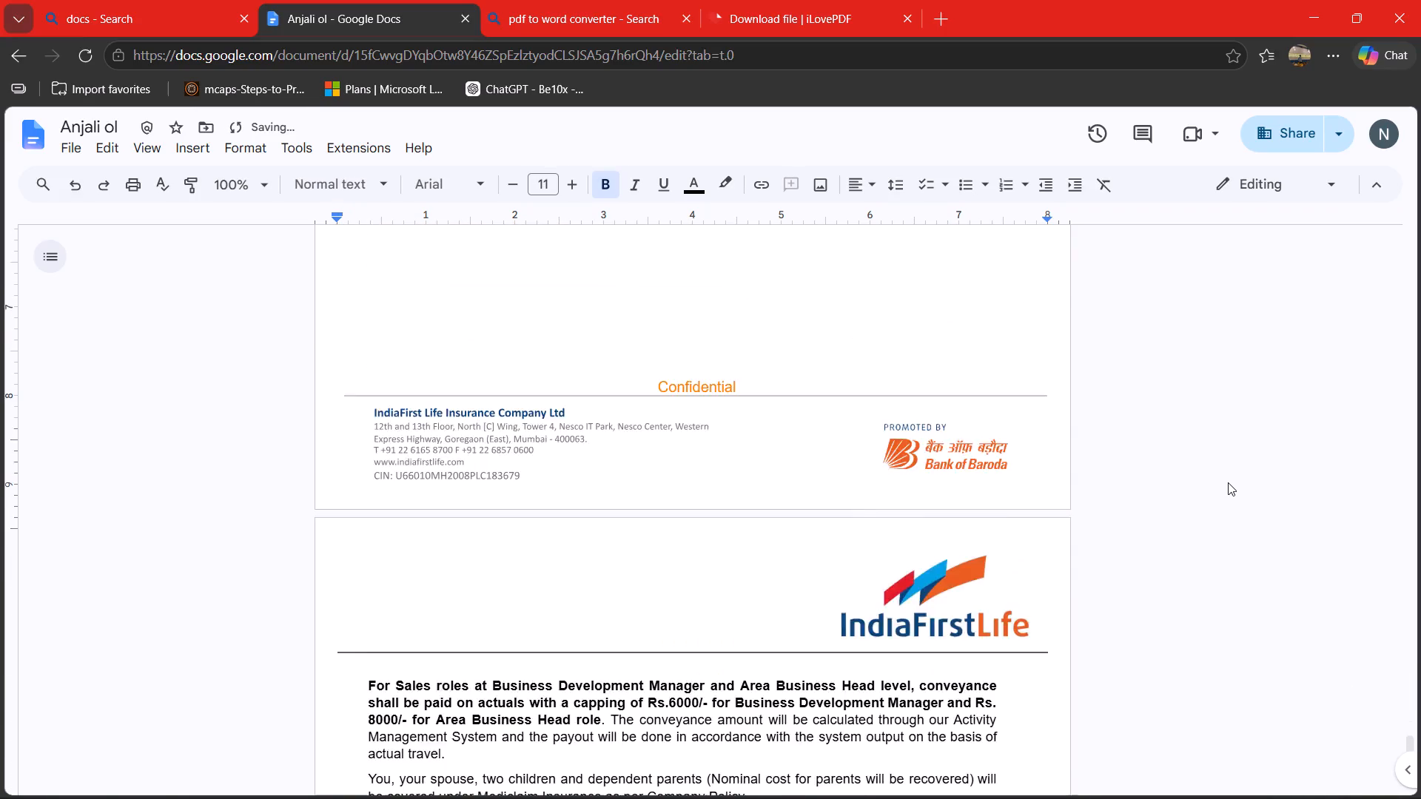
{"action": "scroll", "coordinate": [1228, 482], "scroll_direction": "down", "scroll_amount": 3}
{"action": "scroll", "coordinate": [1228, 482], "scroll_direction": "up", "scroll_amount": 1}
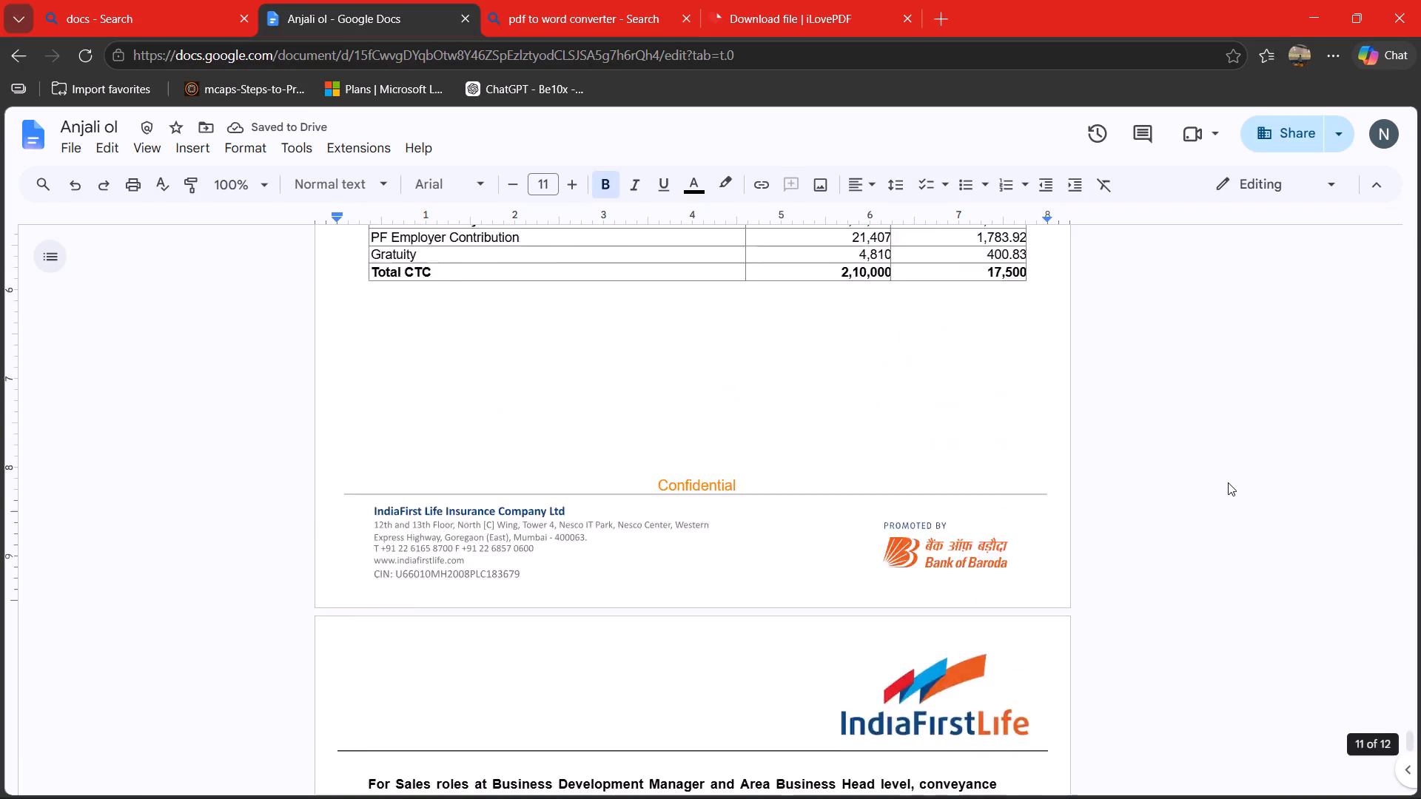
{"action": "scroll", "coordinate": [1228, 482], "scroll_direction": "up", "scroll_amount": 2}
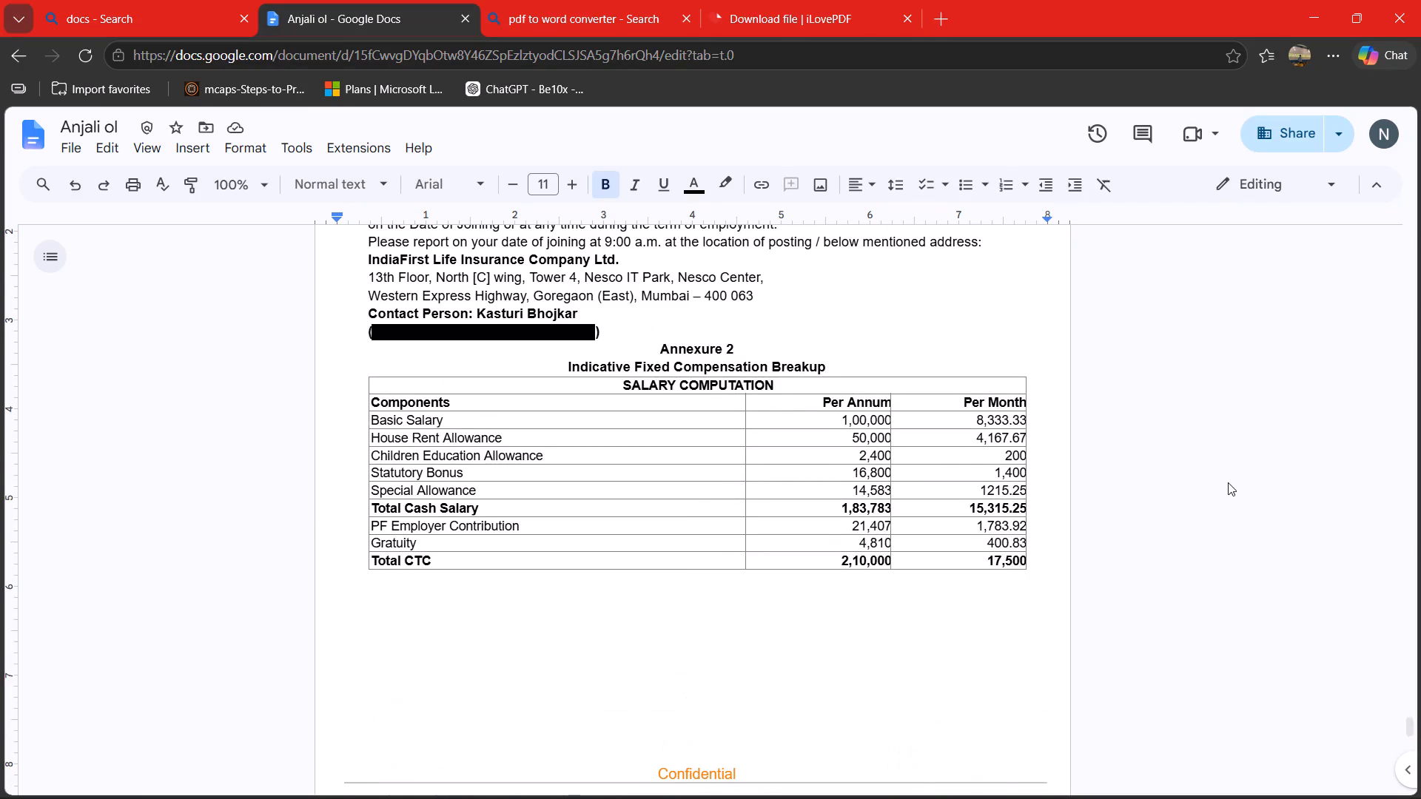
{"action": "scroll", "coordinate": [1228, 482], "scroll_direction": "up", "scroll_amount": 1}
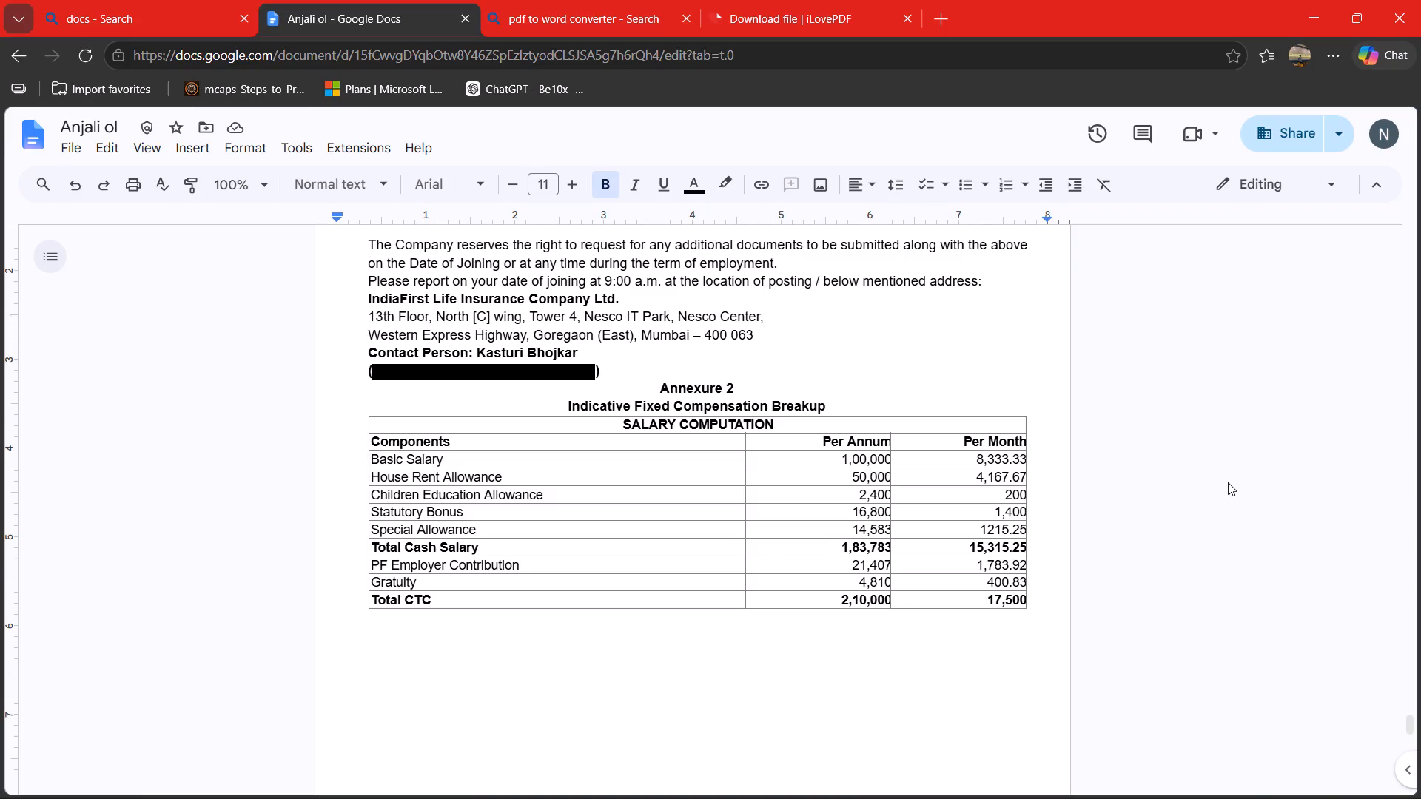
Open the print preview of the offer letter and review the final pages, including the Annexure 2 salary table.
{"action": "key", "text": "ctrl+p"}
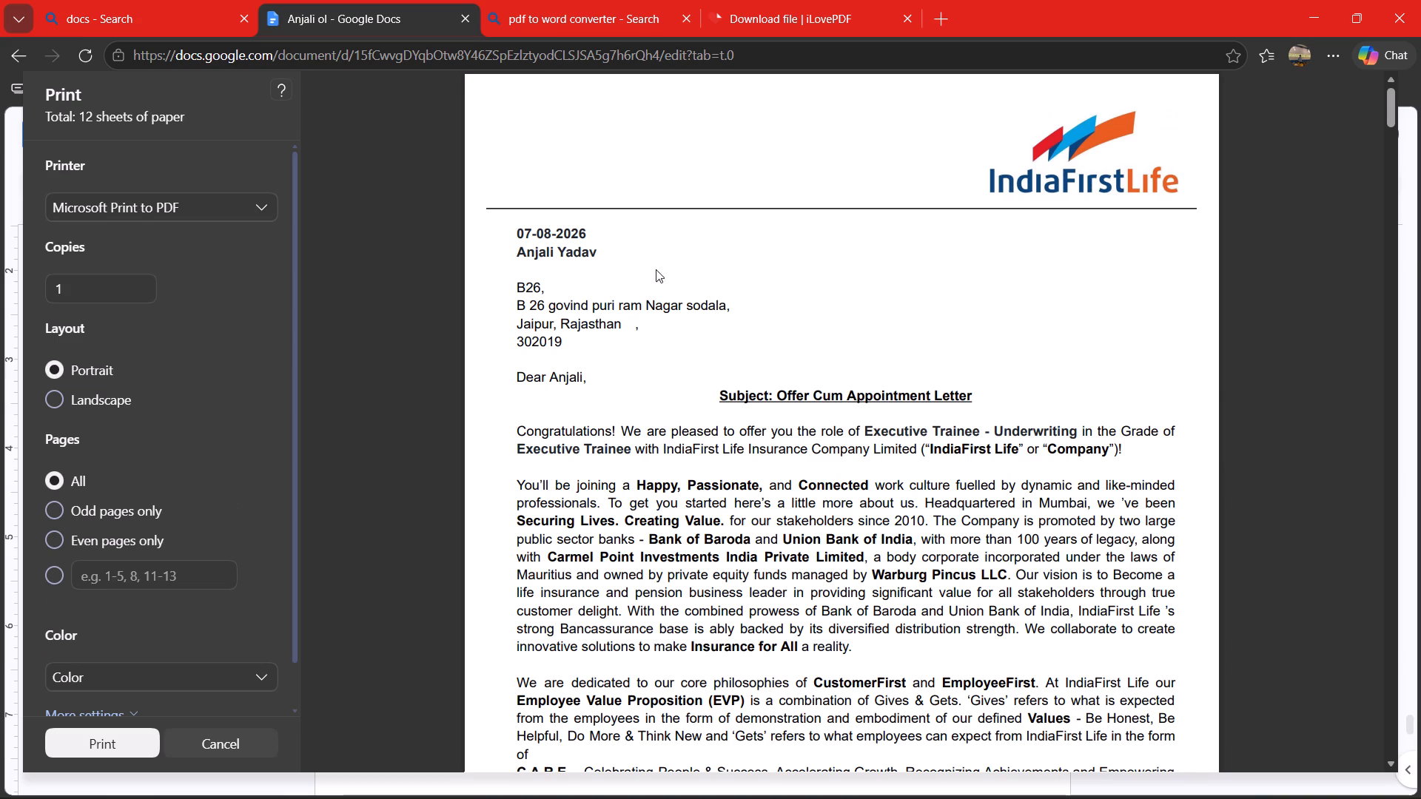
{"action": "scroll", "coordinate": [722, 405], "scroll_direction": "down", "scroll_amount": 20}
{"action": "scroll", "coordinate": [722, 405], "scroll_direction": "down", "scroll_amount": 19}
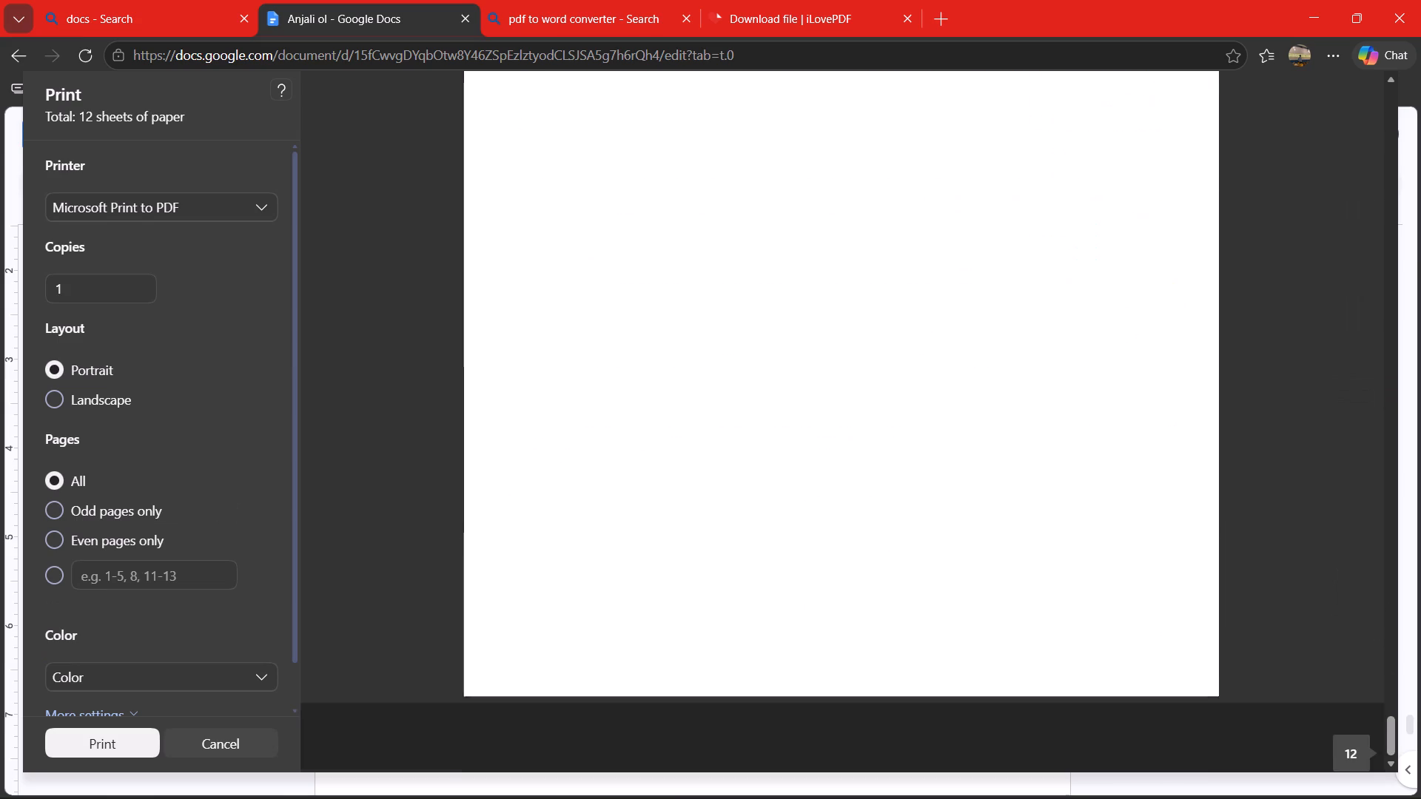
{"action": "scroll", "coordinate": [722, 405], "scroll_direction": "down", "scroll_amount": 2}
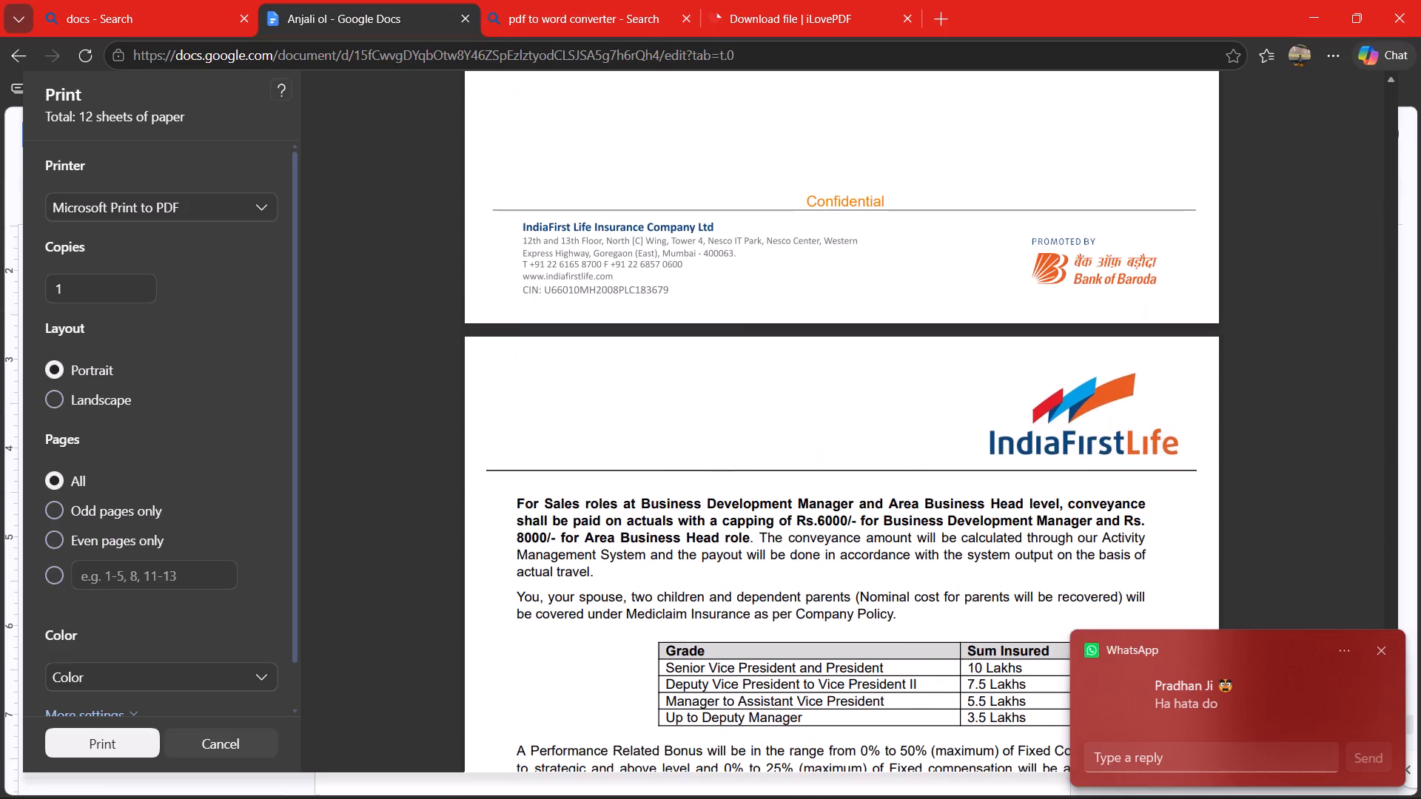
{"action": "scroll", "coordinate": [722, 405], "scroll_direction": "up", "scroll_amount": 8}
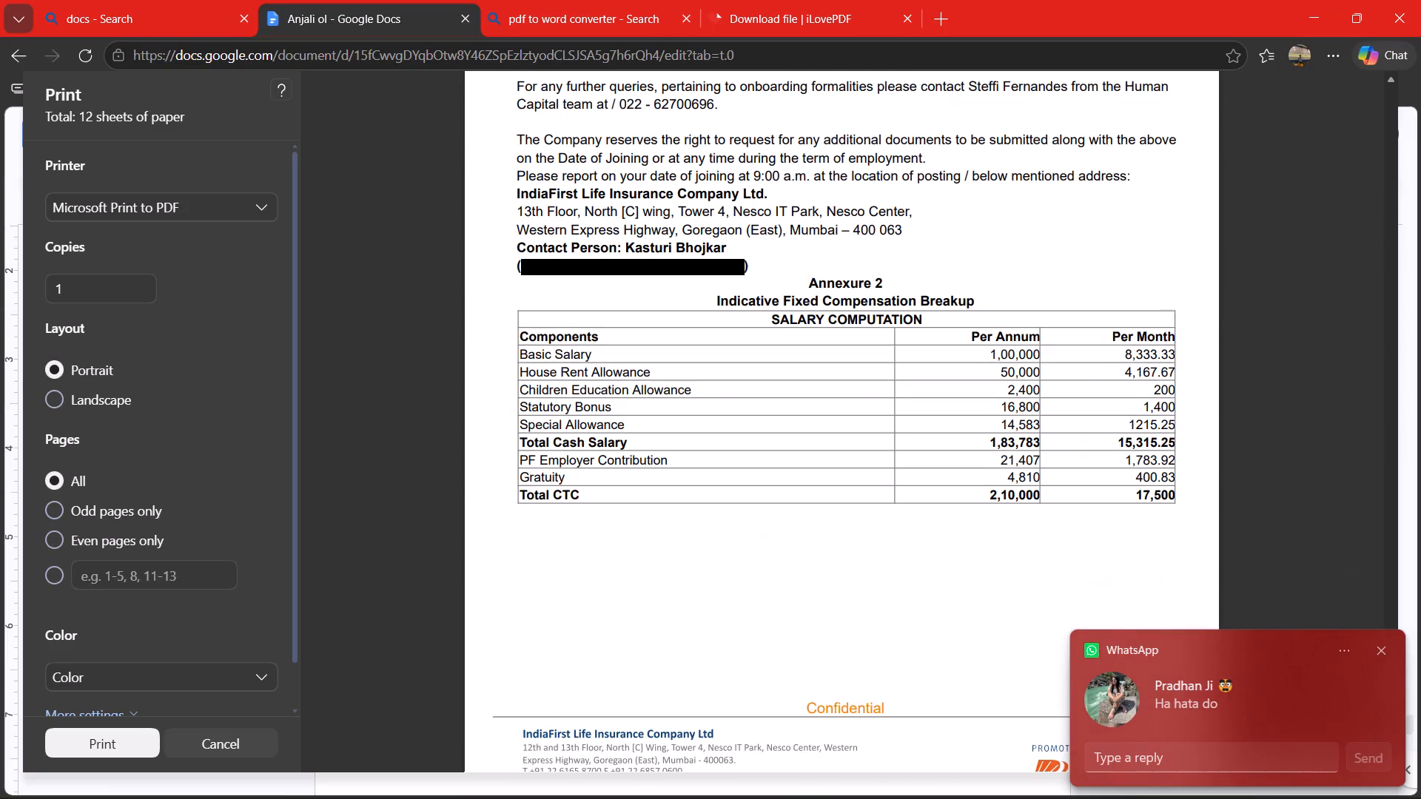
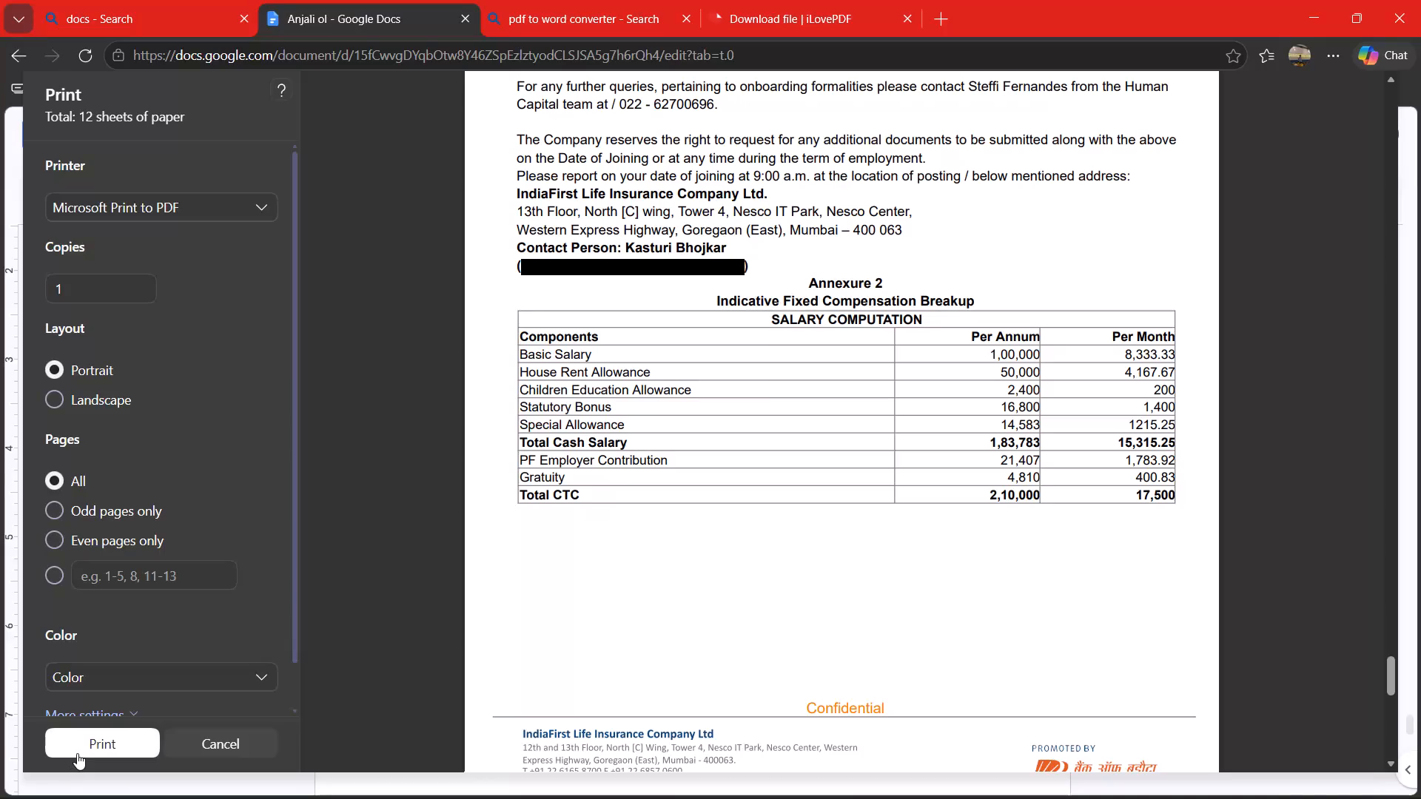
Print the revised offer letter to PDF, saving it in the Downloads folder as "Anjali ol".
{"action": "left_click", "coordinate": [77, 753]}
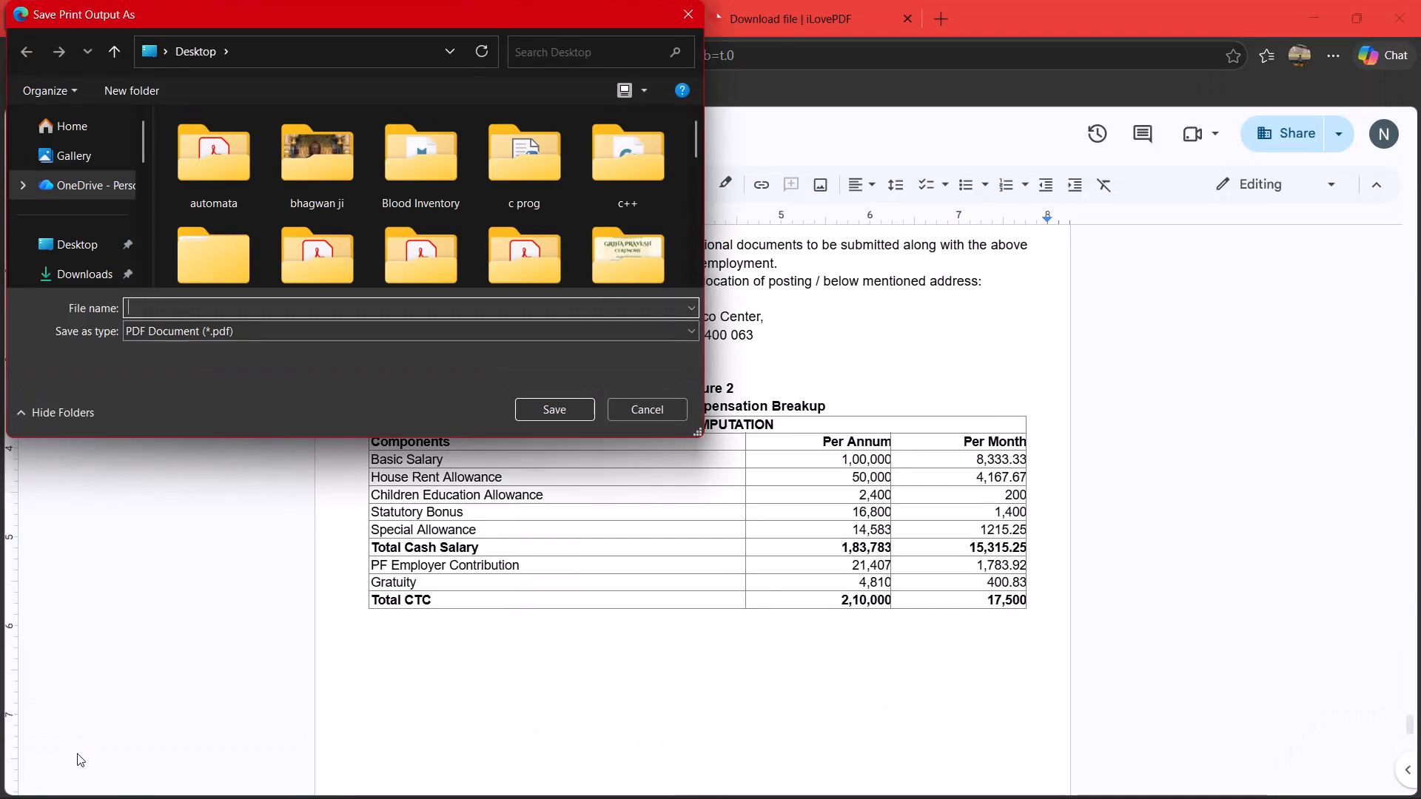
{"action": "left_click", "coordinate": [78, 265]}
{"action": "scroll", "coordinate": [300, 209], "scroll_direction": "down", "scroll_amount": 1}
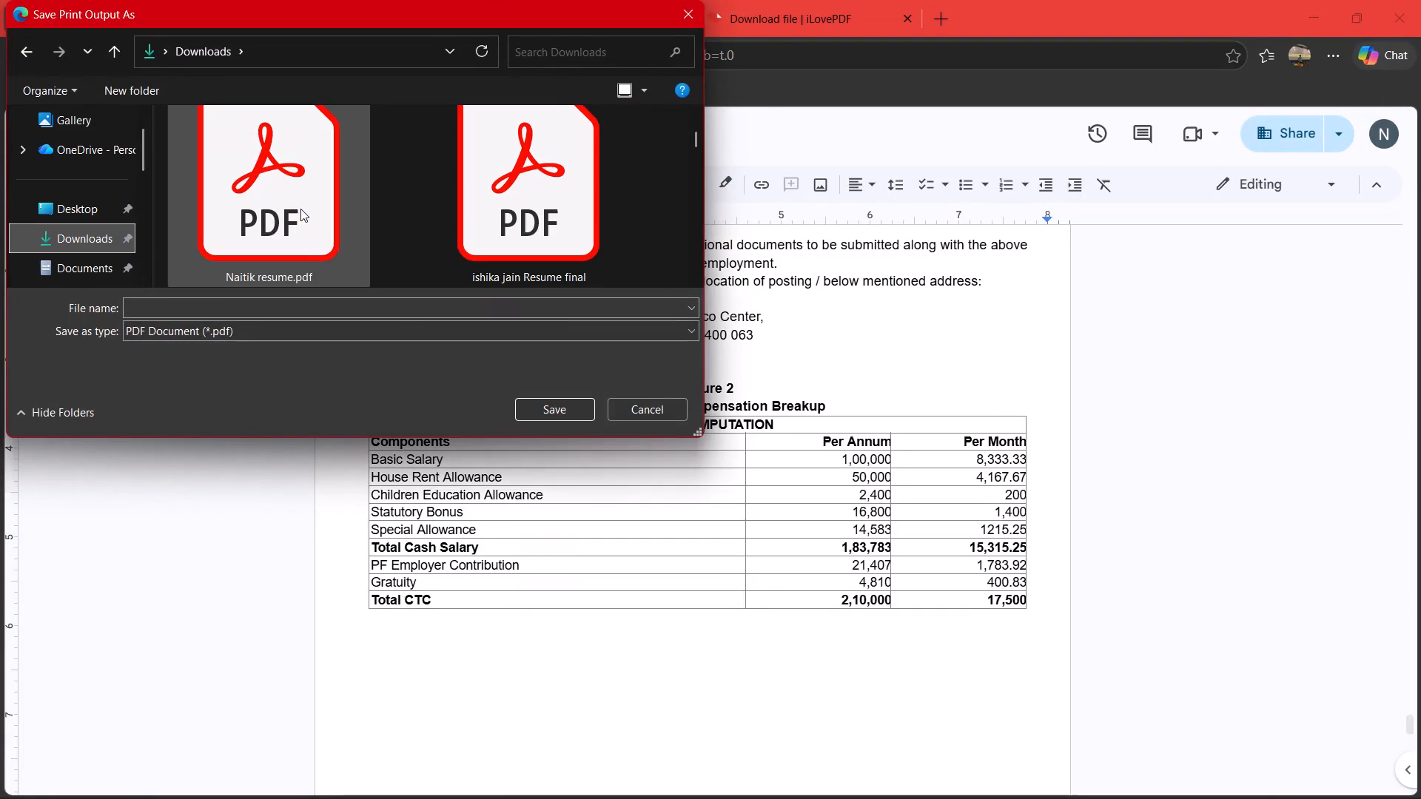
{"action": "scroll", "coordinate": [300, 209], "scroll_direction": "down", "scroll_amount": 1}
{"action": "left_click", "coordinate": [260, 300]}
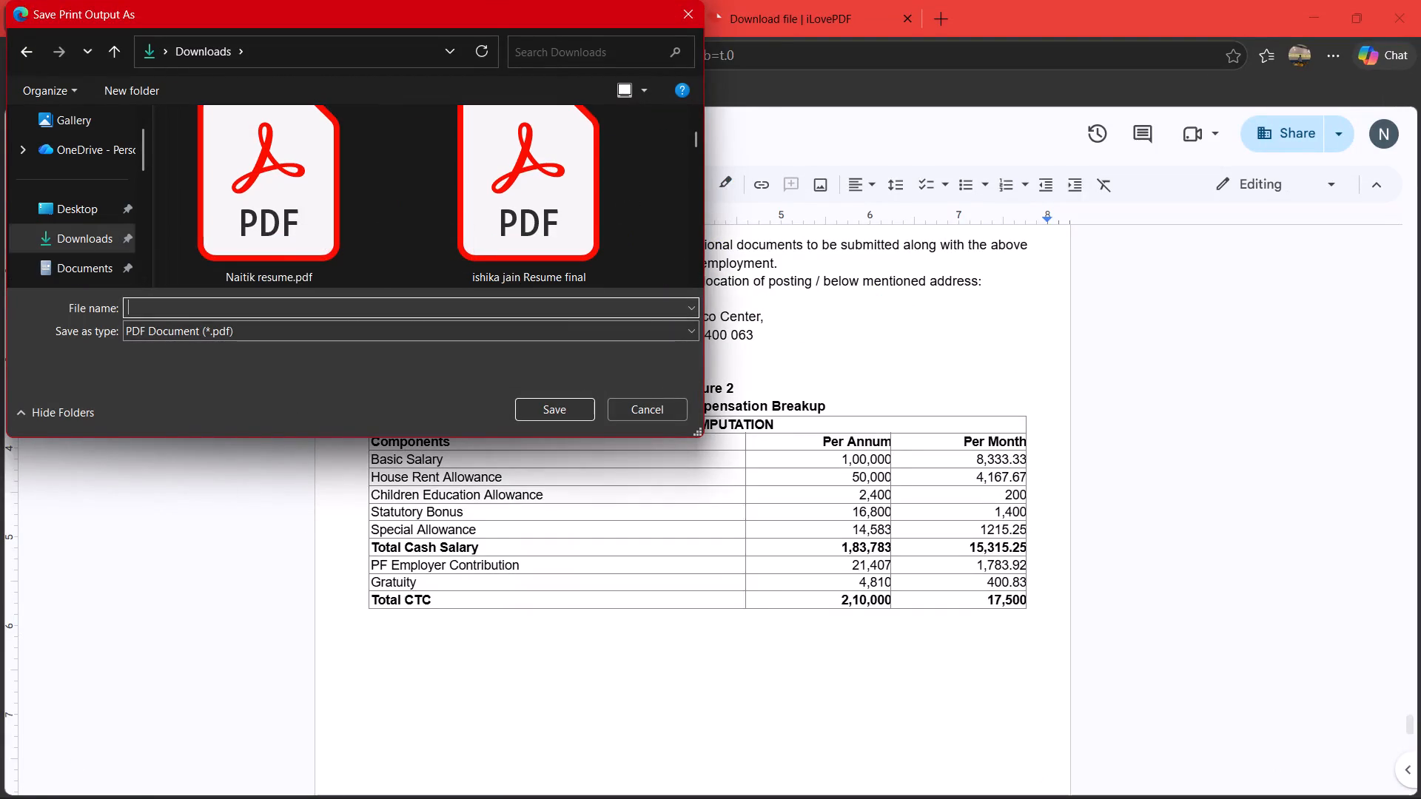
{"action": "type", "text": "Anajl"}
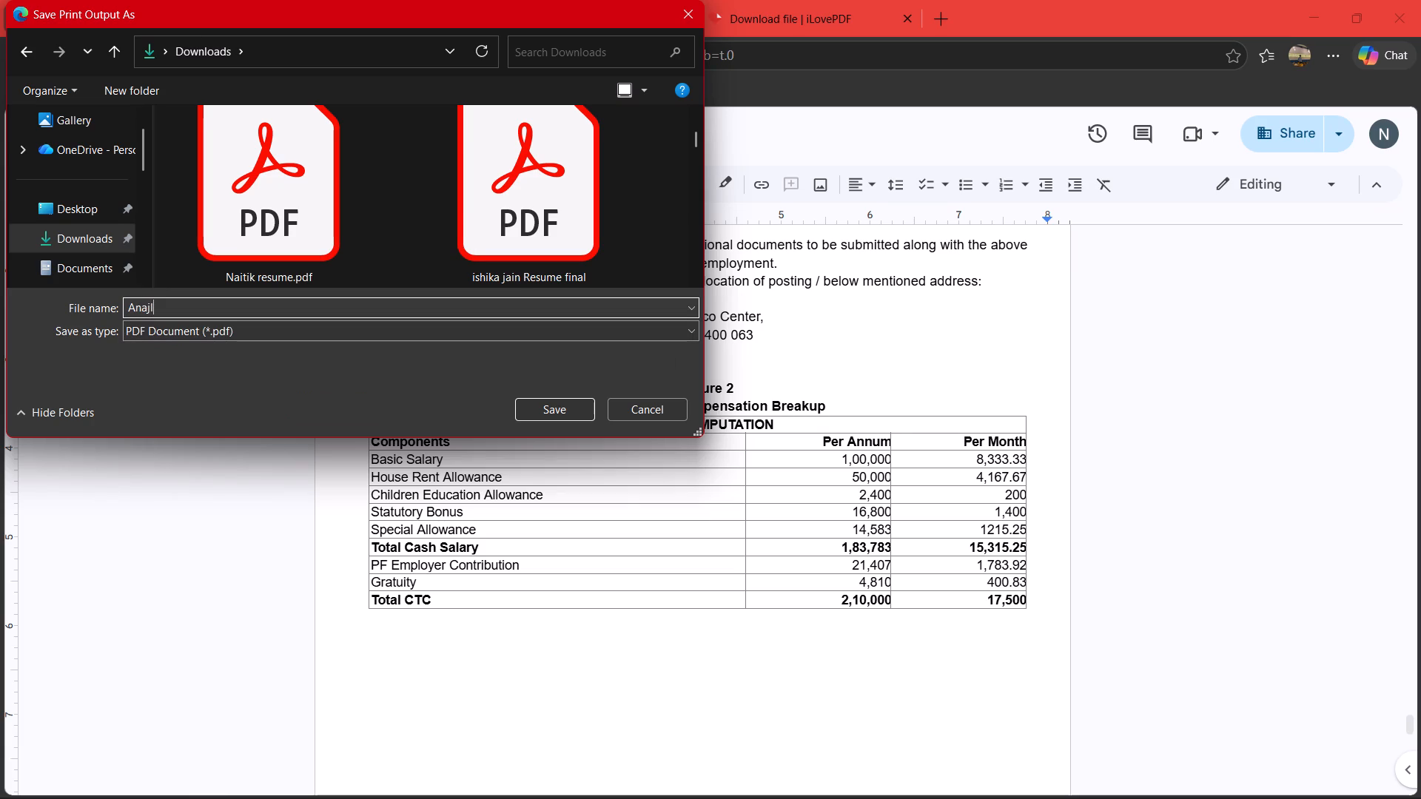
{"action": "key", "text": "BackSpace"}
{"action": "type", "text": "li"}
{"action": "key", "text": "space"}
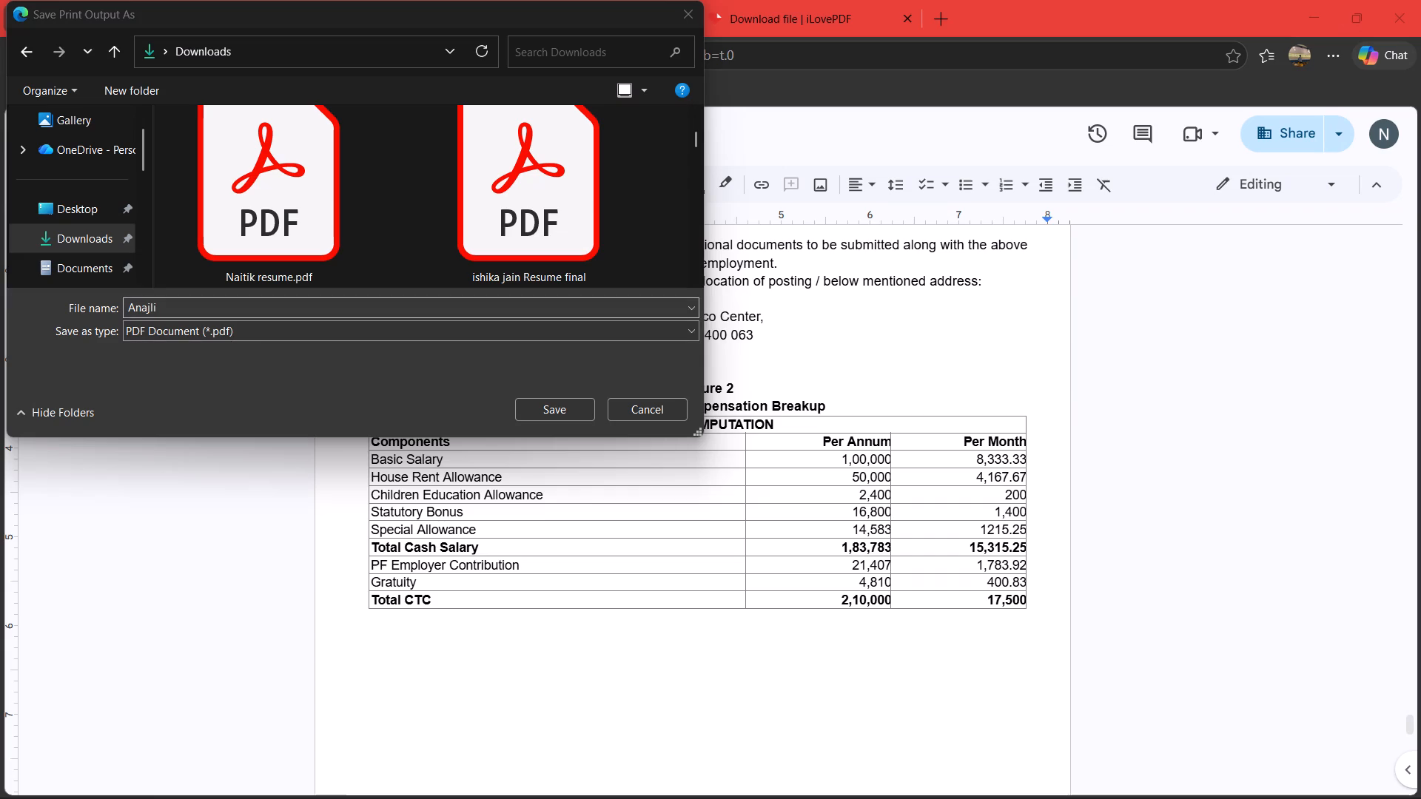
{"action": "key", "text": "Left"}
{"action": "key", "text": "Left"}
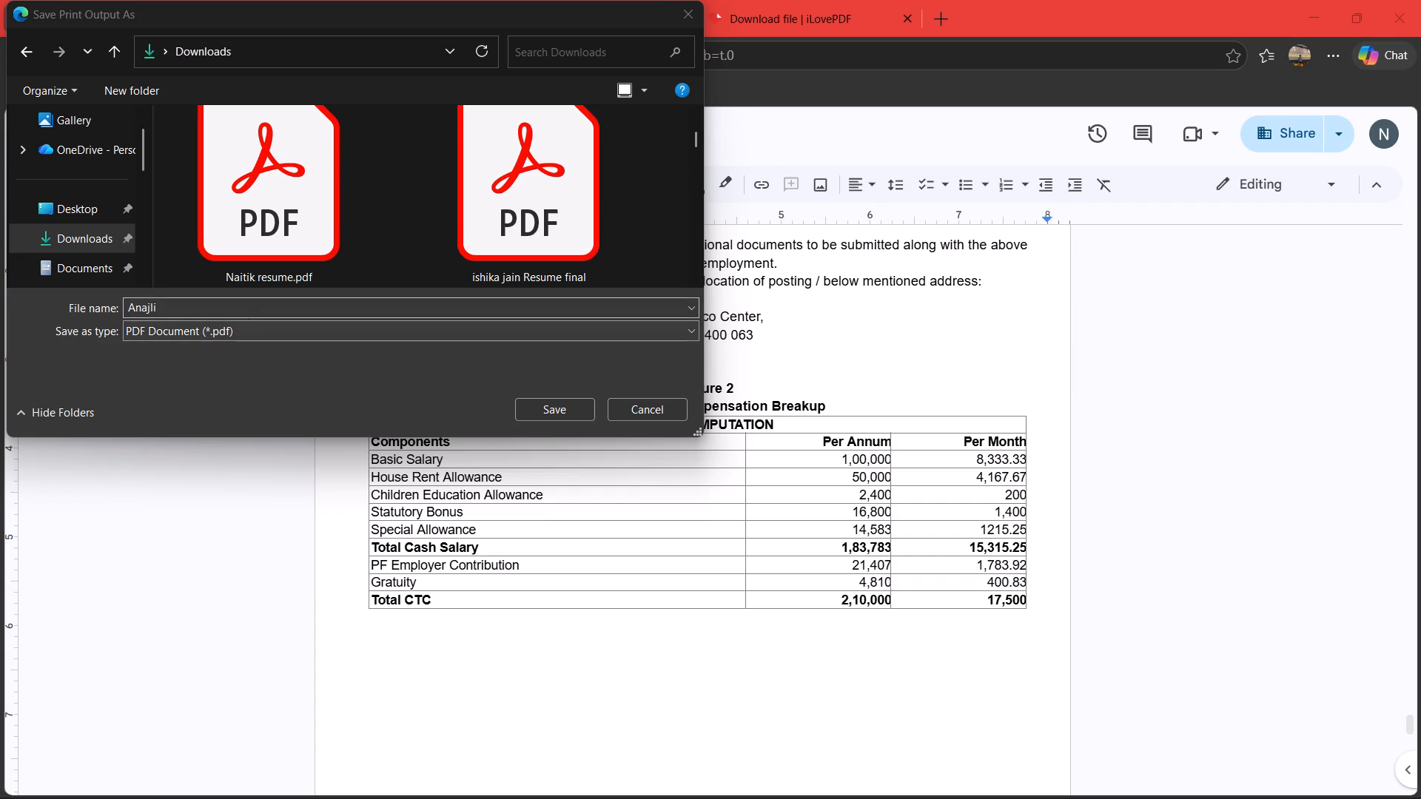
{"action": "left_click", "coordinate": [248, 308]}
{"action": "key", "text": "Left"}
{"action": "key", "text": "Left"}
{"action": "key", "text": "Left"}
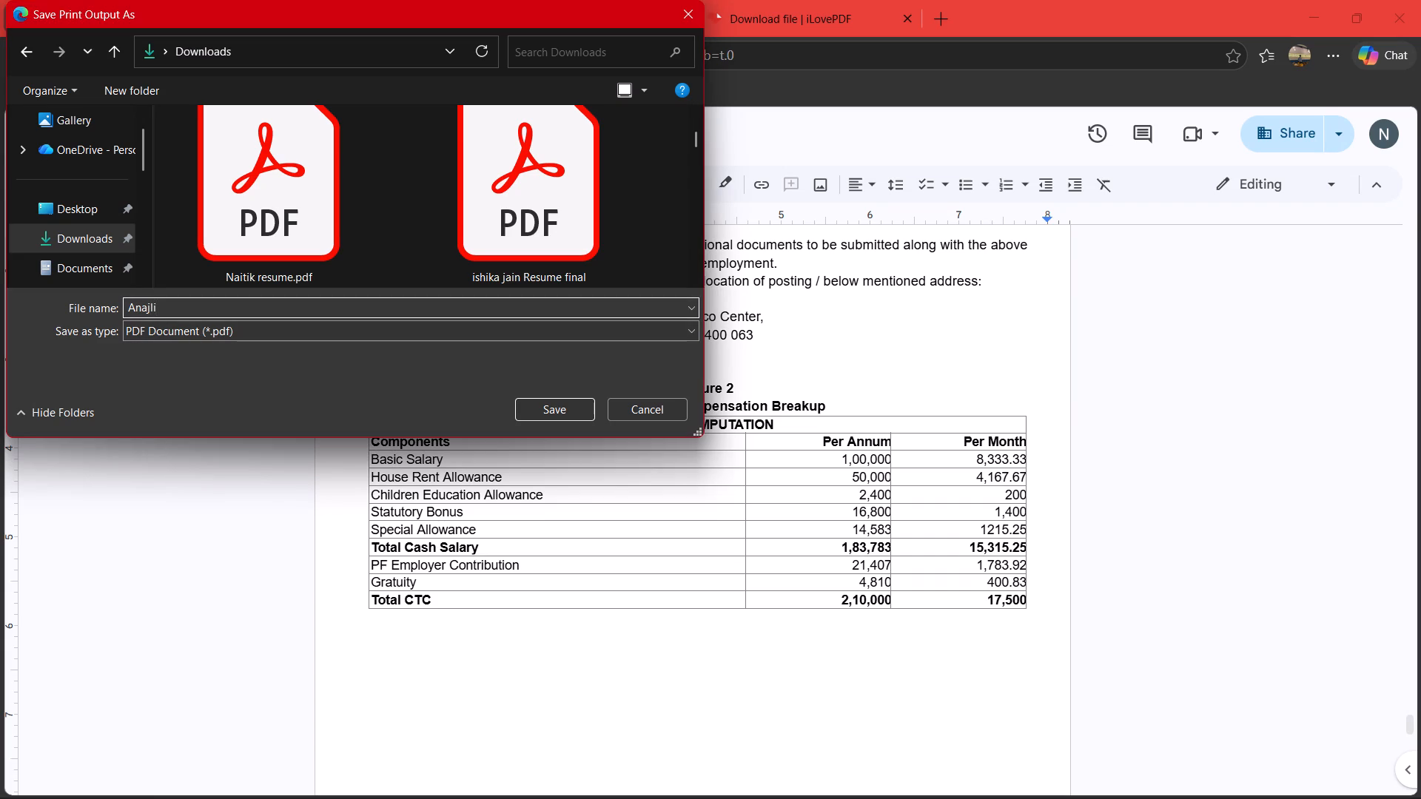
{"action": "key", "text": "BackSpace"}
{"action": "key", "text": "BackSpace"}
{"action": "type", "text": "ja"}
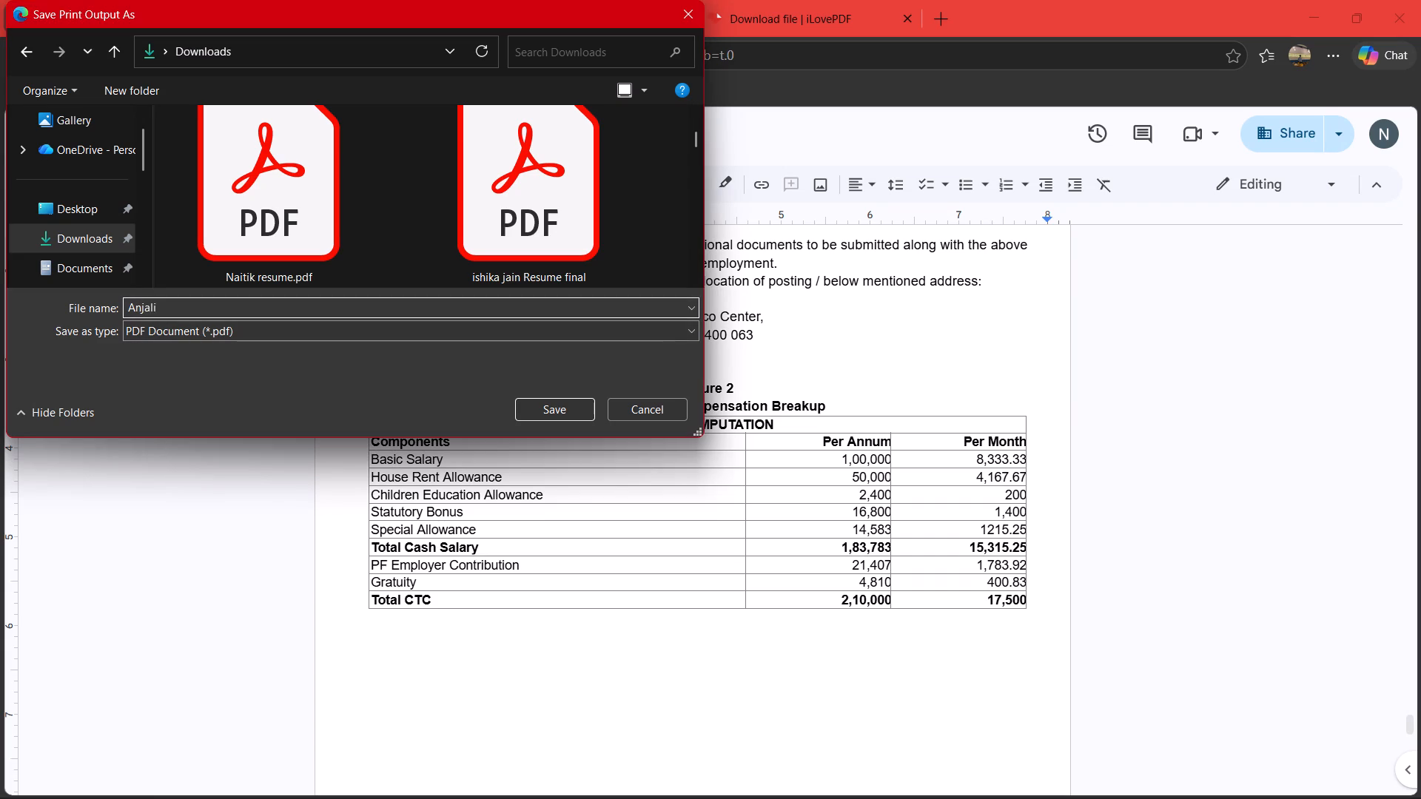
{"action": "left_click", "coordinate": [248, 309]}
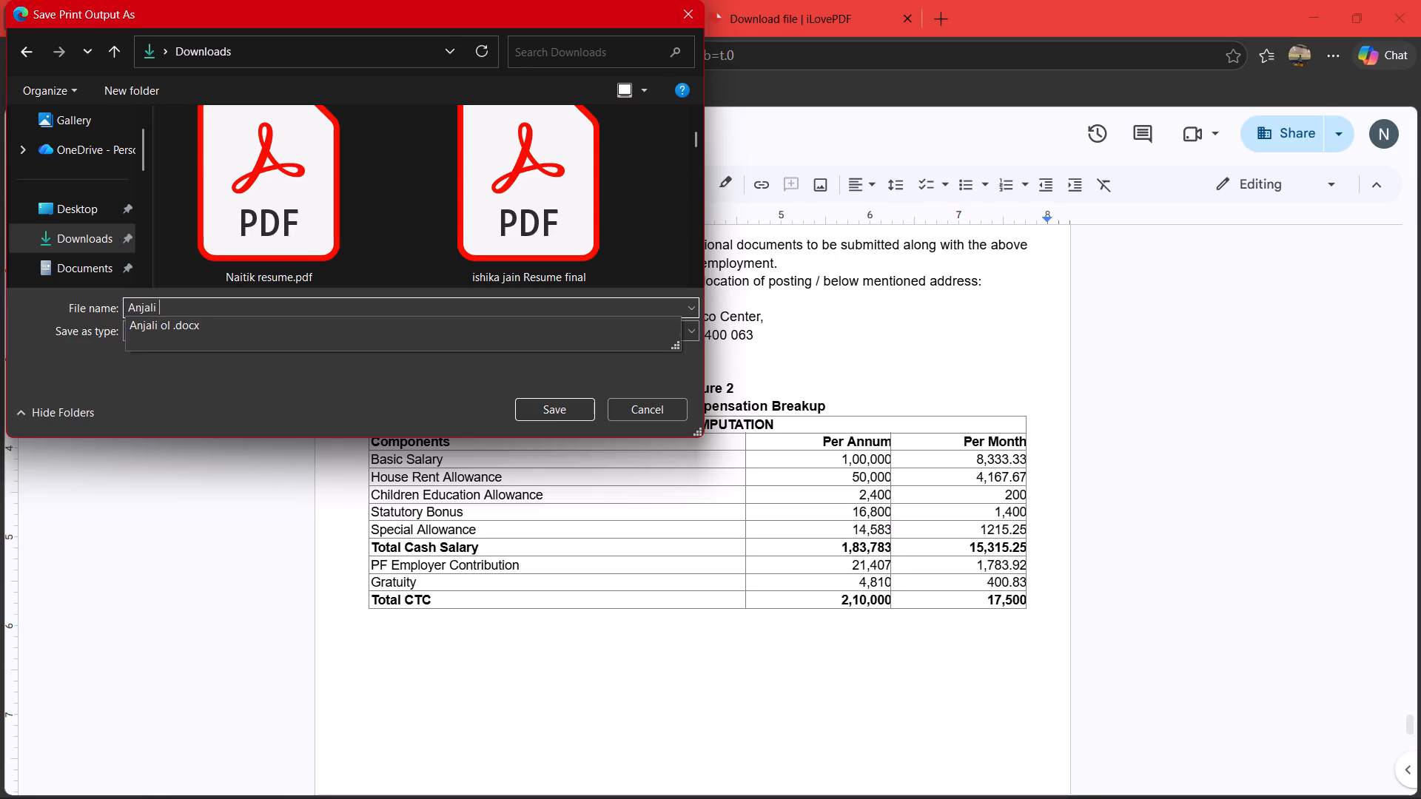
{"action": "type", "text": "ol"}
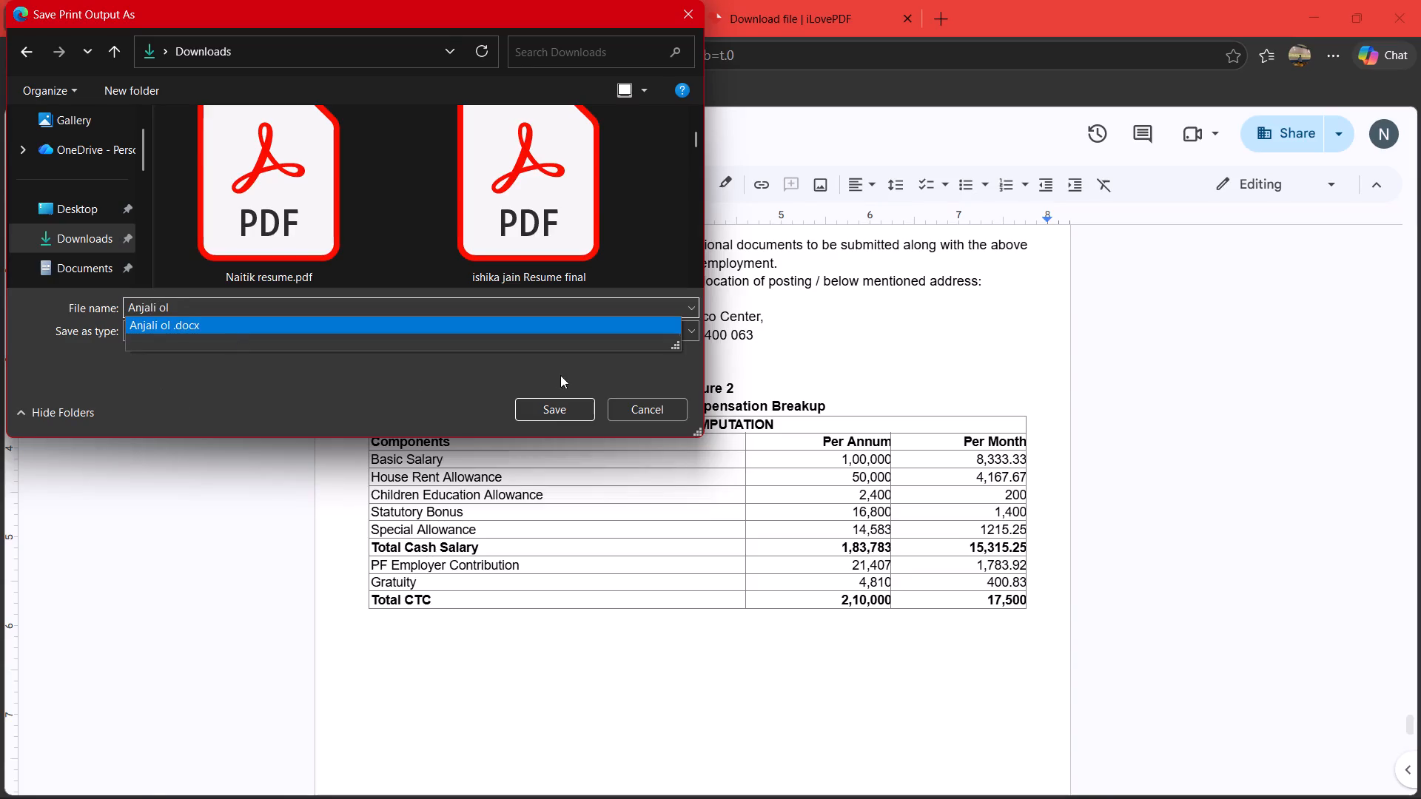
{"action": "left_click", "coordinate": [531, 408]}
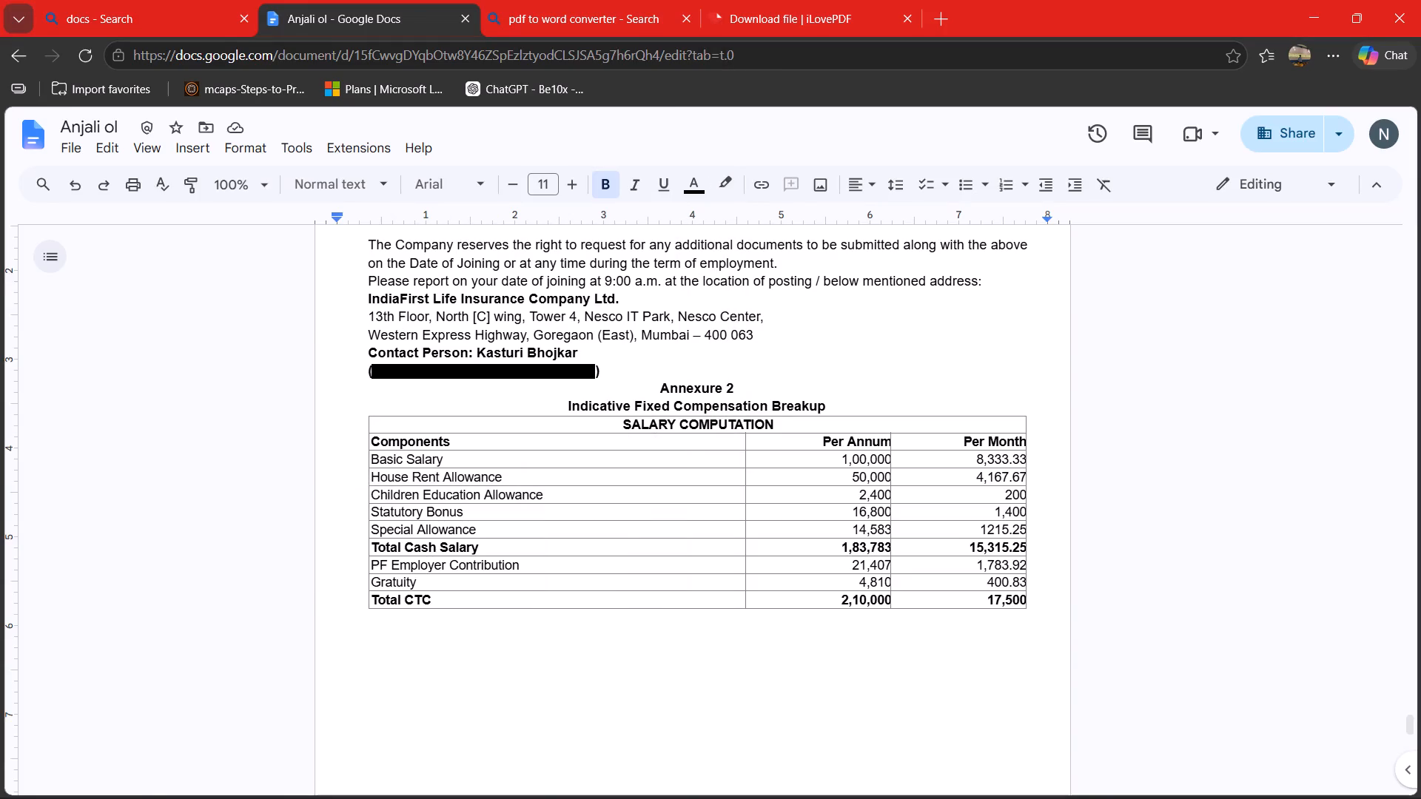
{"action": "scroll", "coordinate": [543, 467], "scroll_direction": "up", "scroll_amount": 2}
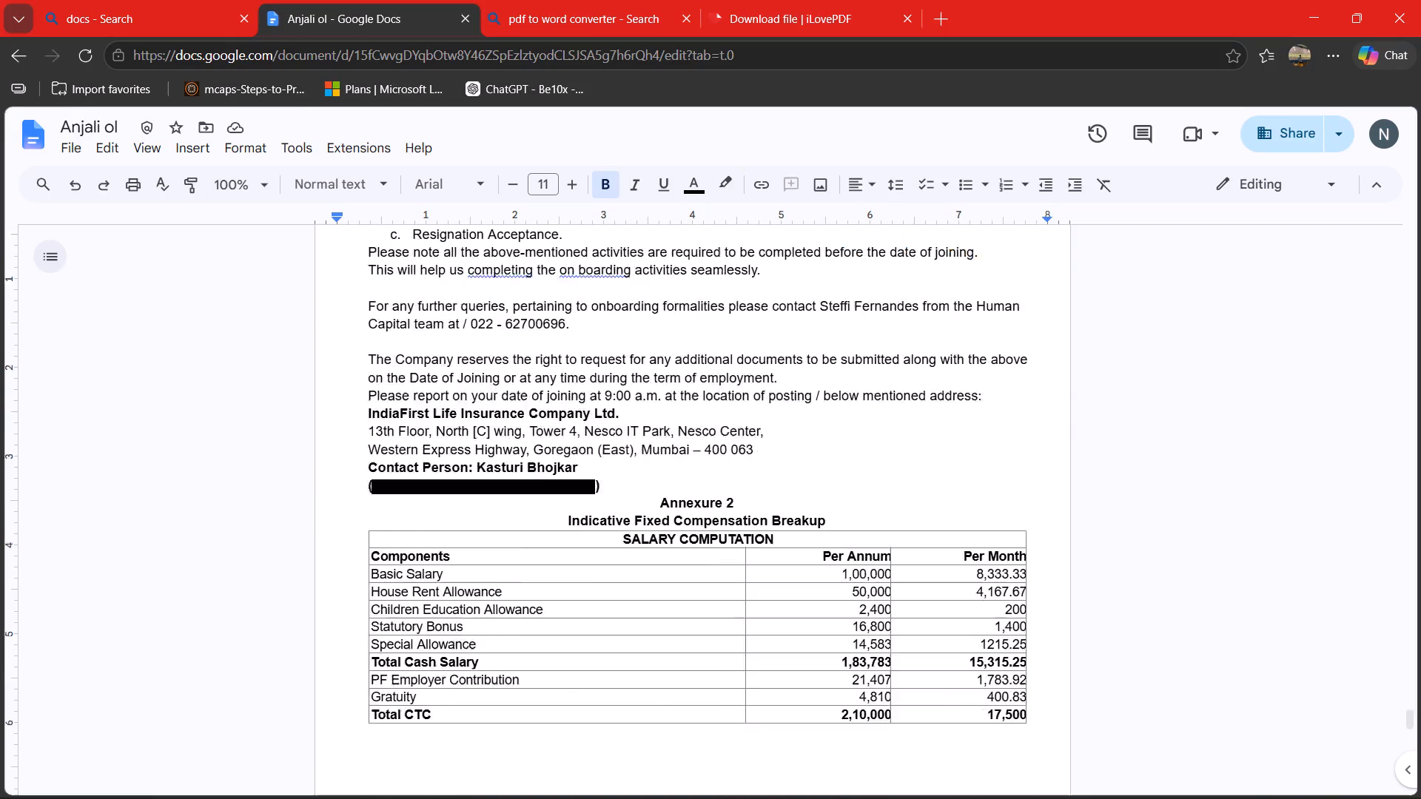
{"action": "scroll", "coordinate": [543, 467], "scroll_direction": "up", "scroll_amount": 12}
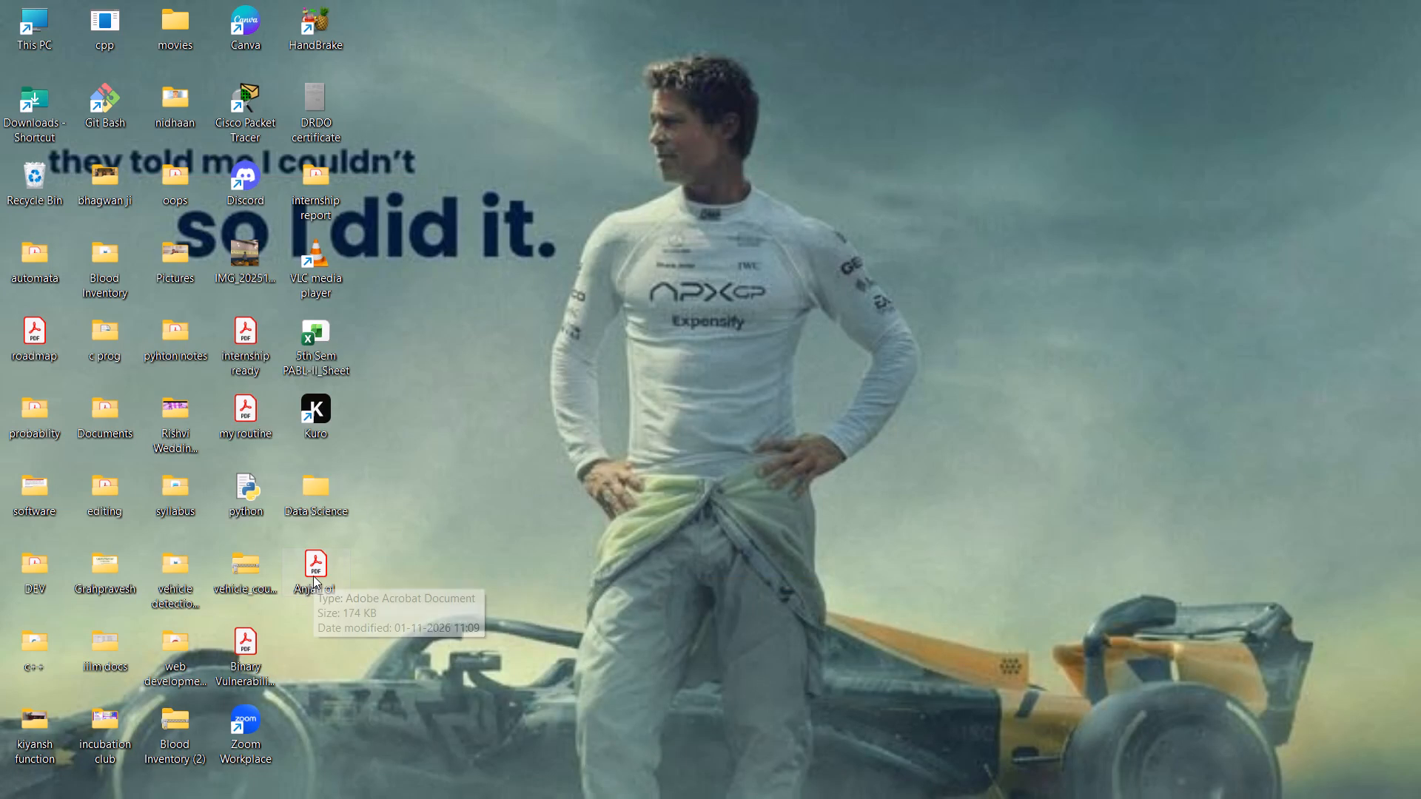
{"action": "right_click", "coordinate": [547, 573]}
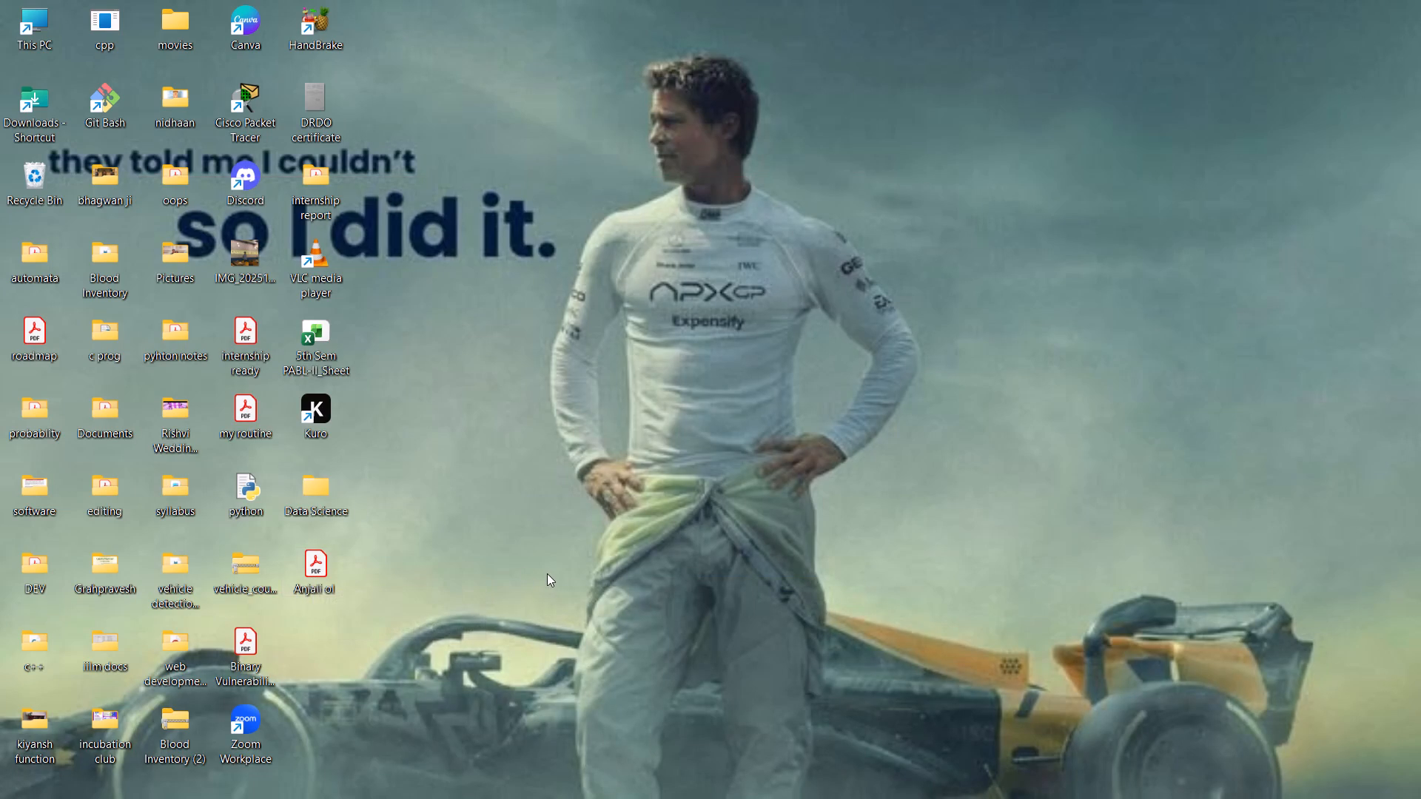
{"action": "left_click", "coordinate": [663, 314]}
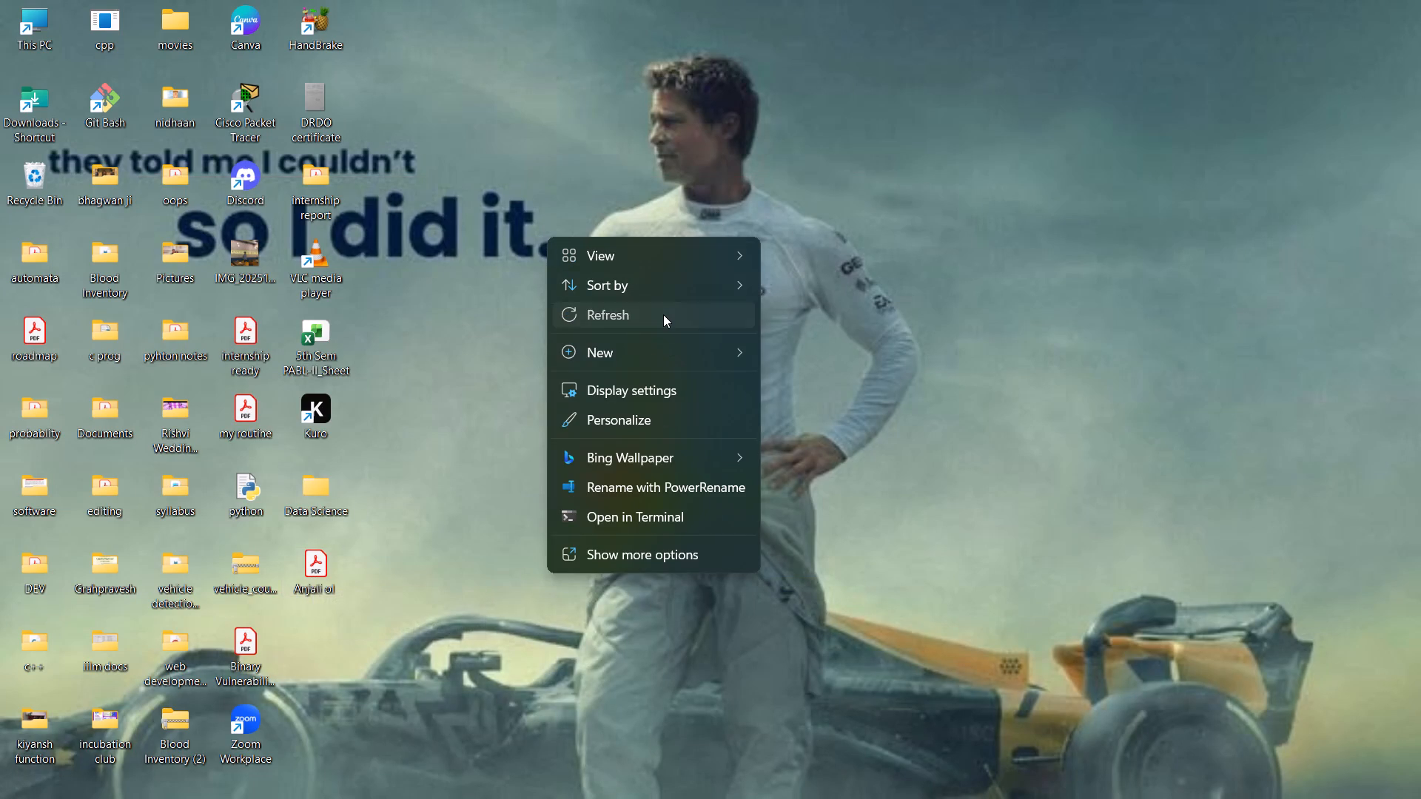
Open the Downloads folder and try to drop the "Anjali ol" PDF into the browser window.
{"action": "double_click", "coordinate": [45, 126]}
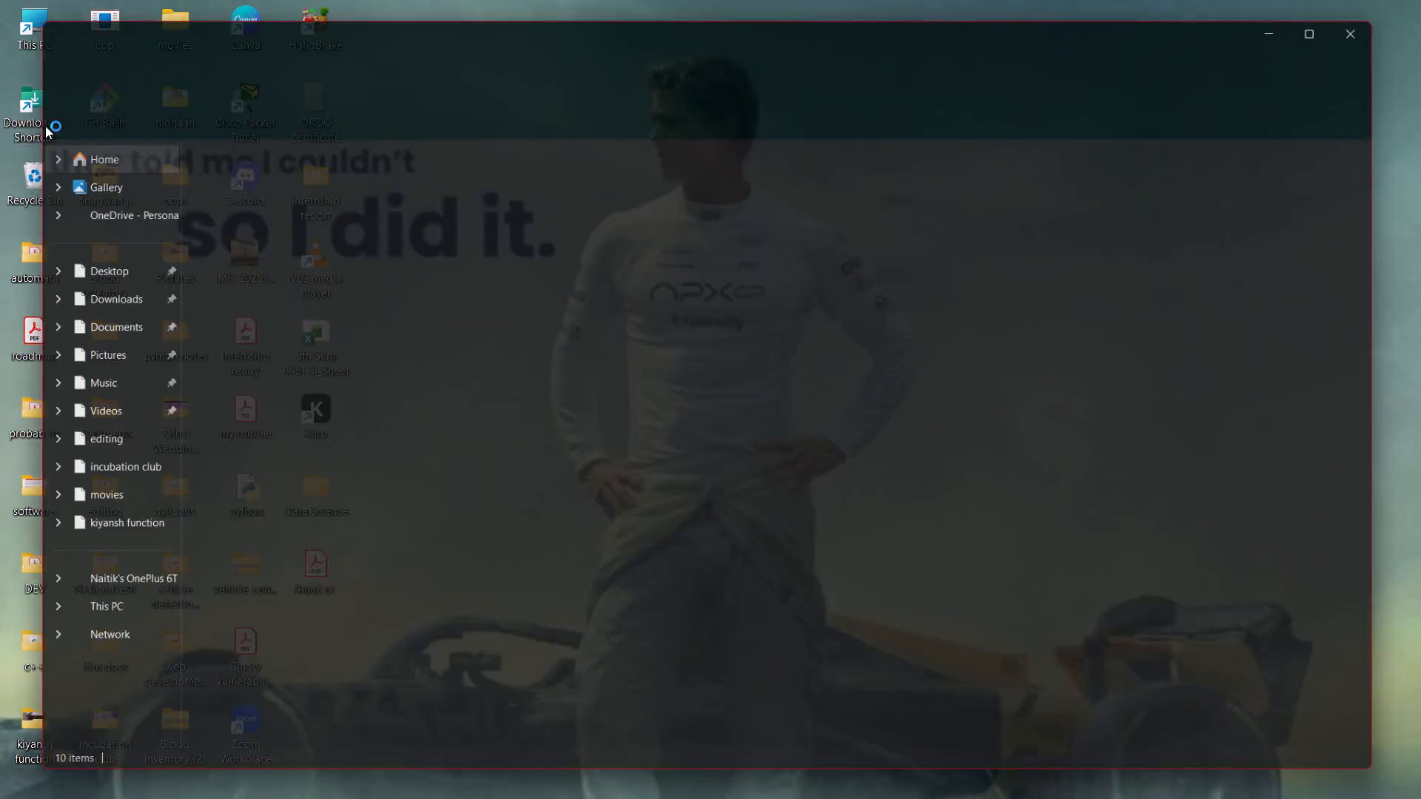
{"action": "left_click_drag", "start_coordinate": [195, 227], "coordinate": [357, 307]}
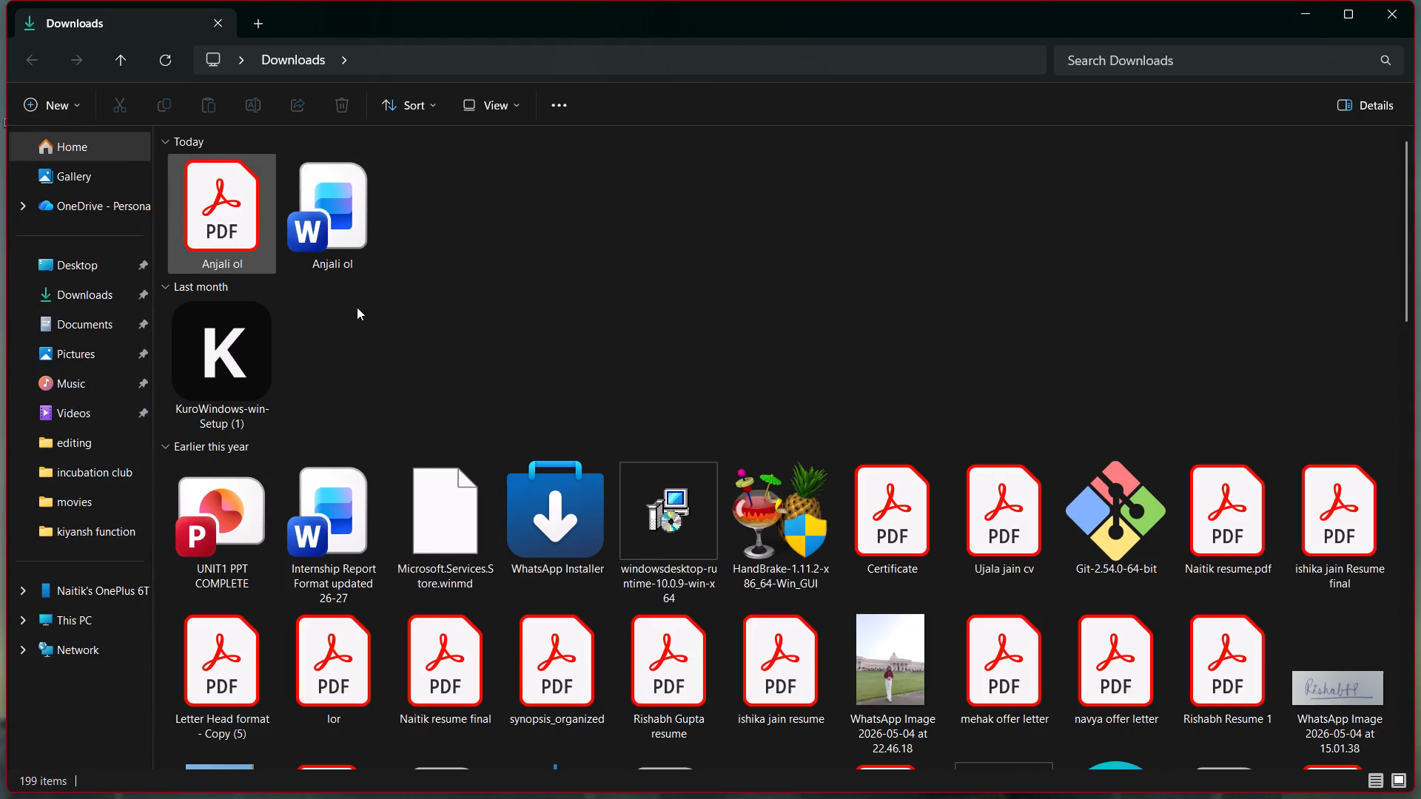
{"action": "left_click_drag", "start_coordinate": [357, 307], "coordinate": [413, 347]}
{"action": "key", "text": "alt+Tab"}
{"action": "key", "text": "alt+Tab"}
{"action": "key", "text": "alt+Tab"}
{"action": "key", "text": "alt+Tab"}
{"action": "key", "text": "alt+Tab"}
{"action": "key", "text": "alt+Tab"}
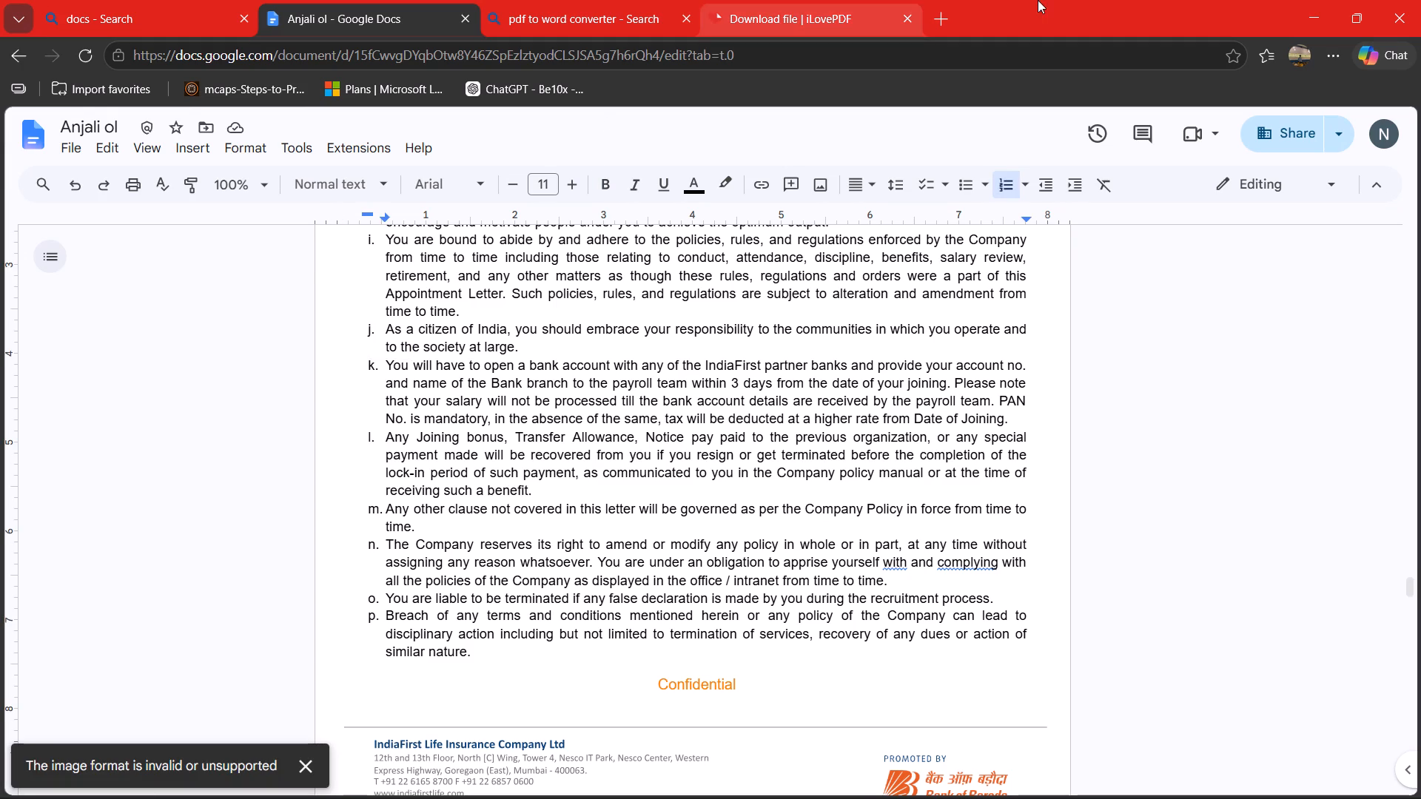
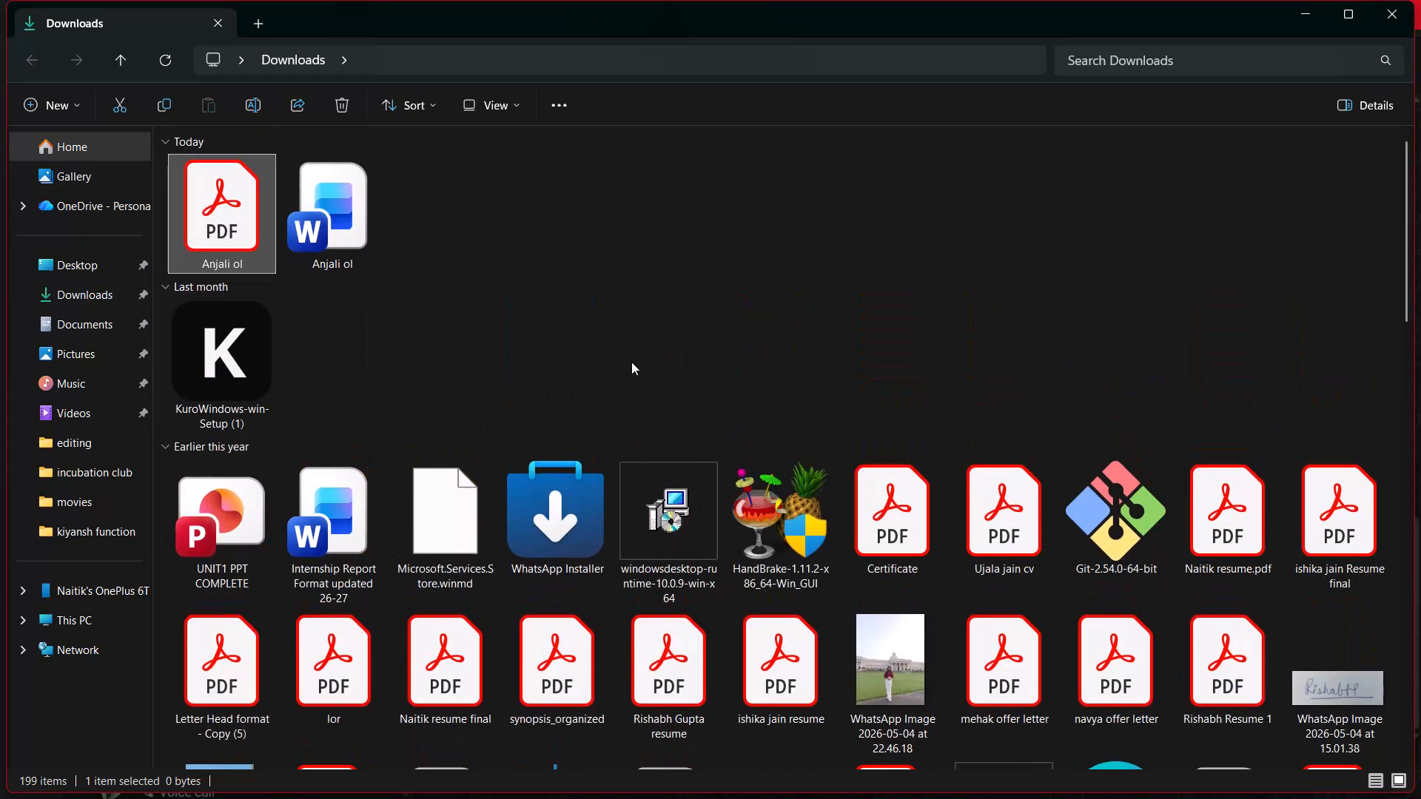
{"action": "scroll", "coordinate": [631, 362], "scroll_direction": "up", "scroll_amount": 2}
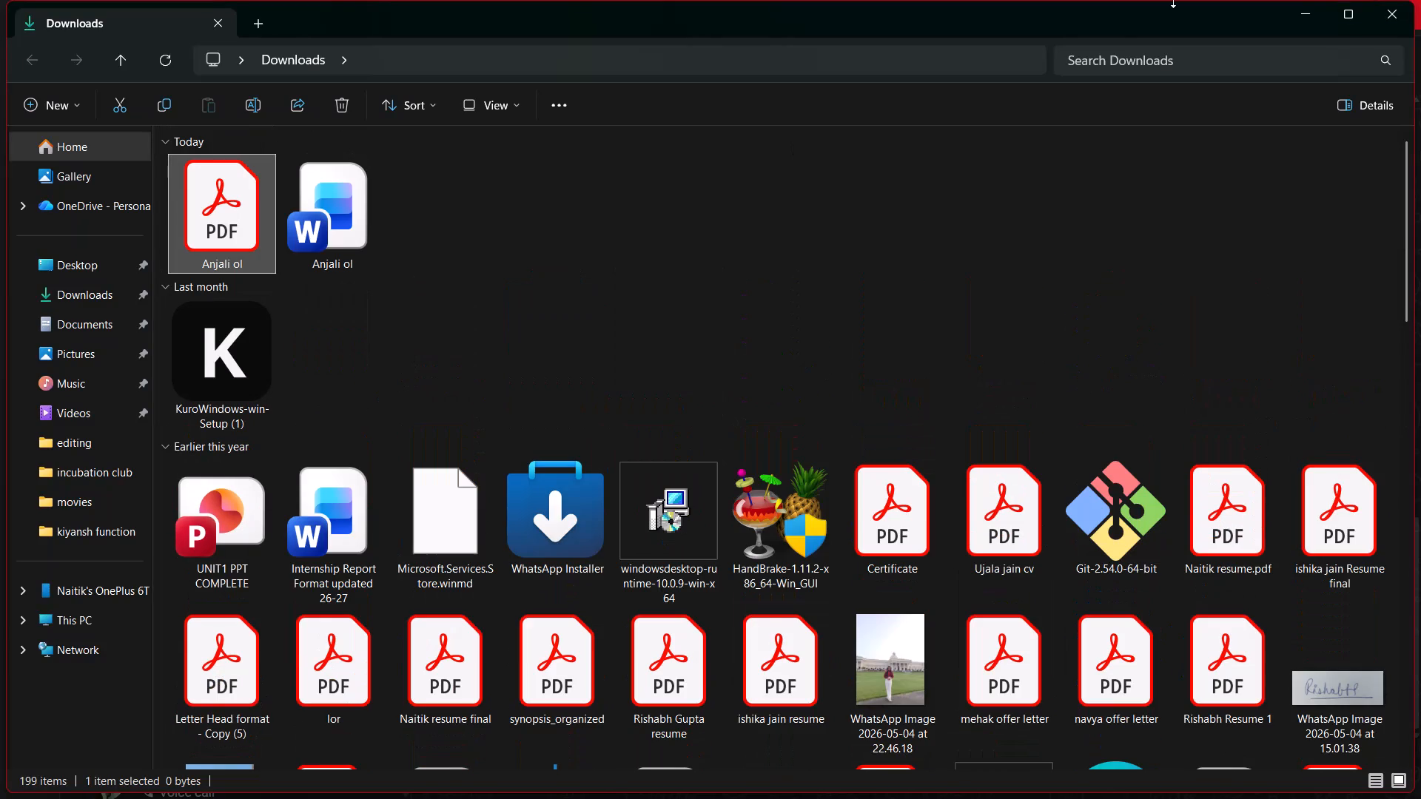
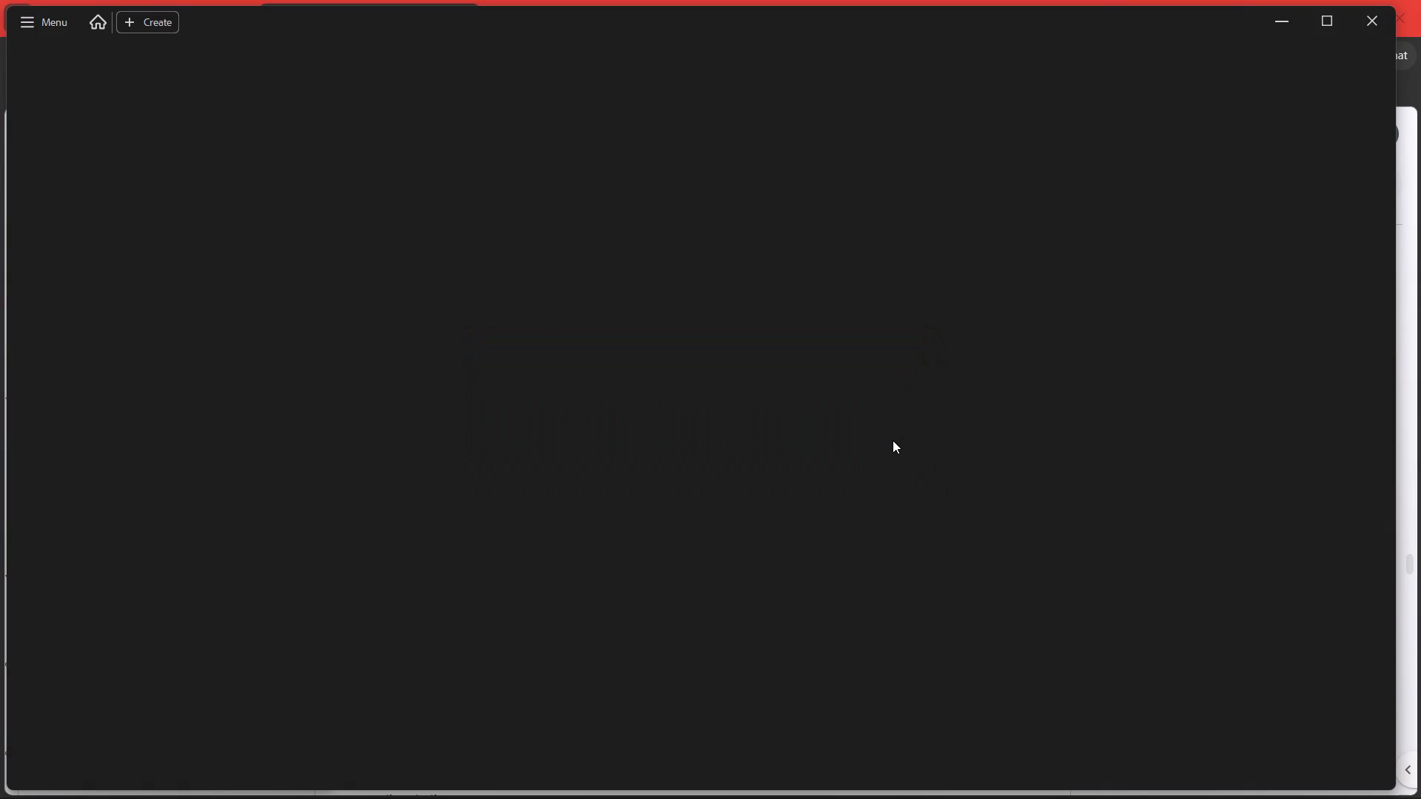
Close the blank Acrobat window to return to the "Anjali ol" document in the browser.
{"action": "left_click", "coordinate": [1385, 25]}
Review the "Anjali ol" offer letter from its first page through the acceptance page and Annexure 2, dismissing the image format notice.
{"action": "scroll", "coordinate": [619, 352], "scroll_direction": "up", "scroll_amount": 12}
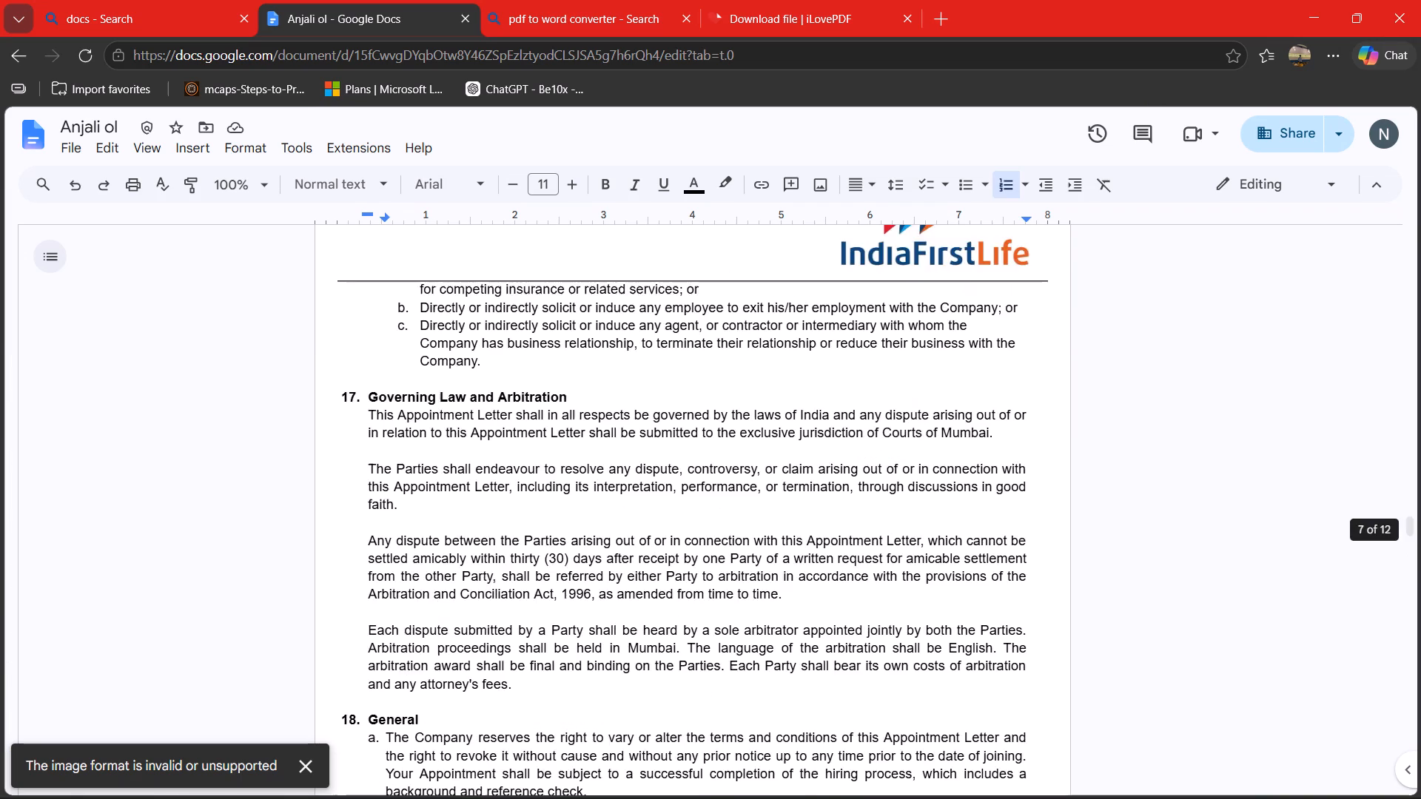
{"action": "scroll", "coordinate": [619, 352], "scroll_direction": "up", "scroll_amount": 13}
{"action": "scroll", "coordinate": [619, 352], "scroll_direction": "up", "scroll_amount": 8}
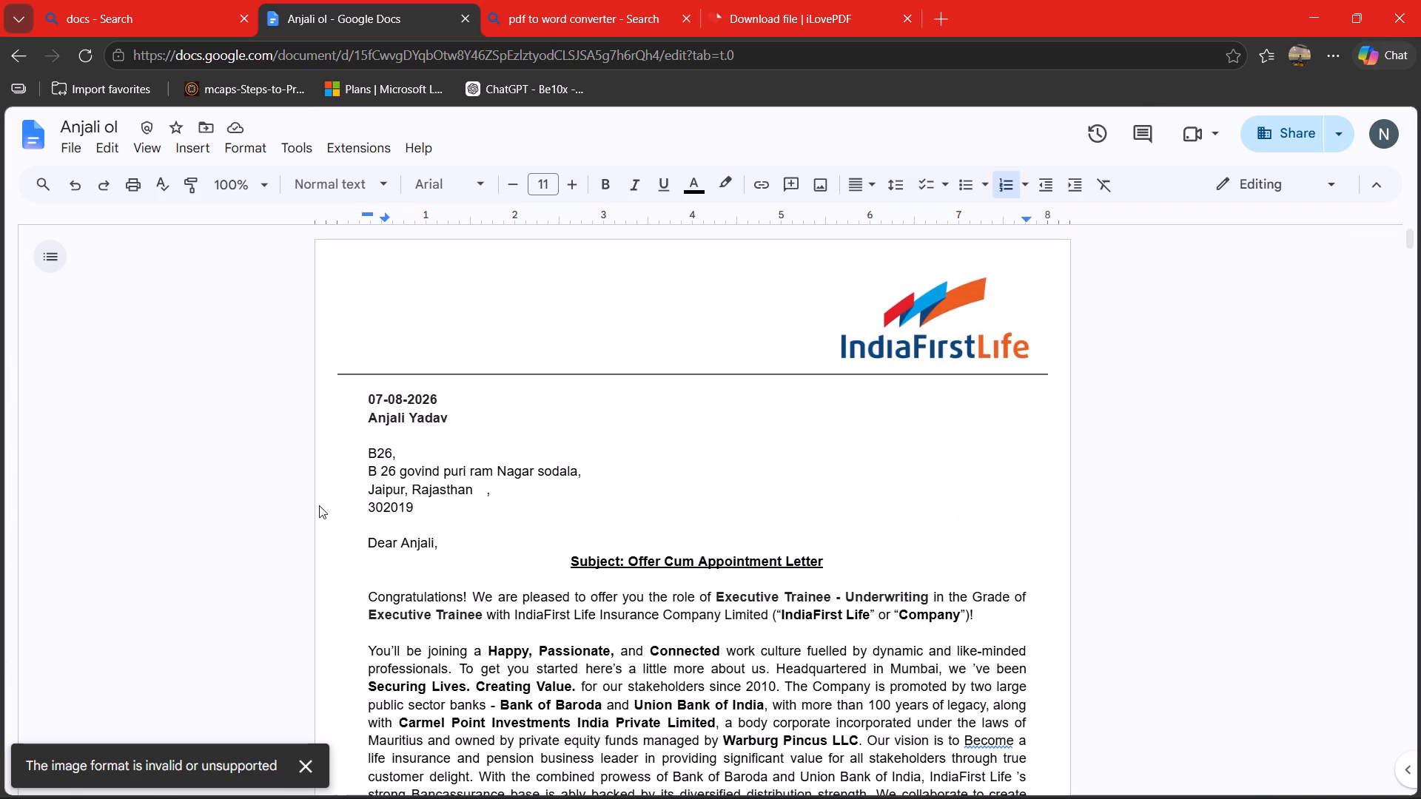
{"action": "left_click", "coordinate": [298, 771]}
{"action": "scroll", "coordinate": [298, 771], "scroll_direction": "down", "scroll_amount": 13}
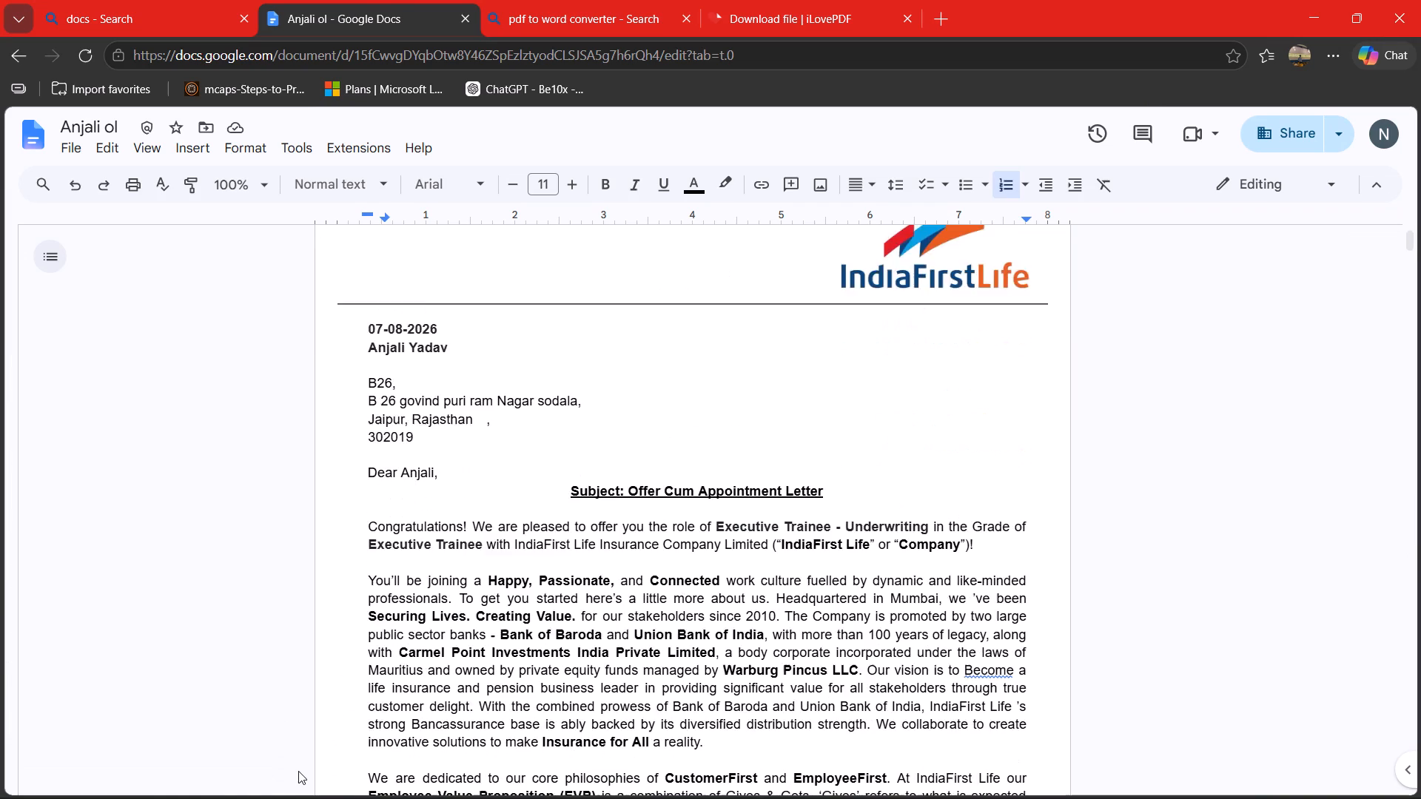
{"action": "scroll", "coordinate": [298, 771], "scroll_direction": "down", "scroll_amount": 20}
{"action": "scroll", "coordinate": [298, 771], "scroll_direction": "down", "scroll_amount": 12}
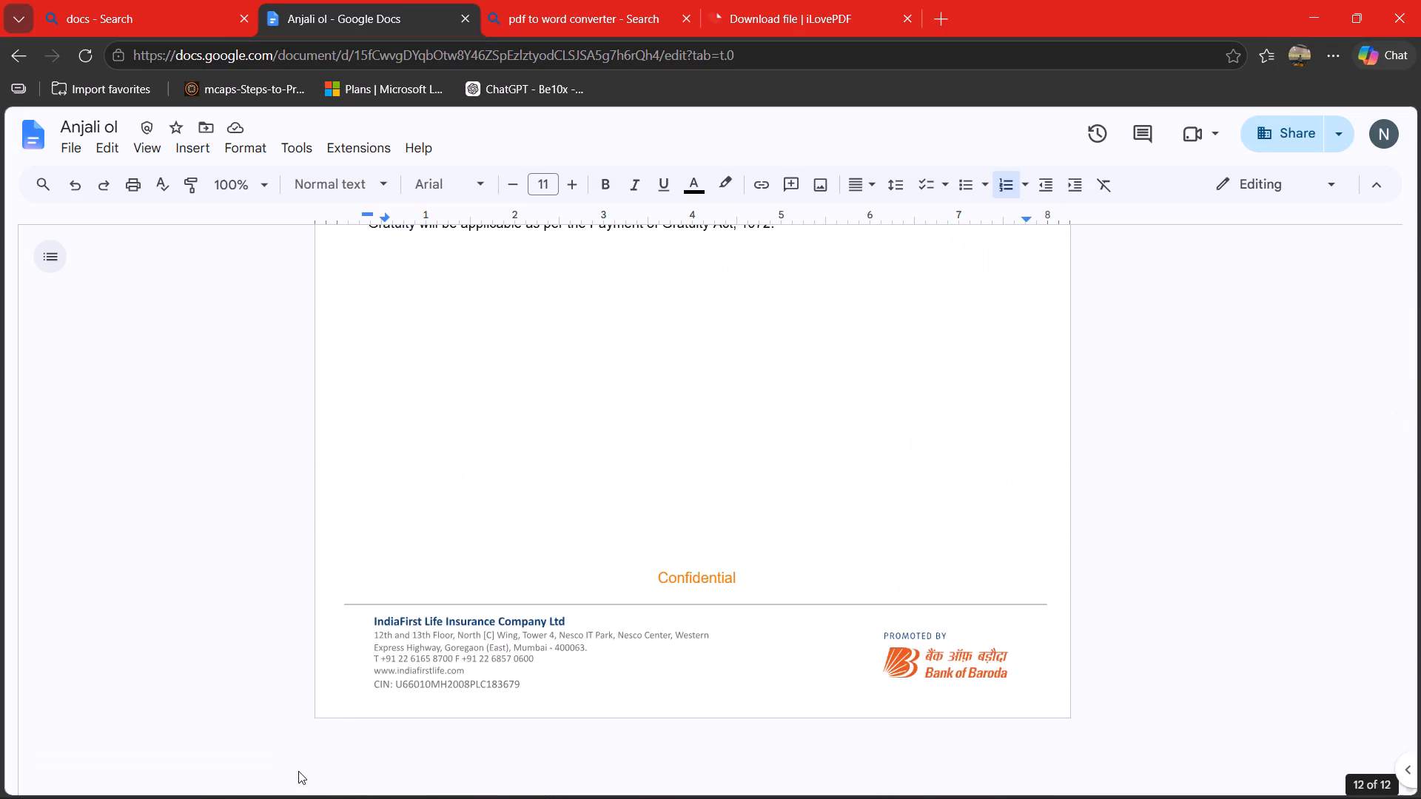
{"action": "scroll", "coordinate": [298, 771], "scroll_direction": "up", "scroll_amount": 8}
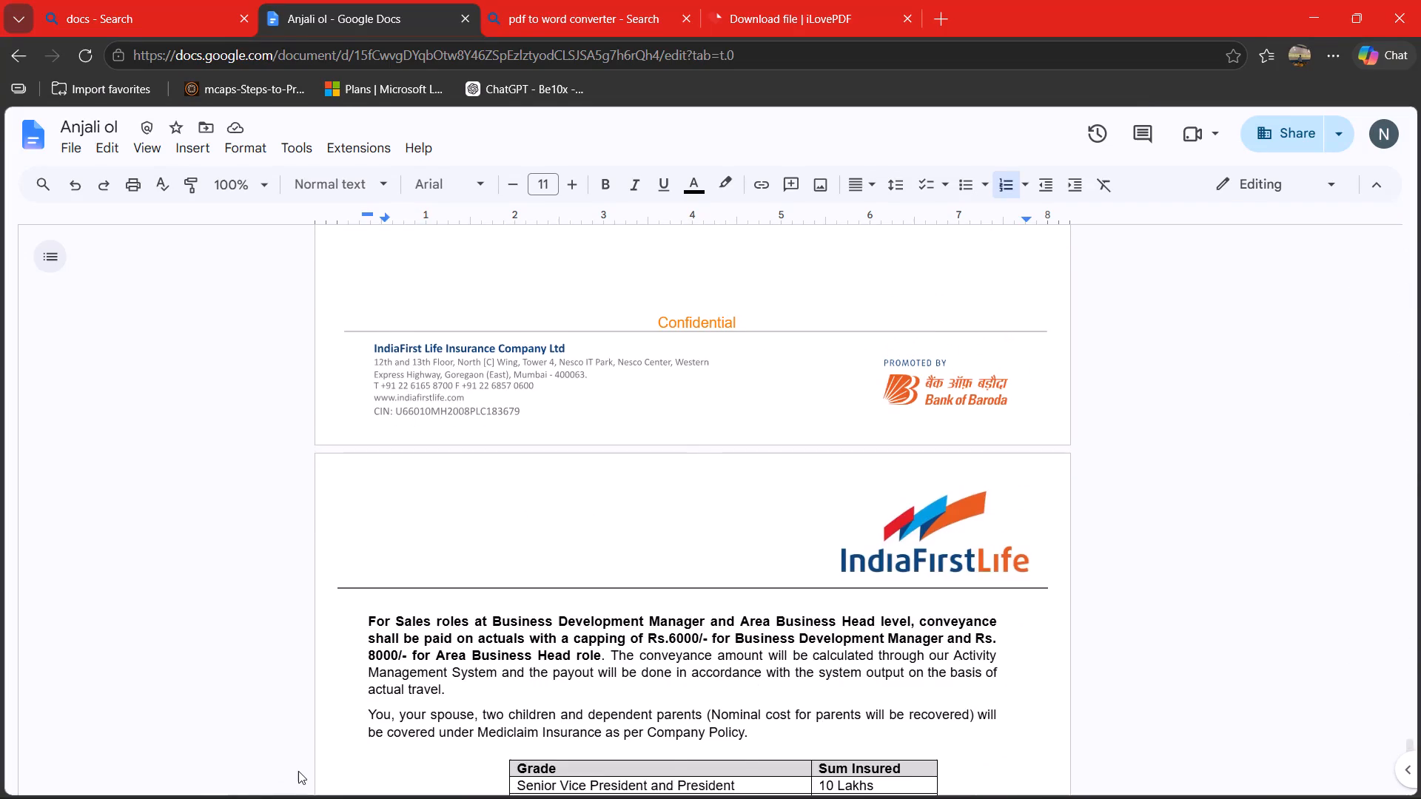
{"action": "scroll", "coordinate": [298, 771], "scroll_direction": "up", "scroll_amount": 12}
{"action": "scroll", "coordinate": [298, 771], "scroll_direction": "down", "scroll_amount": 1}
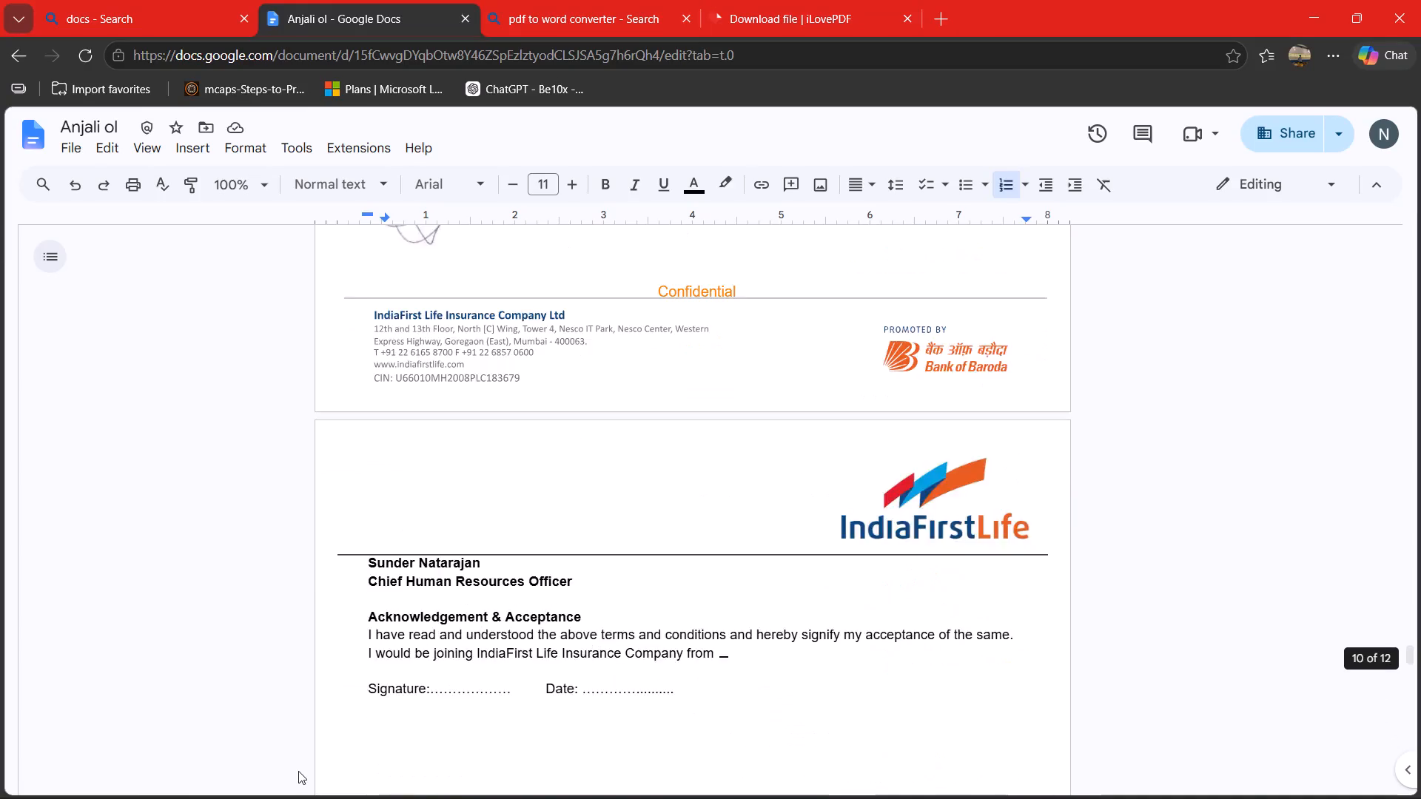
{"action": "scroll", "coordinate": [298, 771], "scroll_direction": "down", "scroll_amount": 1}
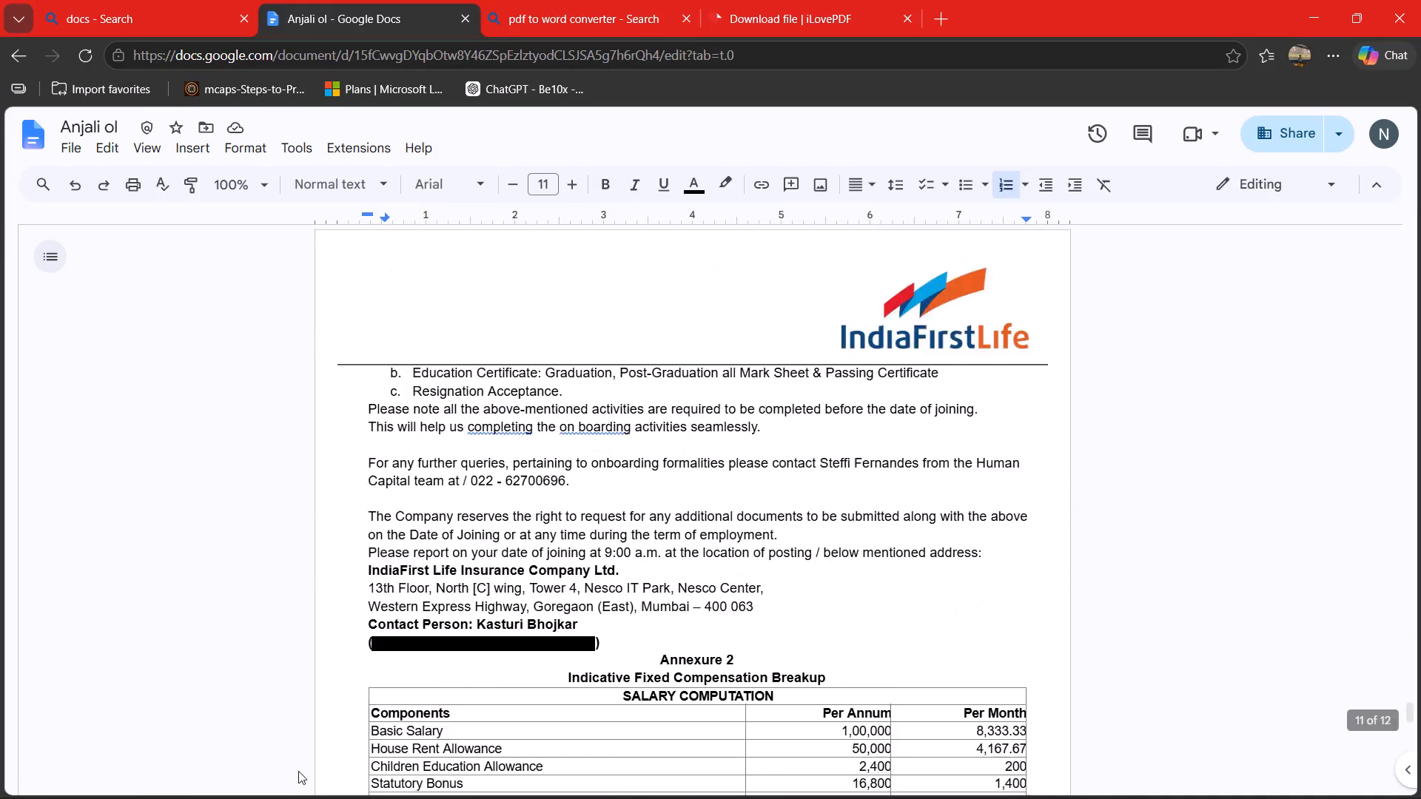
{"action": "scroll", "coordinate": [298, 771], "scroll_direction": "down", "scroll_amount": 1}
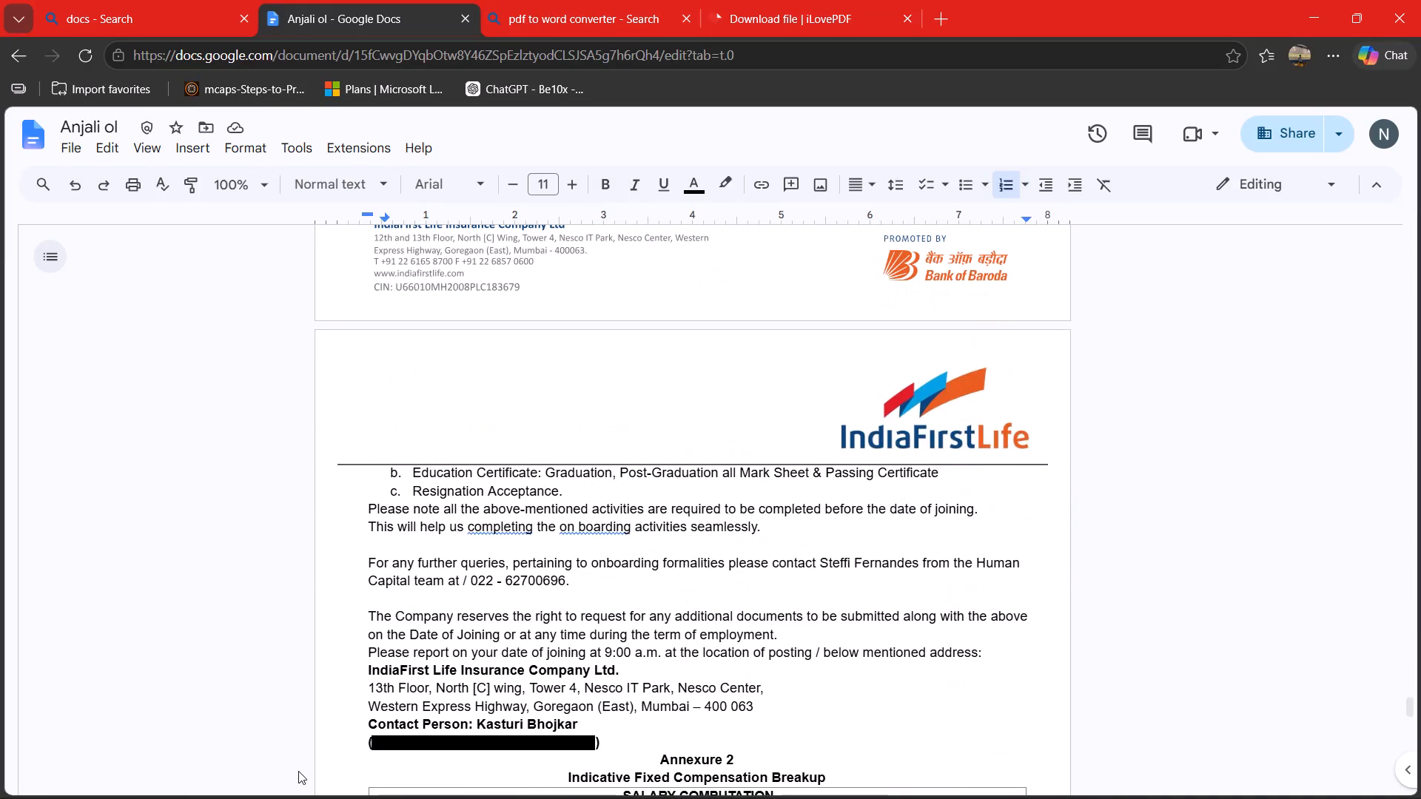
{"action": "scroll", "coordinate": [298, 771], "scroll_direction": "down", "scroll_amount": 1}
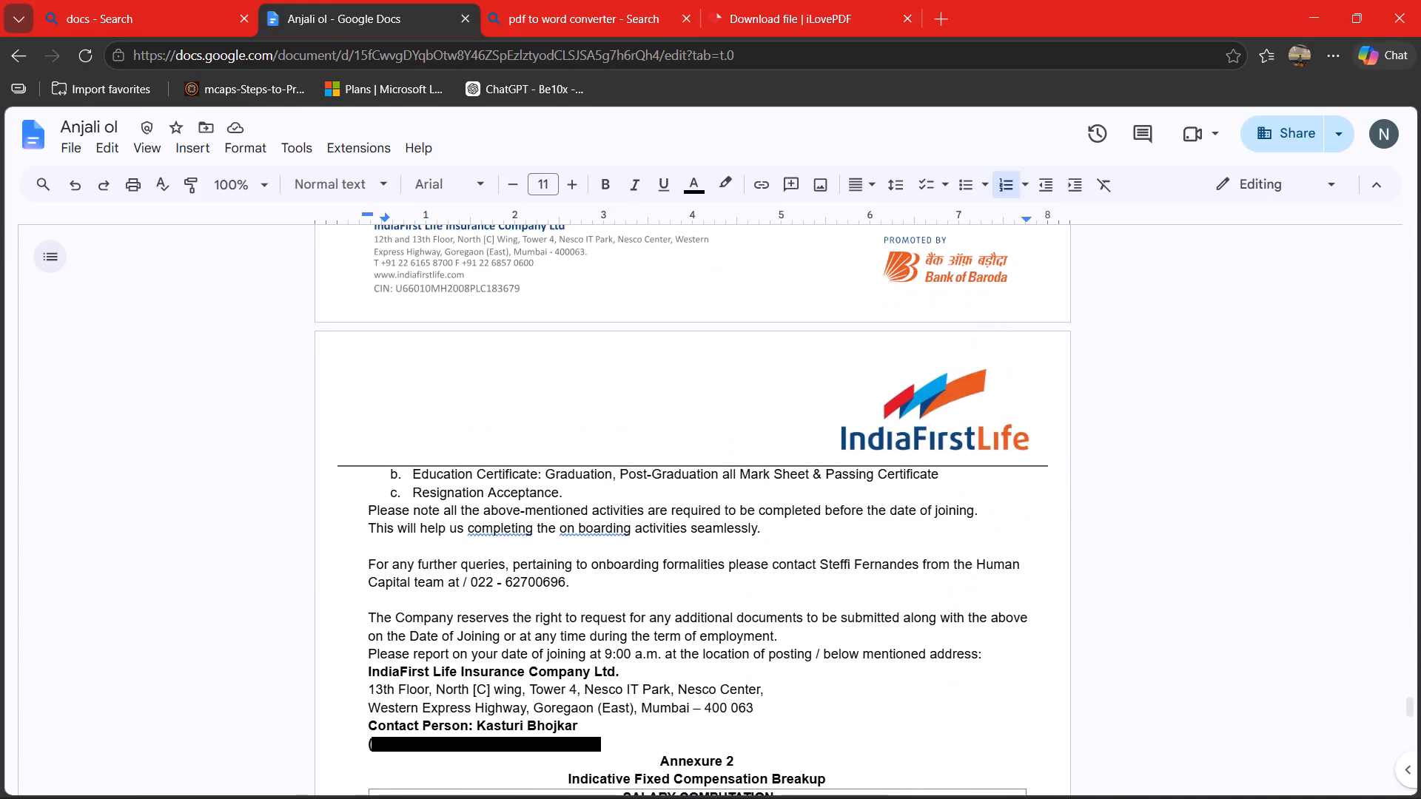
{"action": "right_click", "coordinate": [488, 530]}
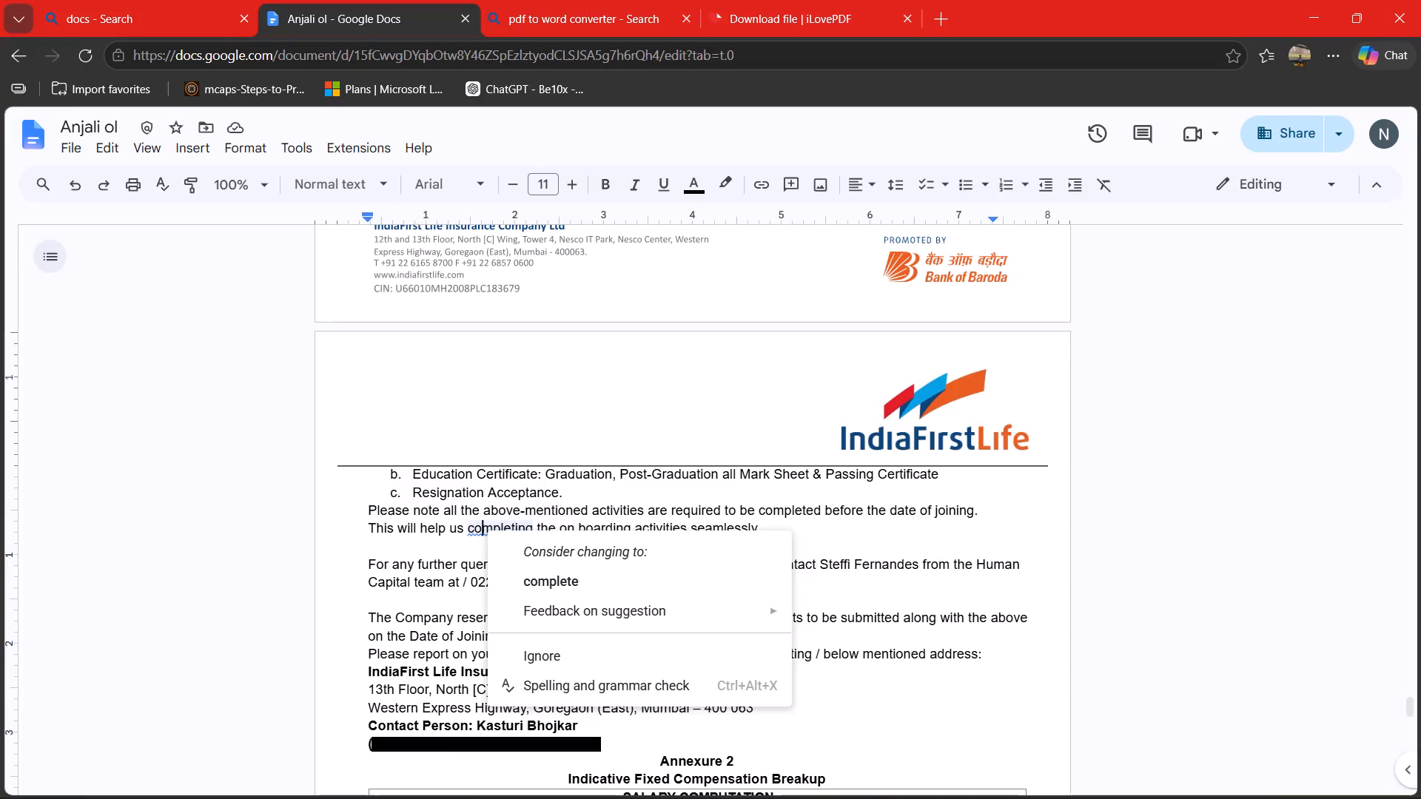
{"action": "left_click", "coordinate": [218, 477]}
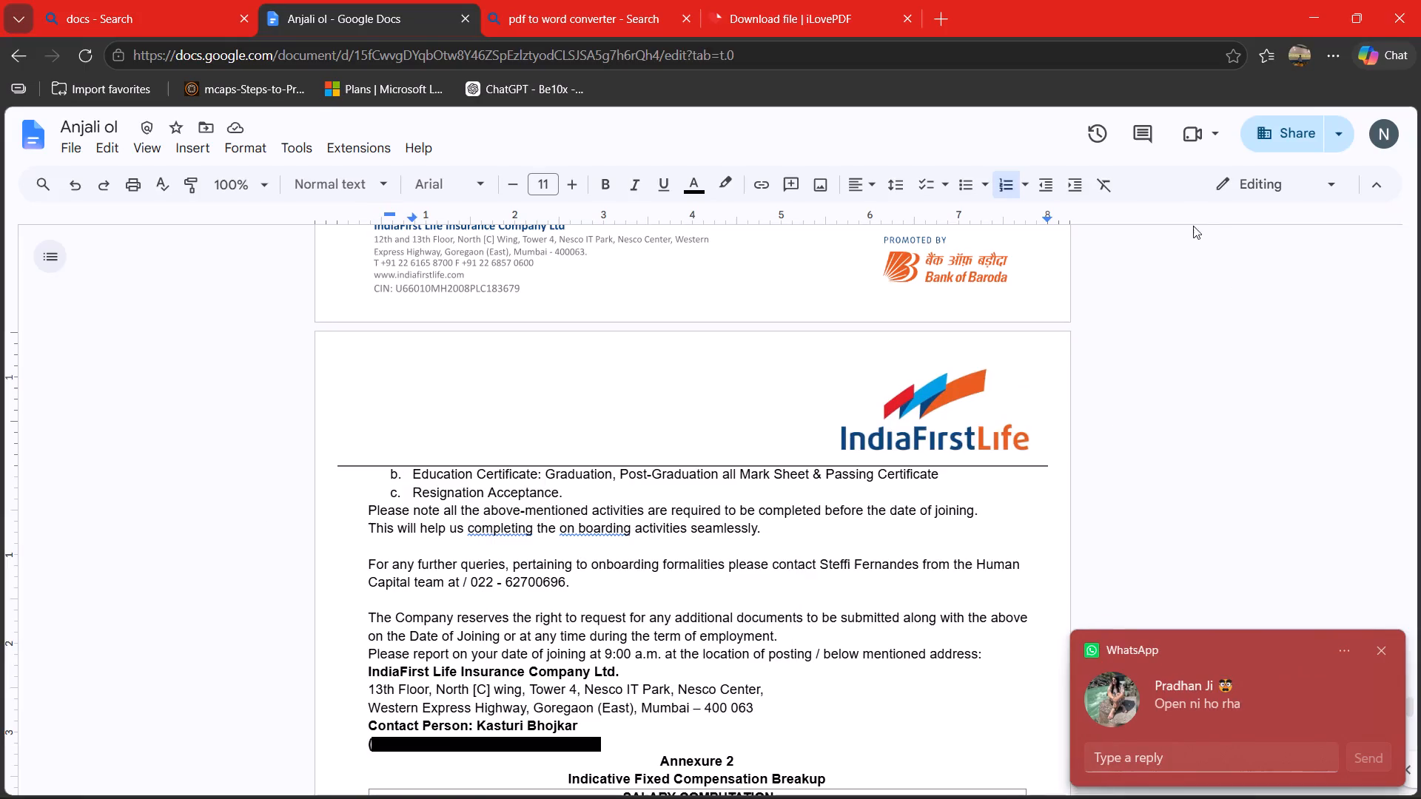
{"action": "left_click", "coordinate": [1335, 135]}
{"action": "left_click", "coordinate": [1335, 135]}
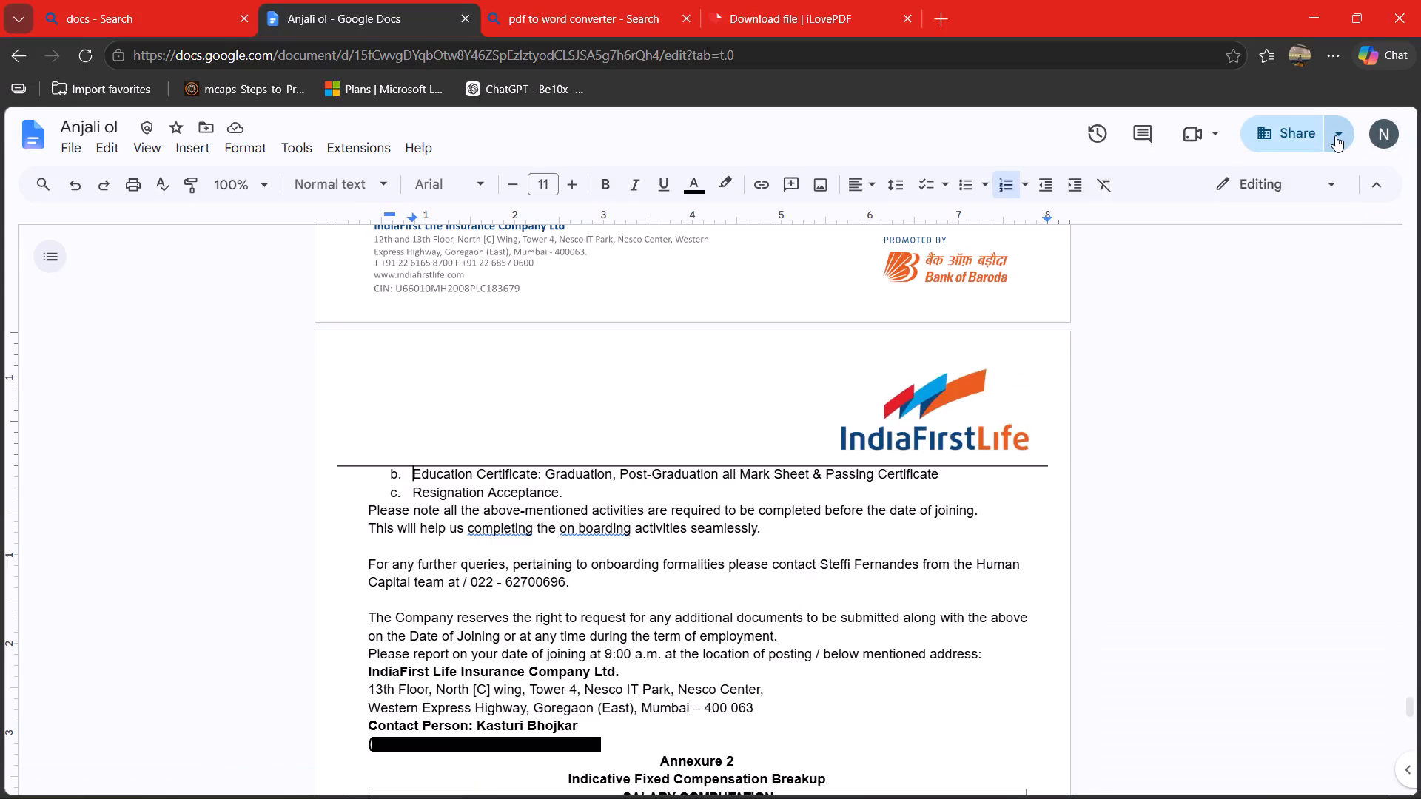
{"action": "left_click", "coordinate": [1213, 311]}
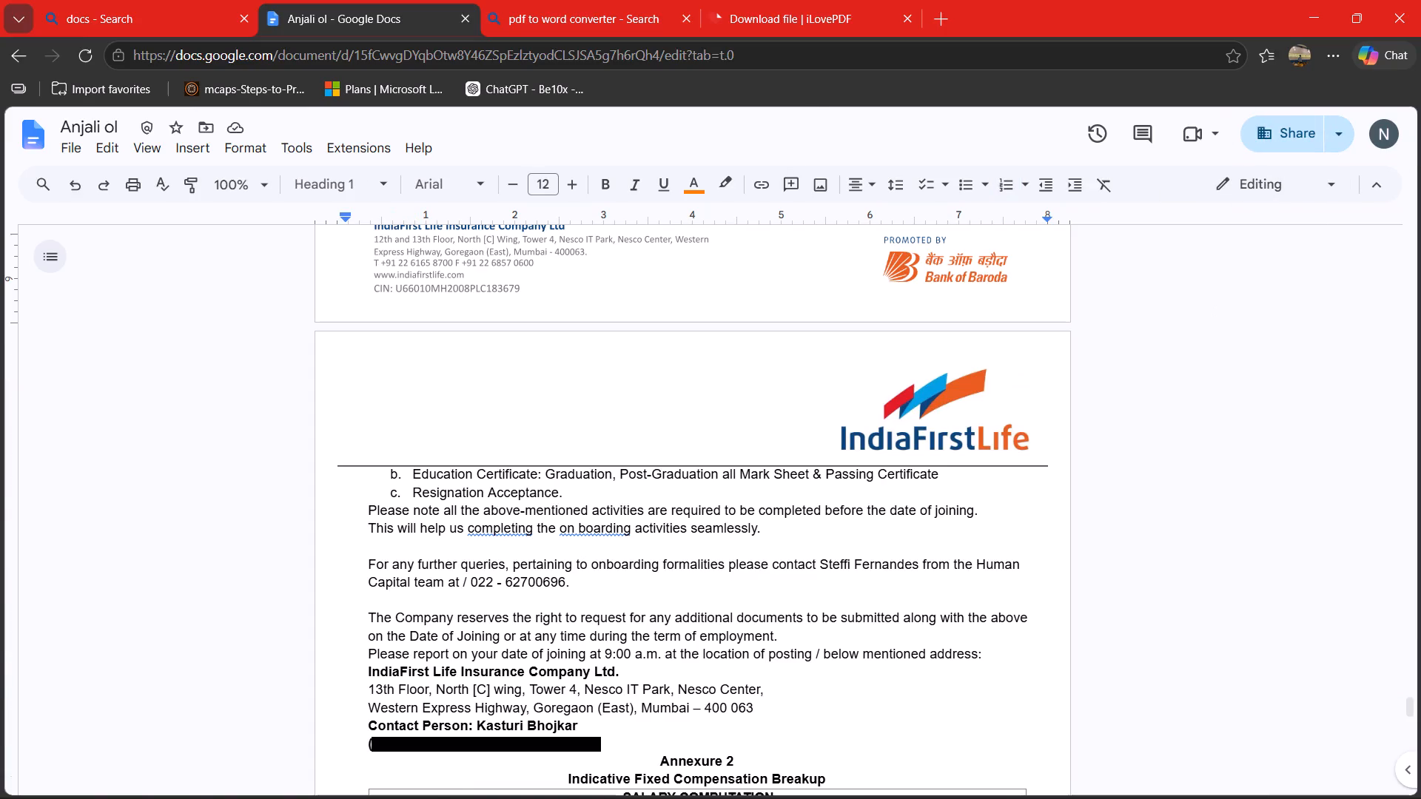
Show the document outline and bring up the download format choices for the "Anjali ol" offer letter.
{"action": "scroll", "coordinate": [524, 326], "scroll_direction": "up", "scroll_amount": 20}
{"action": "scroll", "coordinate": [524, 326], "scroll_direction": "up", "scroll_amount": 16}
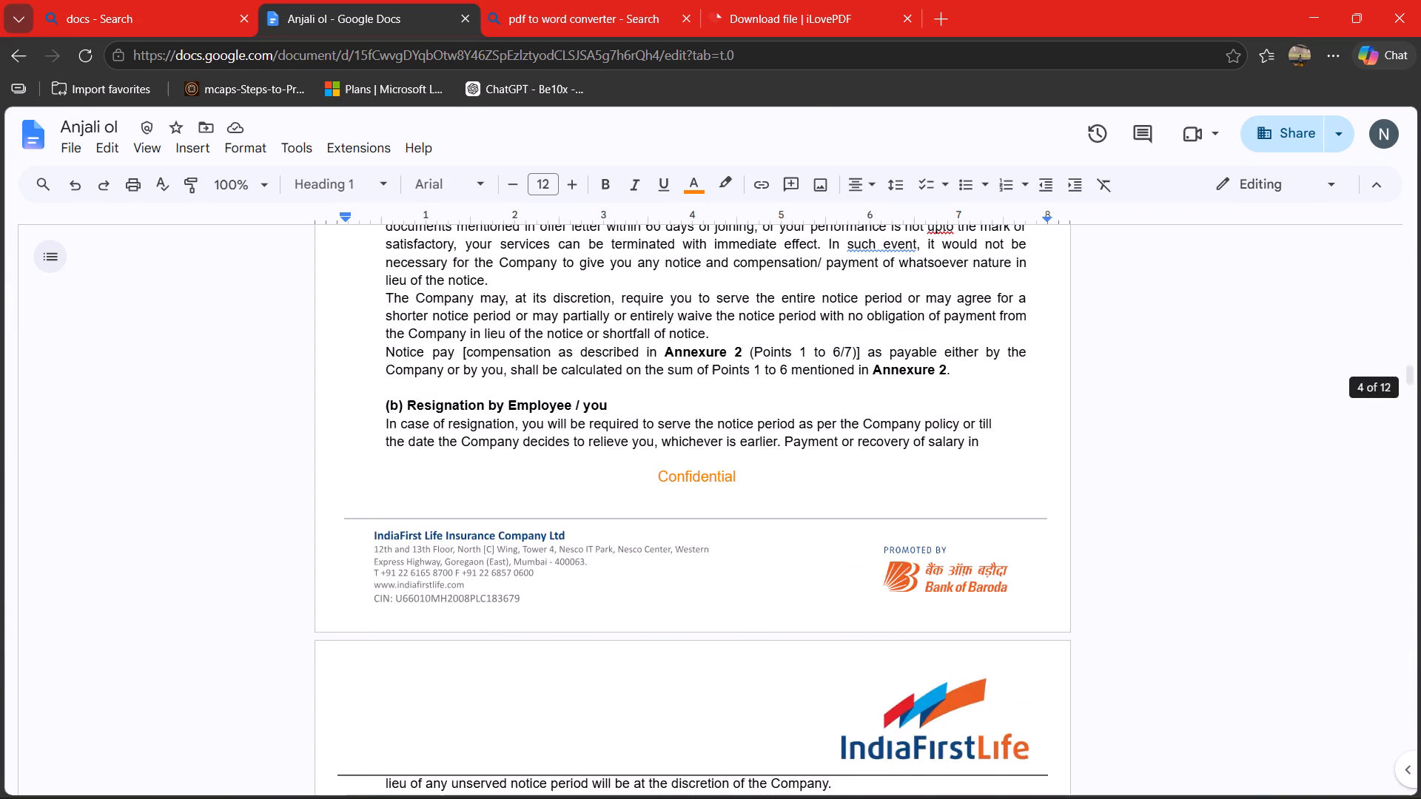
{"action": "left_click", "coordinate": [54, 249]}
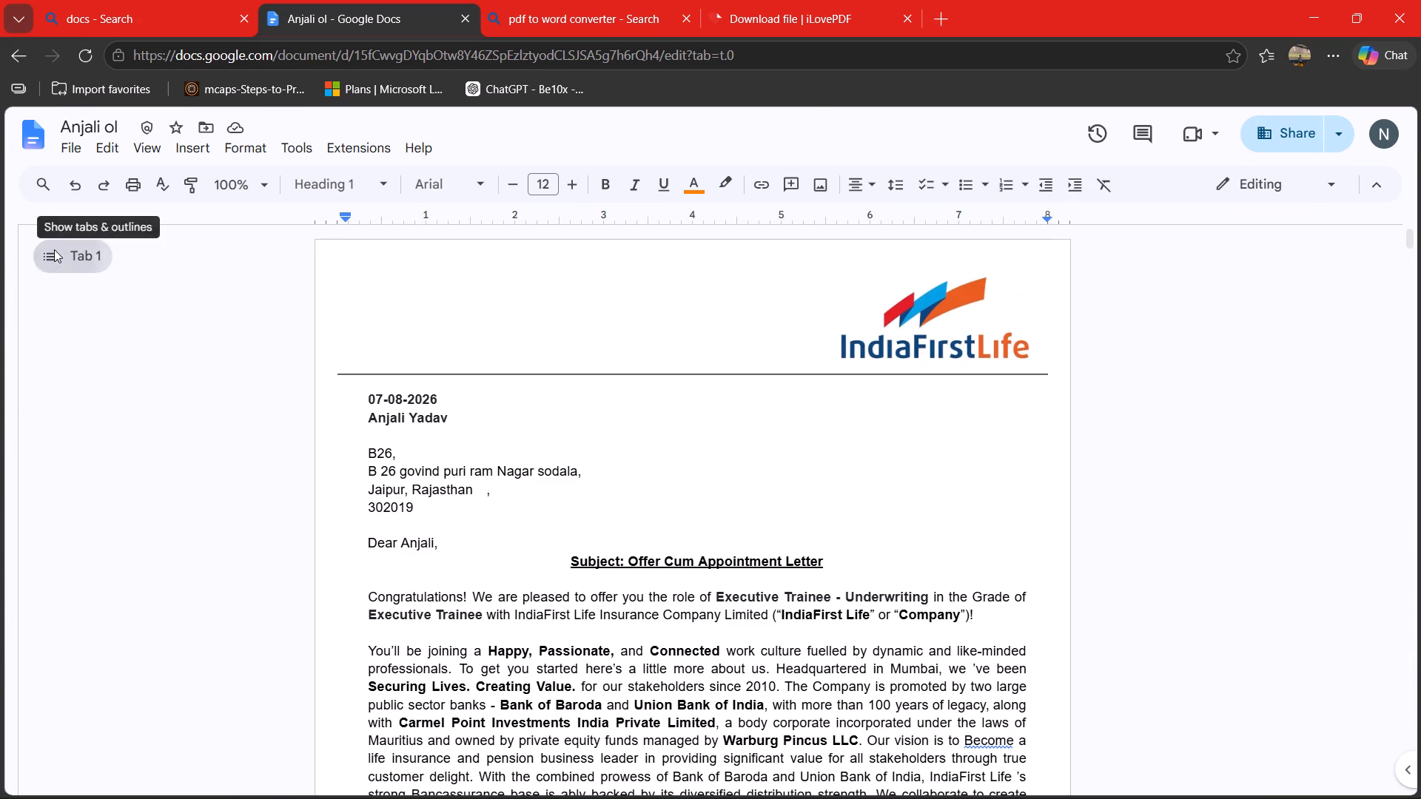
{"action": "left_click", "coordinate": [73, 152]}
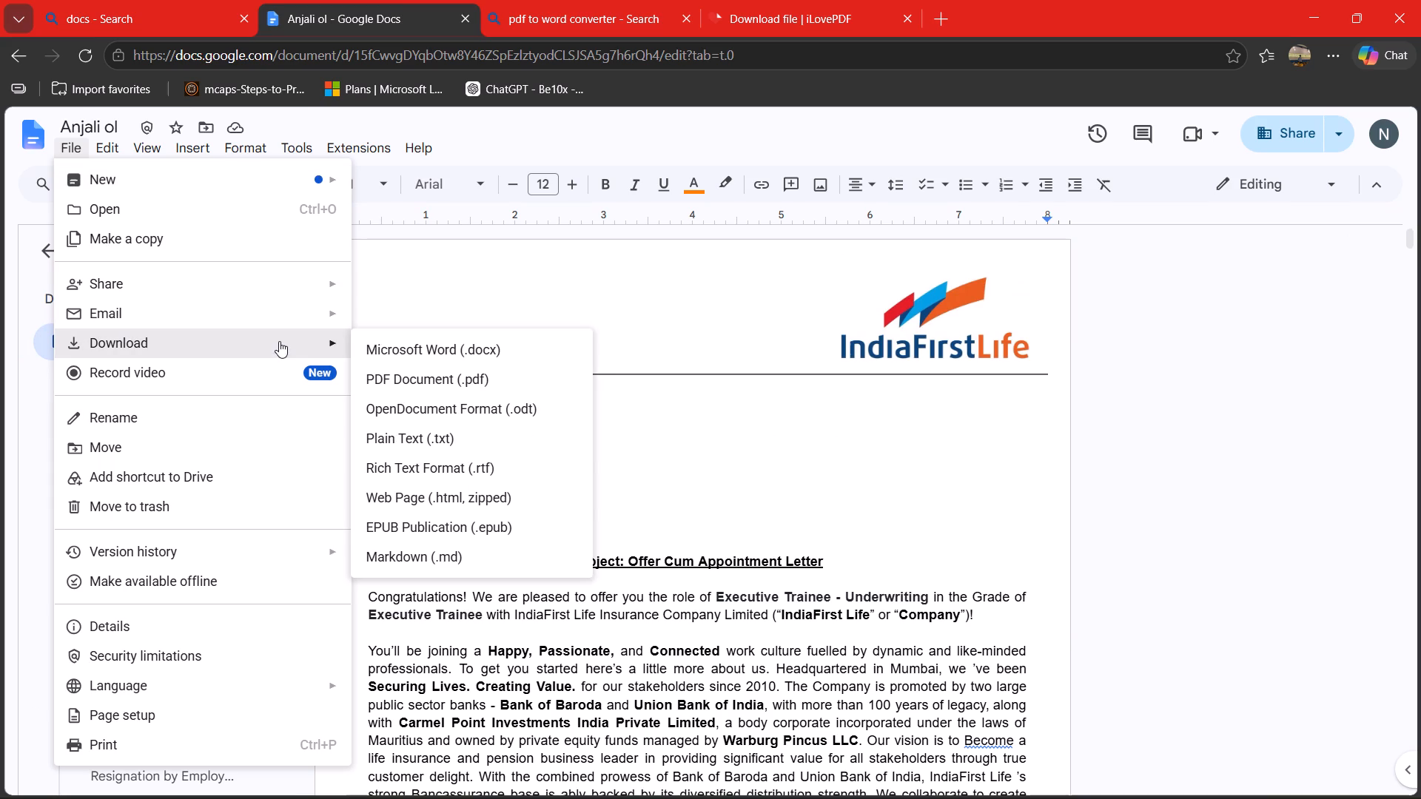
Download the "Anjali ol" offer letter as a PDF document.
{"action": "left_click", "coordinate": [410, 368]}
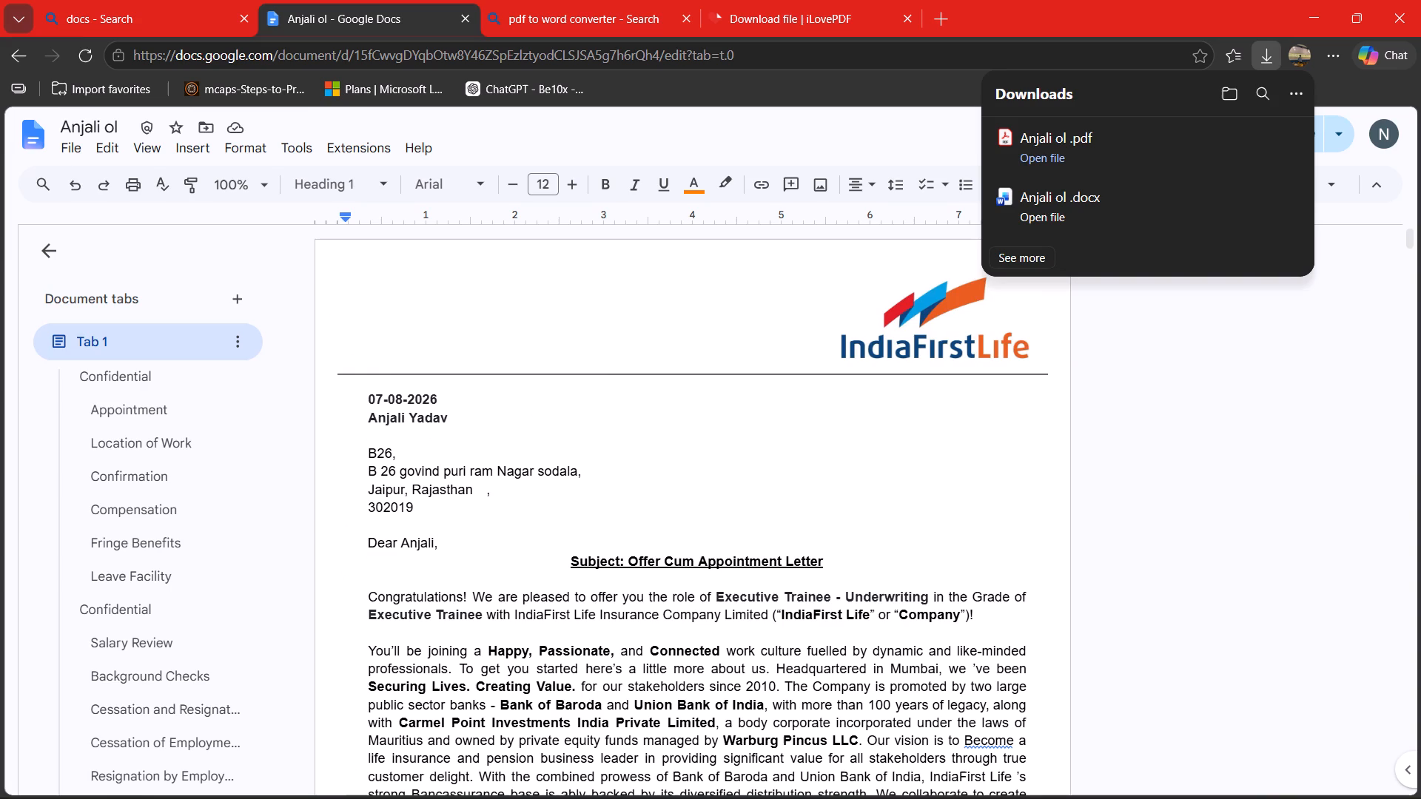
Open the downloaded "Anjali ol" PDF and look through its pages to check the exported offer letter.
{"action": "left_click", "coordinate": [1034, 152]}
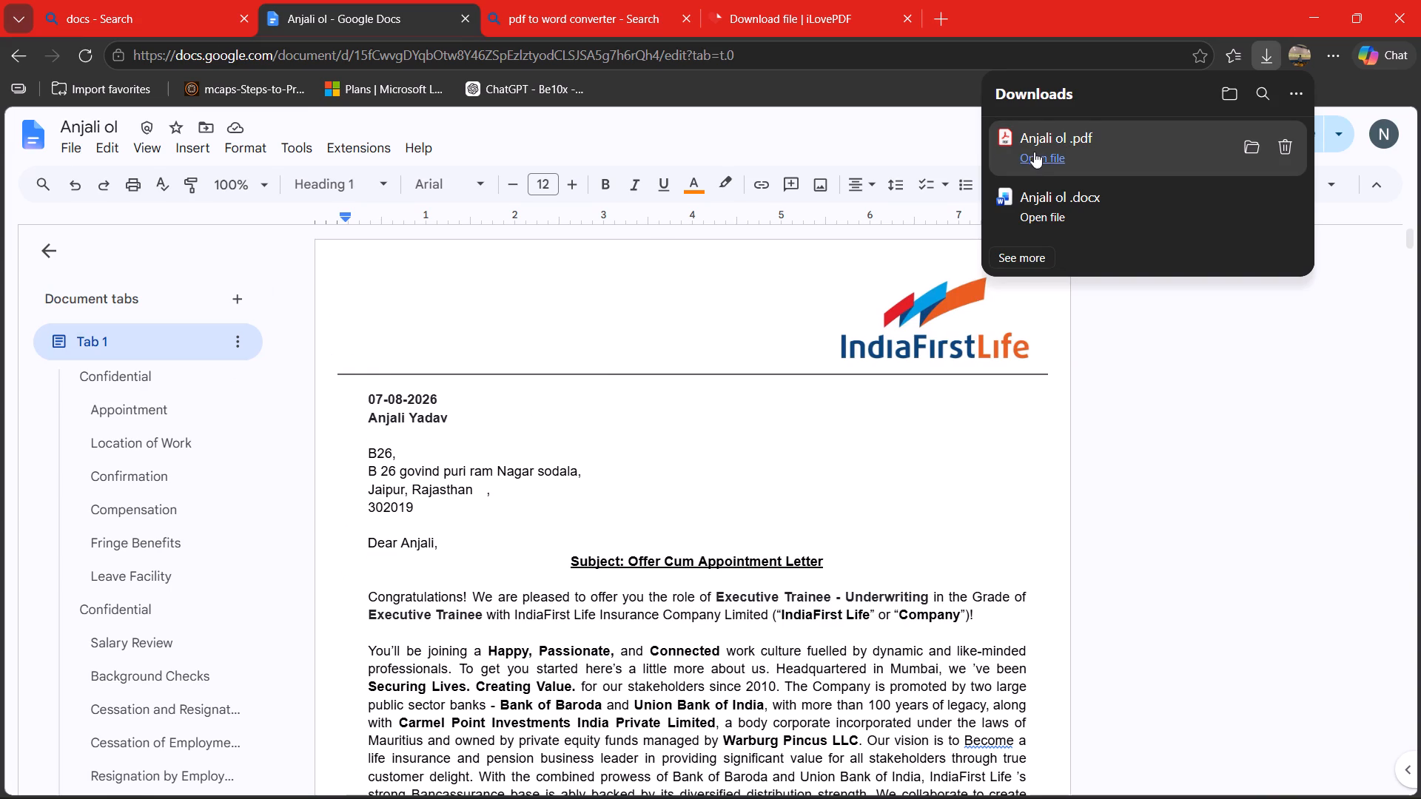
{"action": "scroll", "coordinate": [836, 329], "scroll_direction": "down", "scroll_amount": 12}
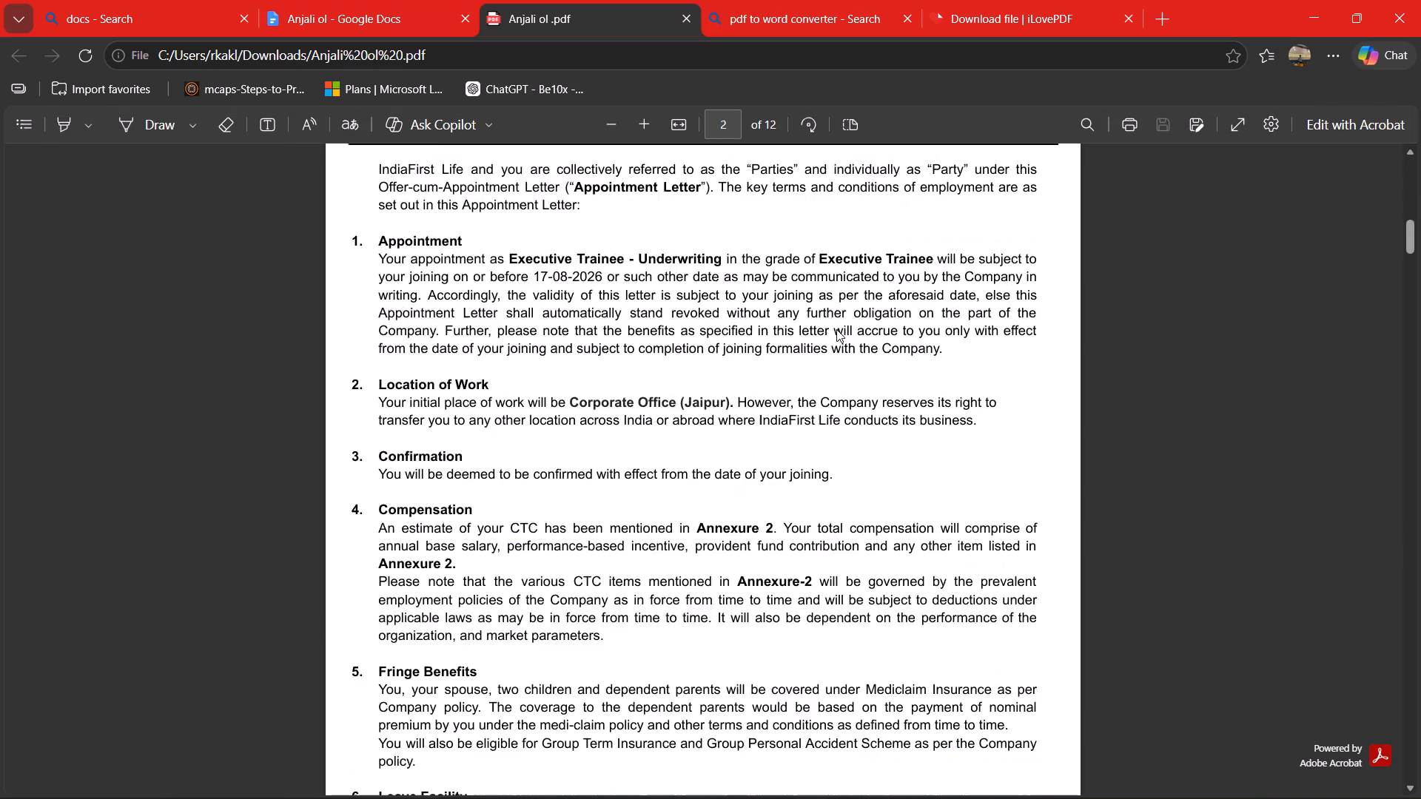
{"action": "scroll", "coordinate": [836, 329], "scroll_direction": "down", "scroll_amount": 11}
{"action": "scroll", "coordinate": [836, 329], "scroll_direction": "down", "scroll_amount": 10}
{"action": "scroll", "coordinate": [836, 329], "scroll_direction": "down", "scroll_amount": 20}
{"action": "scroll", "coordinate": [836, 329], "scroll_direction": "down", "scroll_amount": 6}
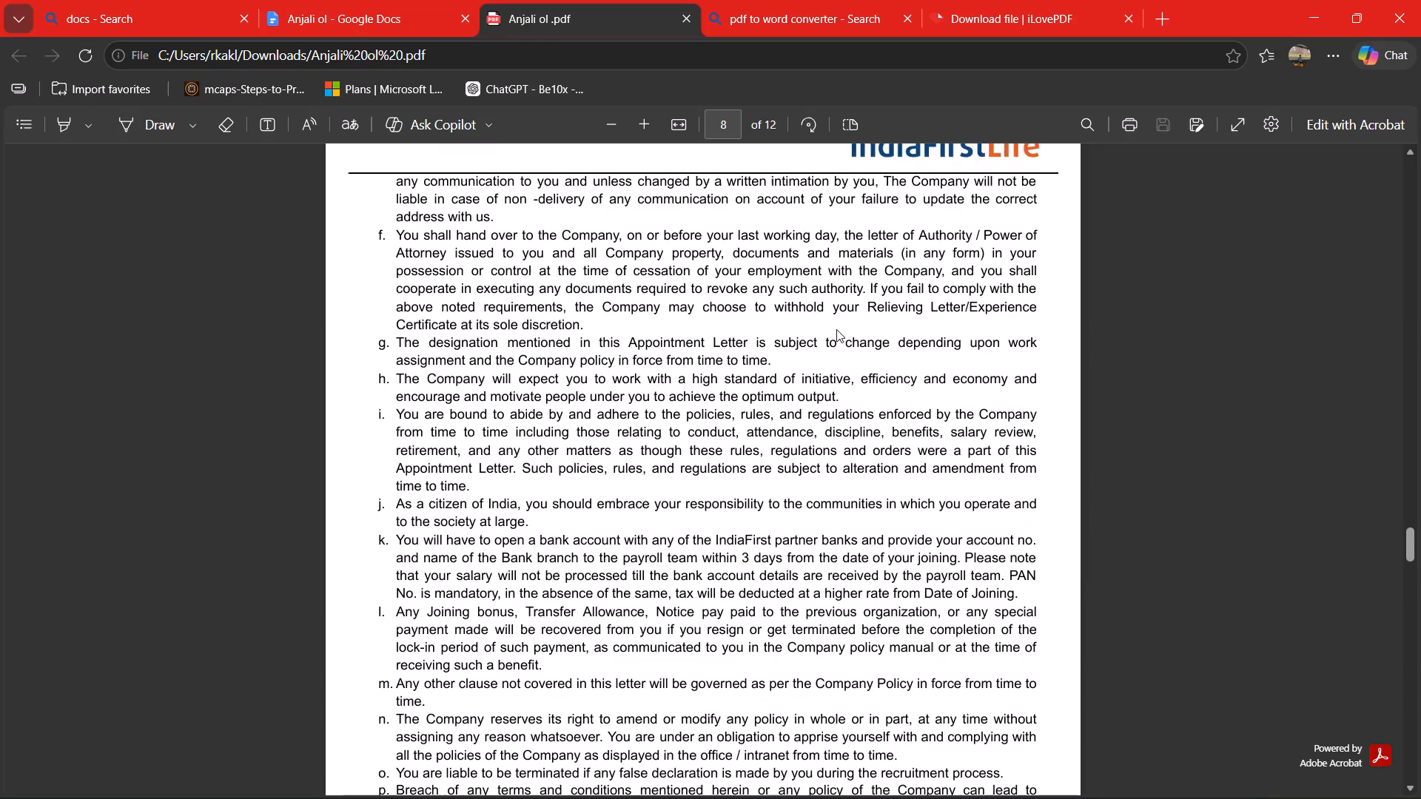
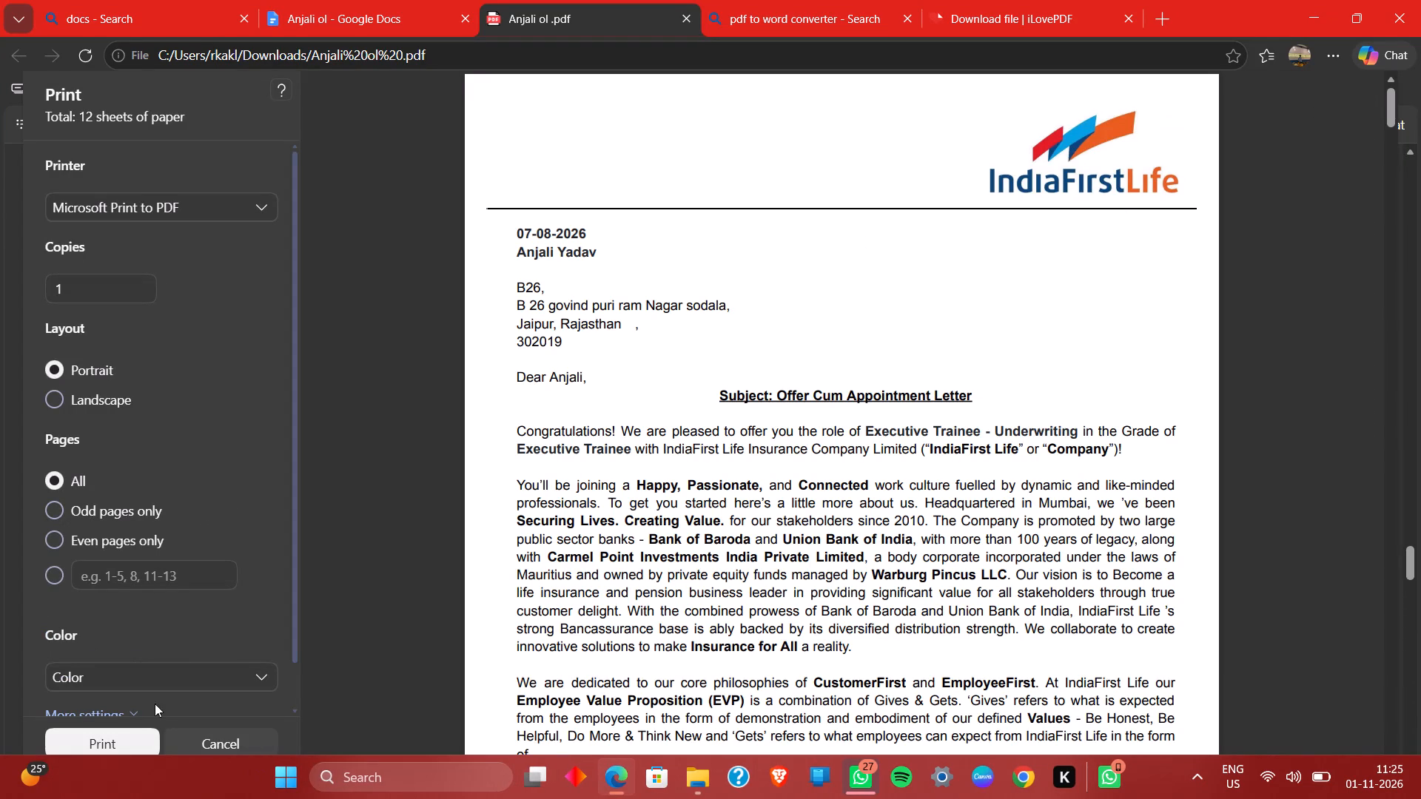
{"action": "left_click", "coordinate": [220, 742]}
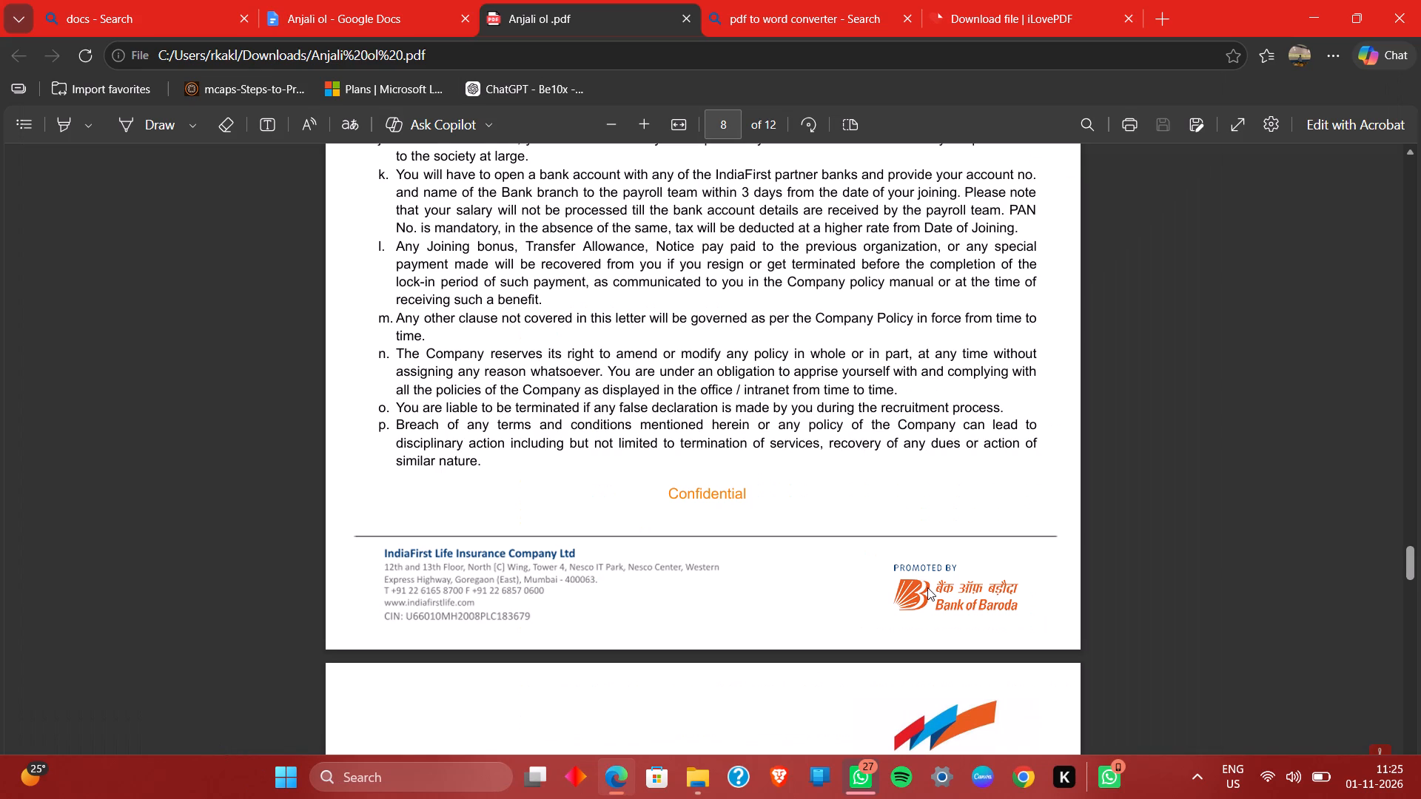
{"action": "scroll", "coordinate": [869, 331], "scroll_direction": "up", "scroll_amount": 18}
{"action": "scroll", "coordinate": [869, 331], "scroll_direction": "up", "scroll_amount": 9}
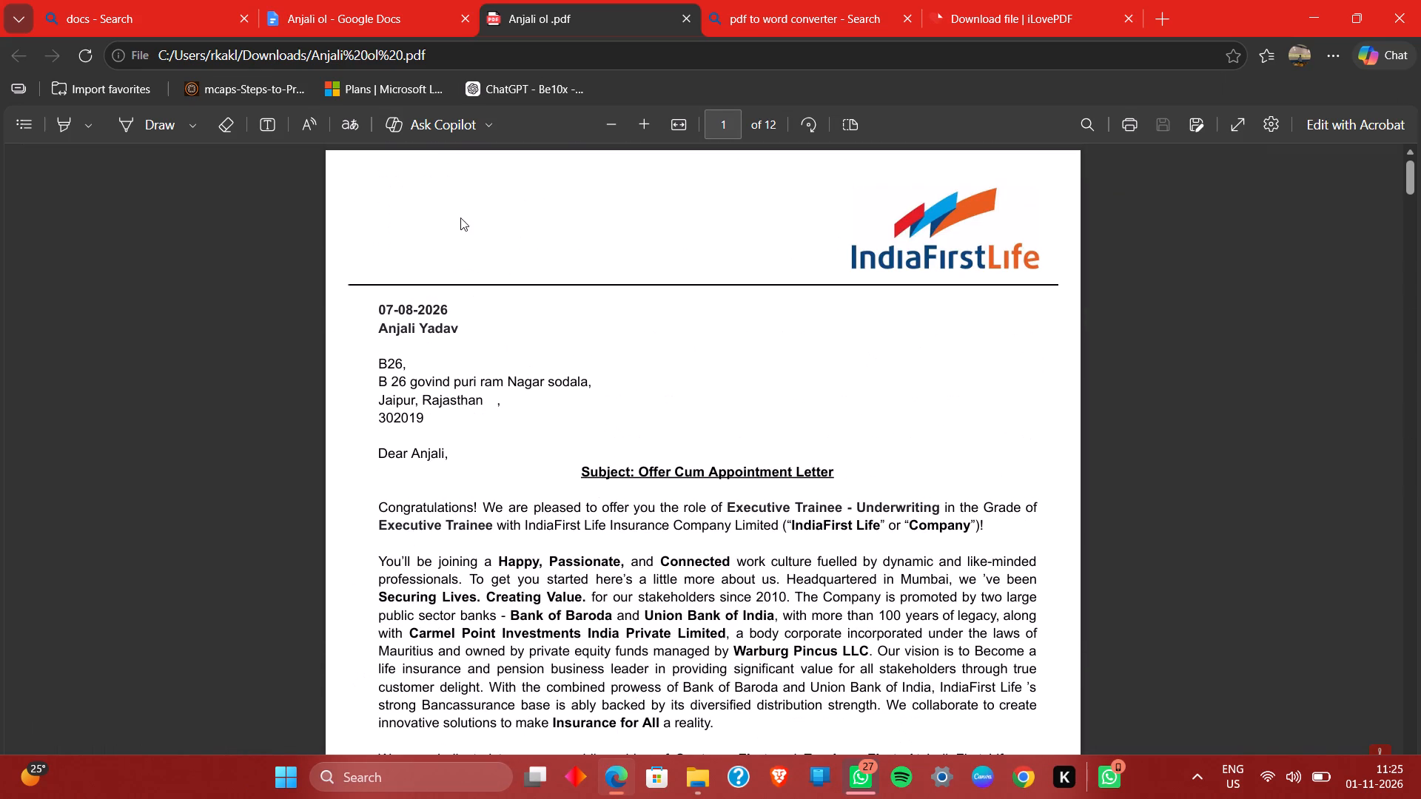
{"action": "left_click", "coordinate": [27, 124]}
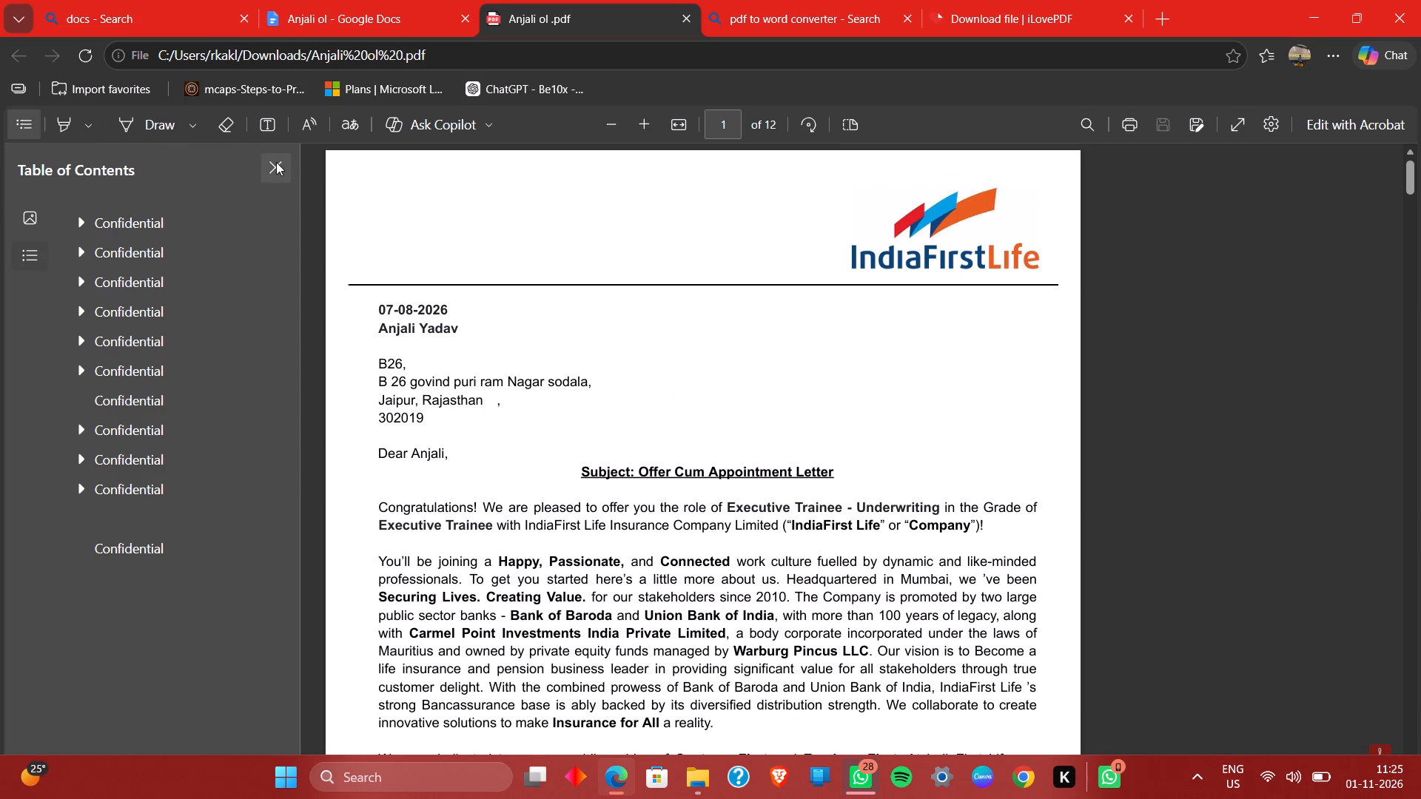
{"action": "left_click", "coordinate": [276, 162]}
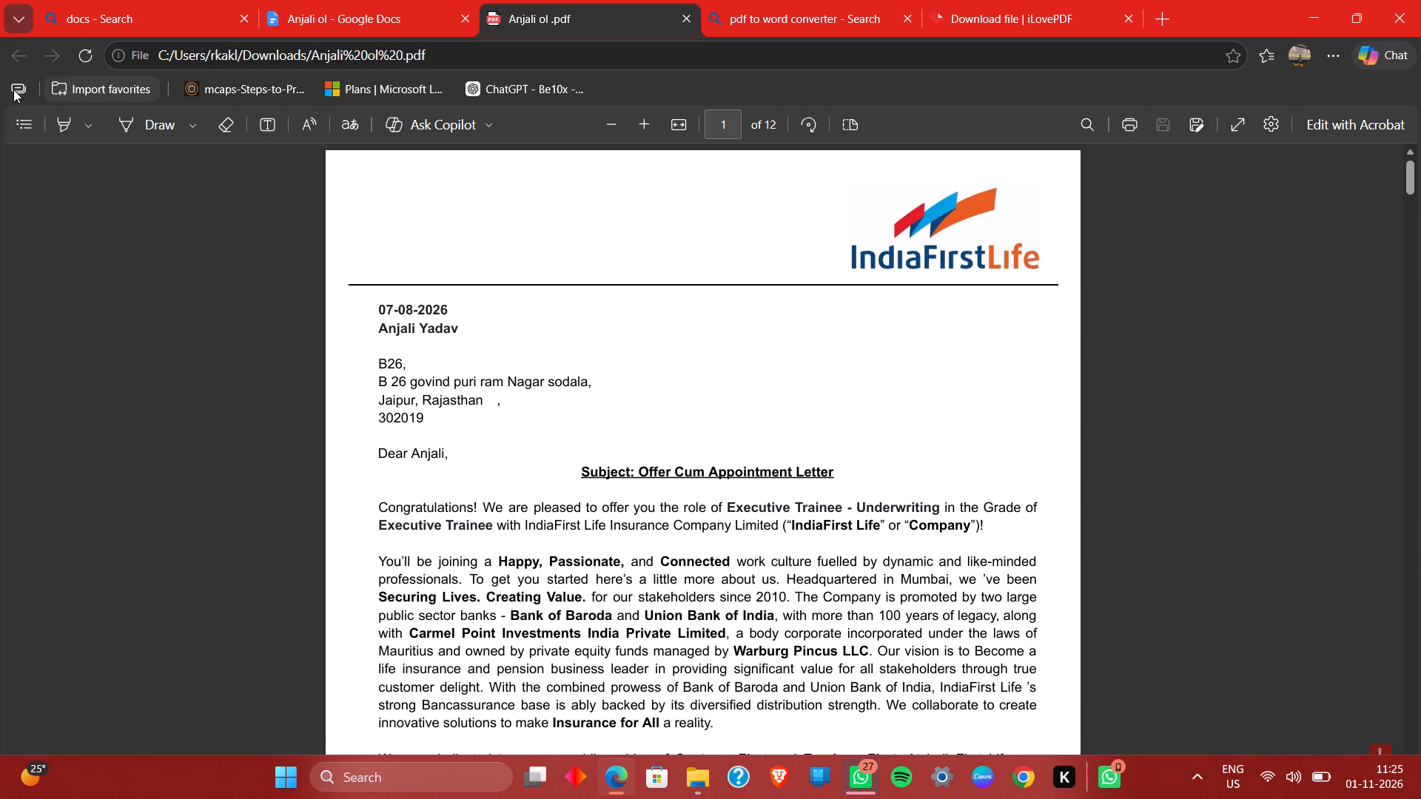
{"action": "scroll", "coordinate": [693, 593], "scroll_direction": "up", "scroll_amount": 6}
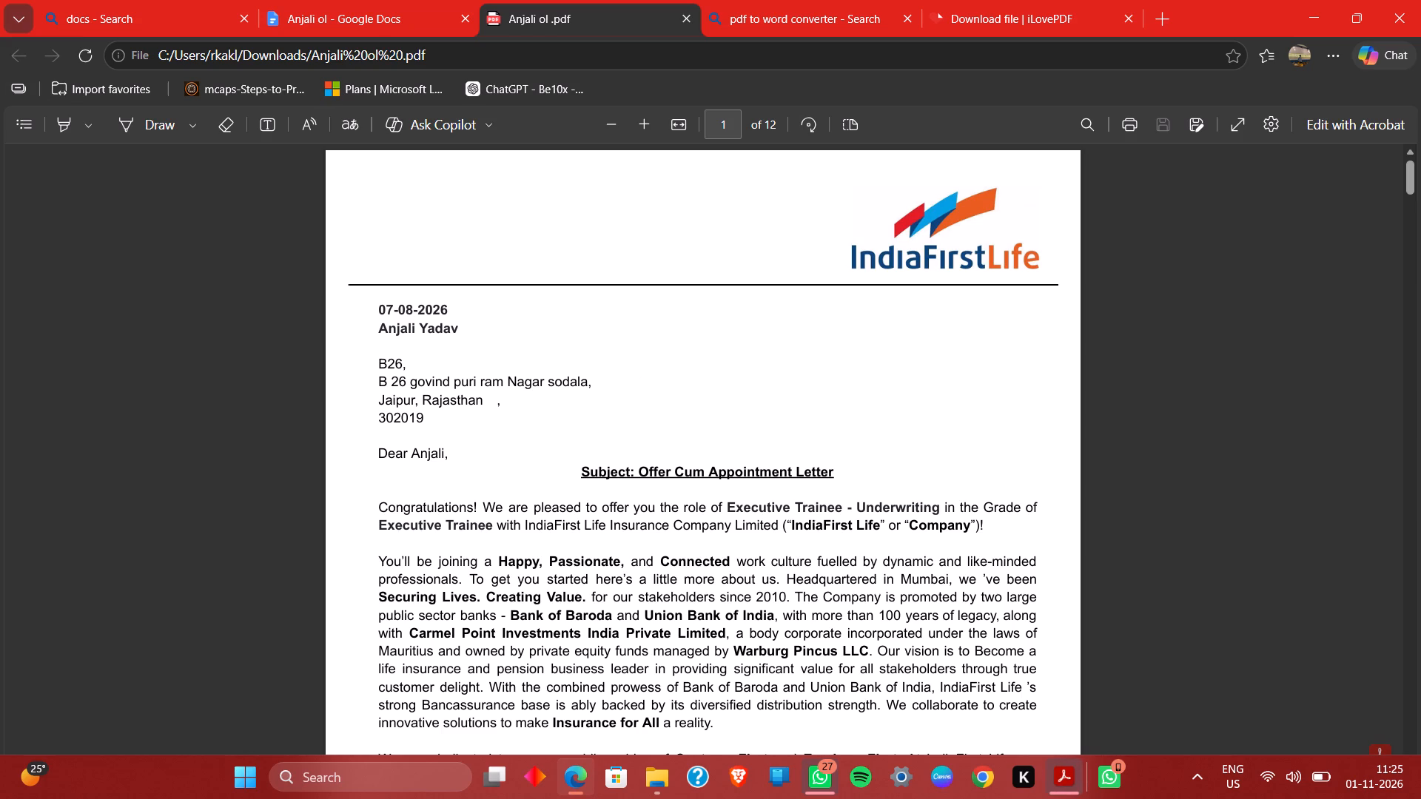
Print all pages of the offer letter with Microsoft Print to PDF, saving it in Downloads as "anjali ol final".
{"action": "left_click", "coordinate": [1121, 131]}
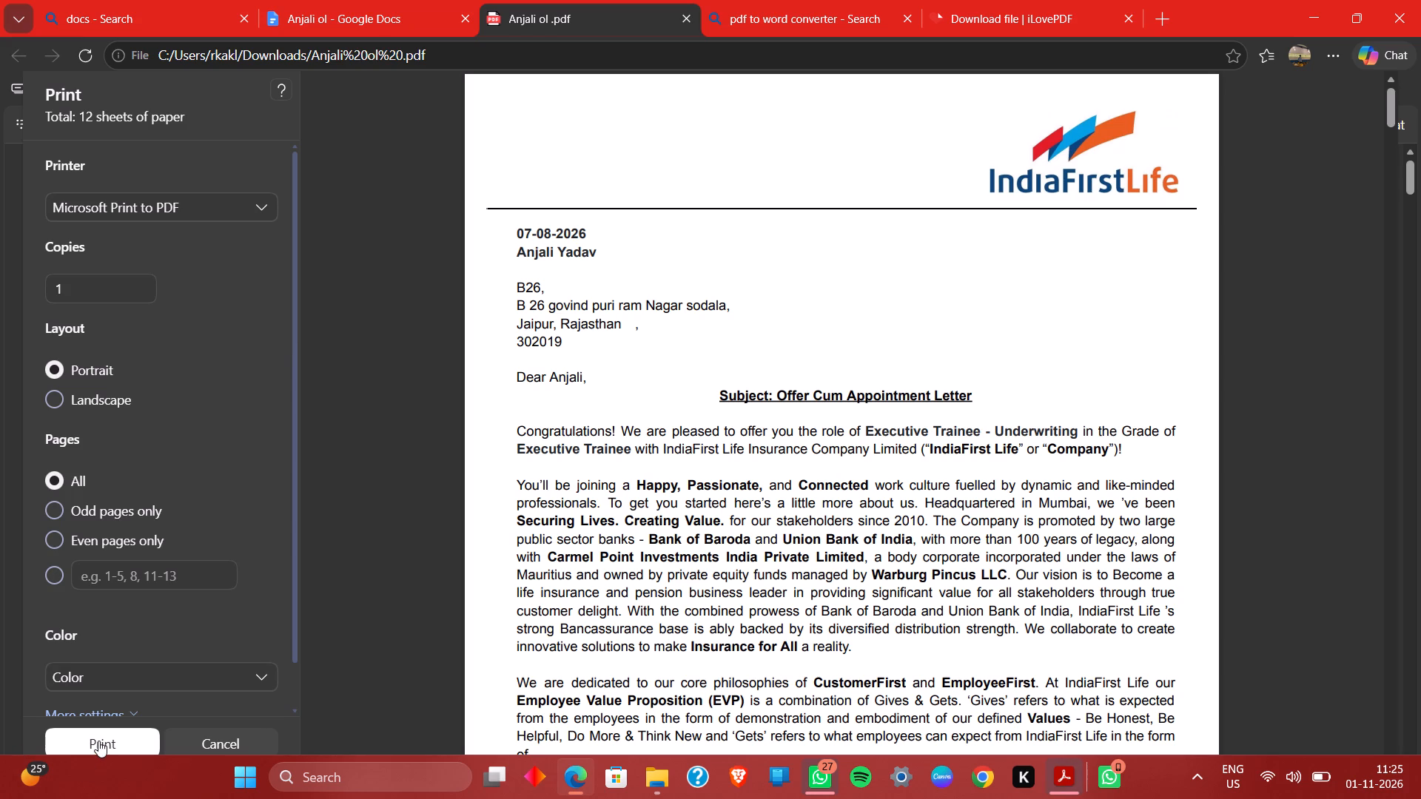
{"action": "left_click", "coordinate": [98, 741]}
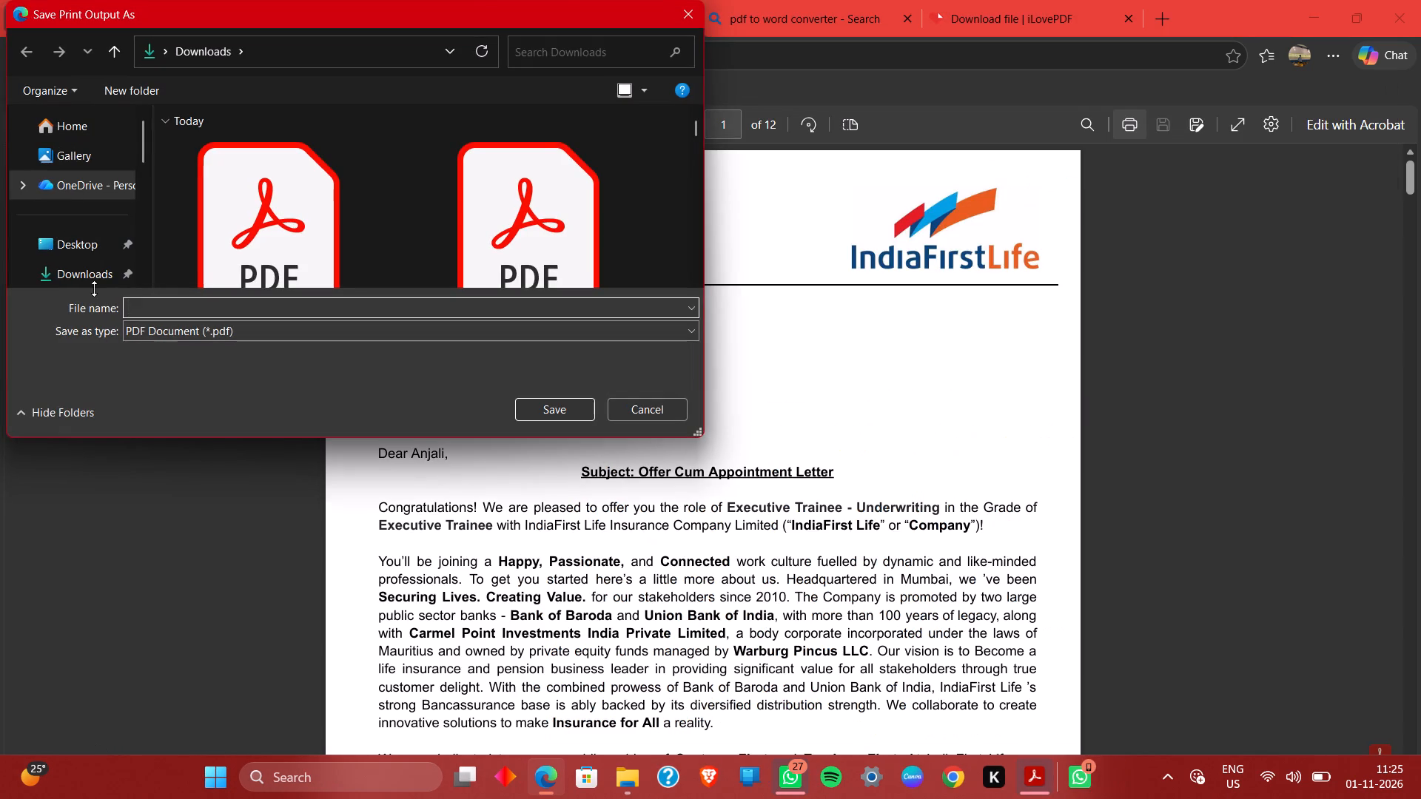
{"action": "left_click", "coordinate": [90, 282]}
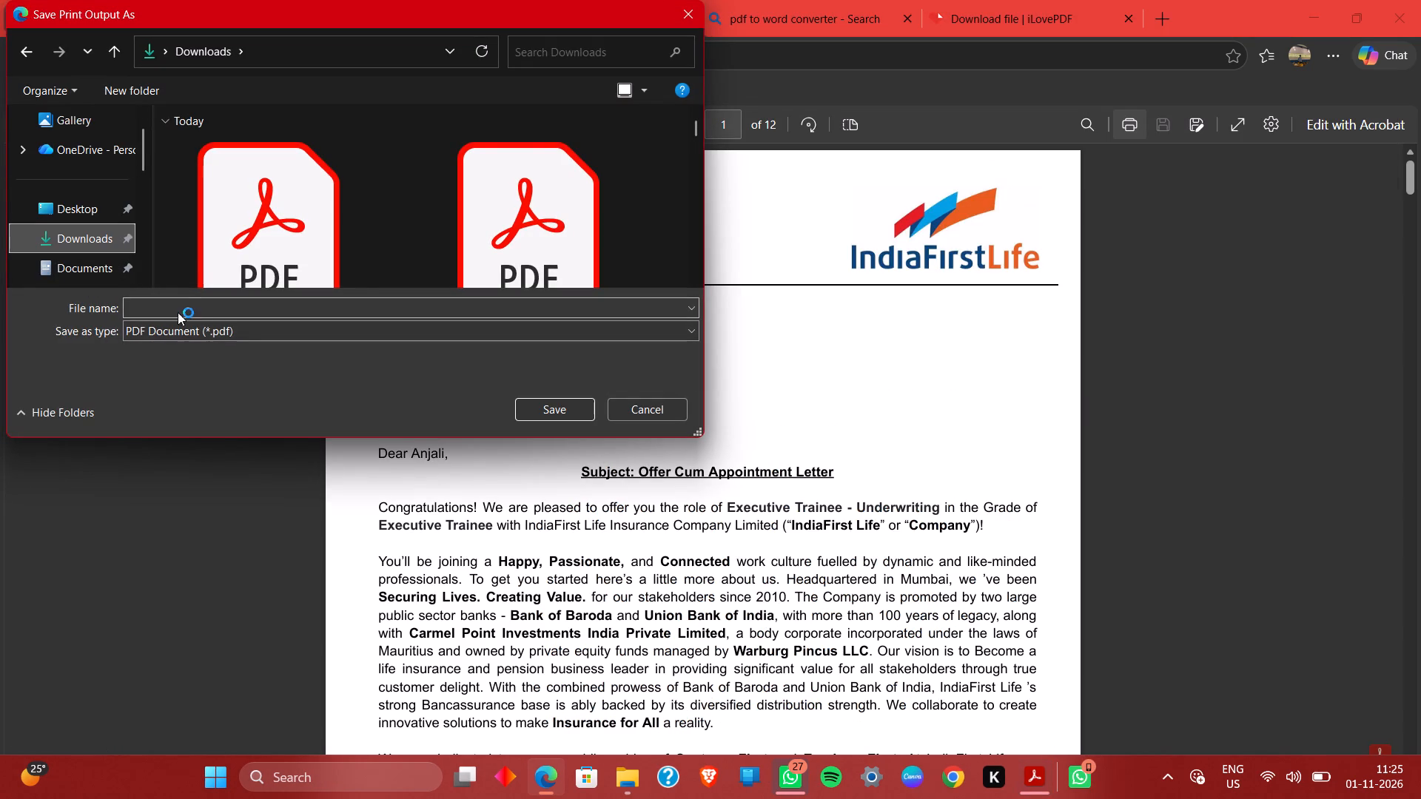
{"action": "scroll", "coordinate": [283, 247], "scroll_direction": "up", "scroll_amount": 5}
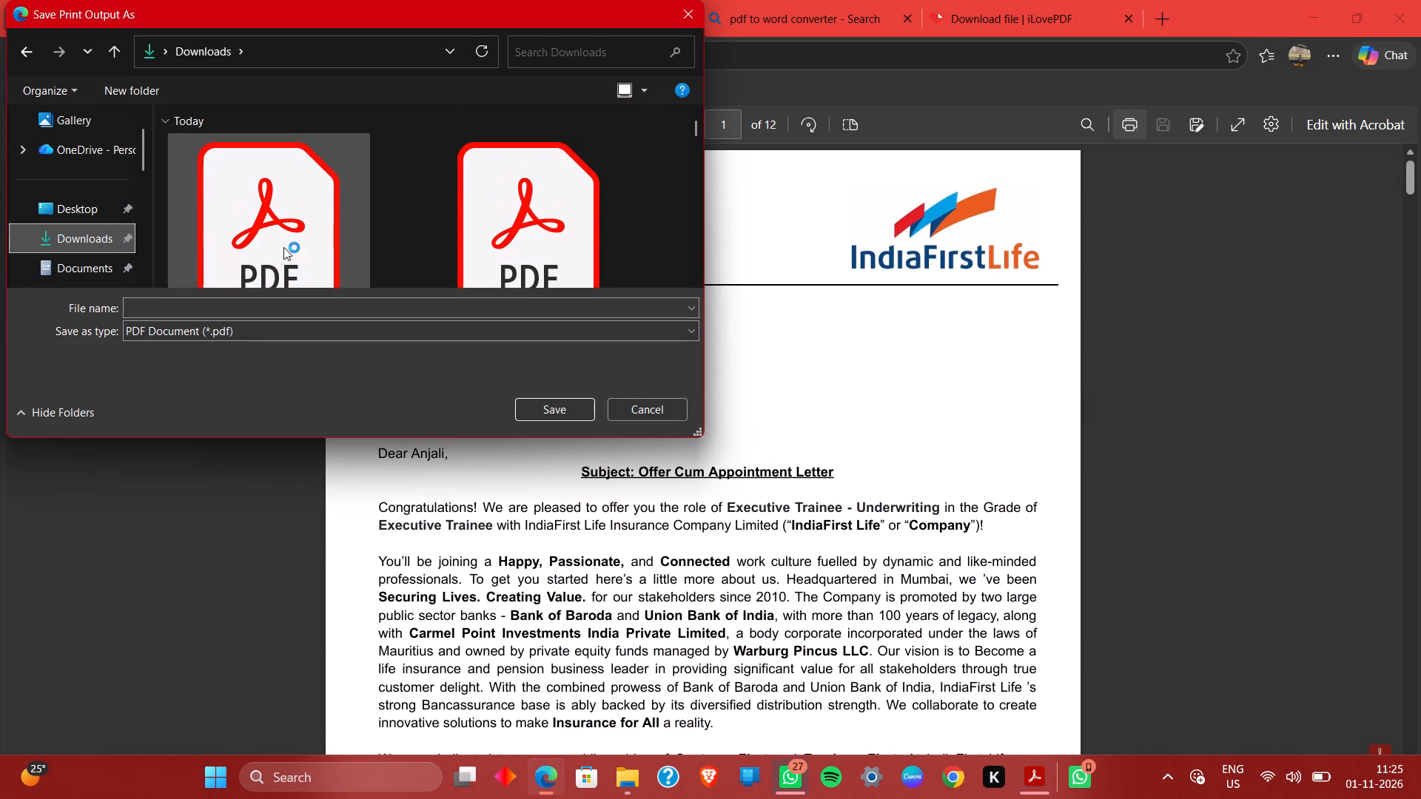
{"action": "left_click", "coordinate": [253, 309]}
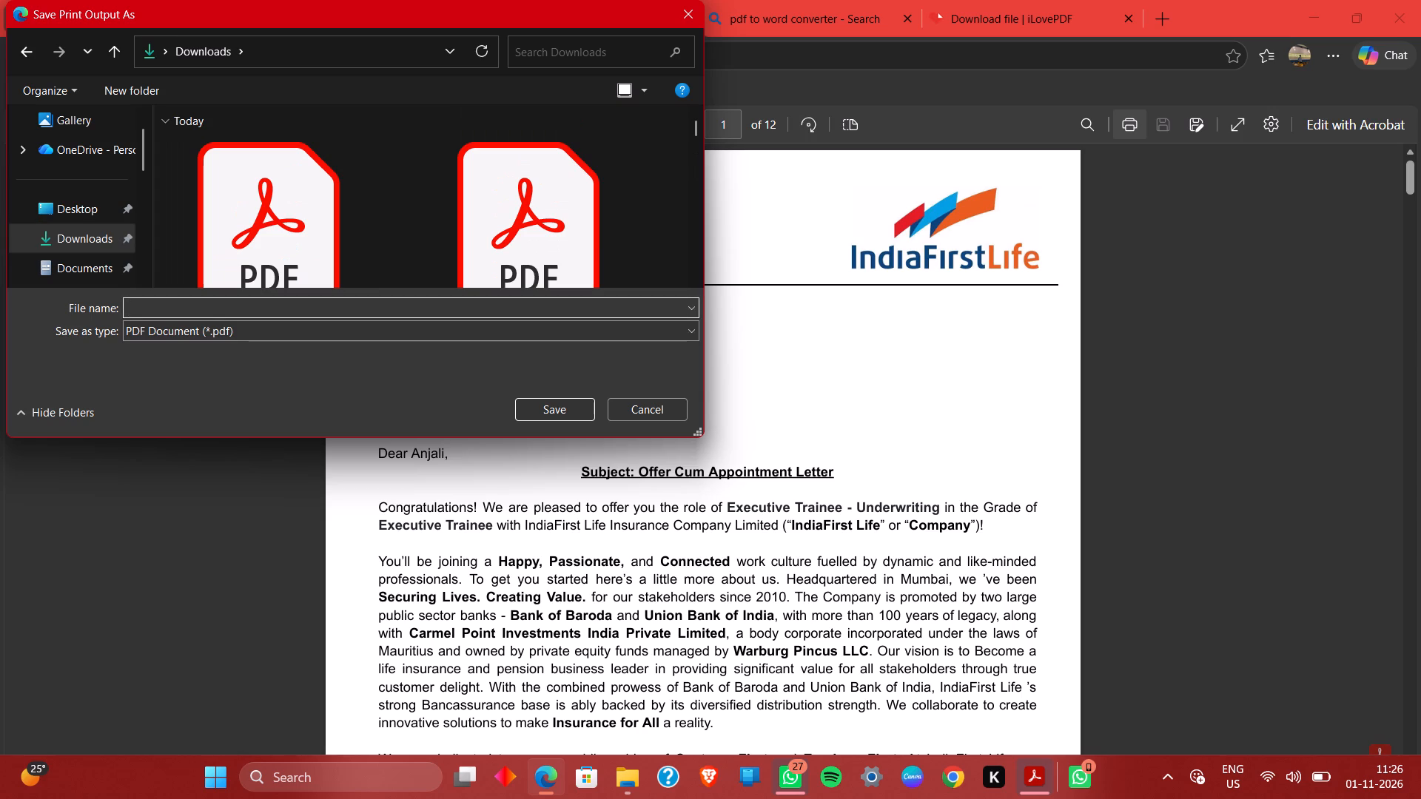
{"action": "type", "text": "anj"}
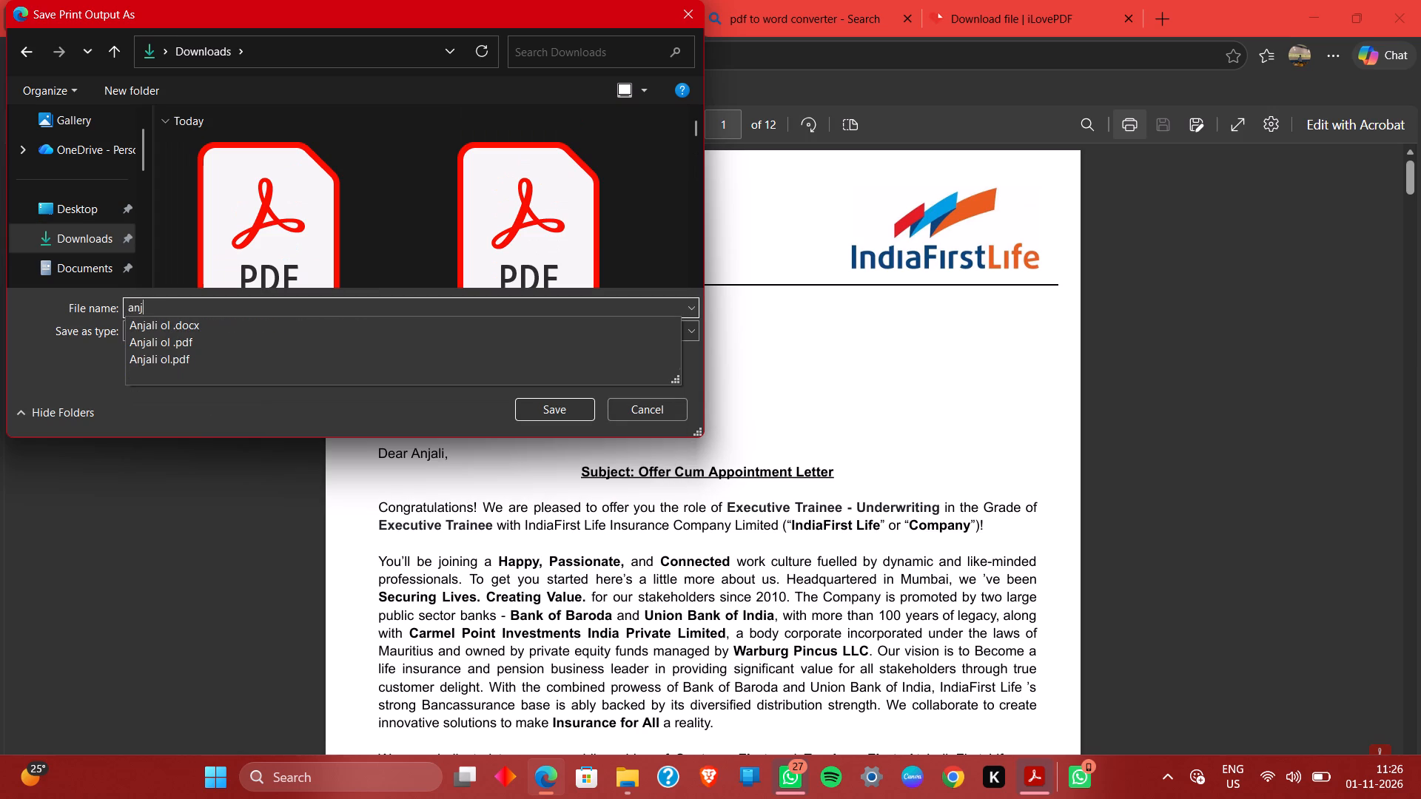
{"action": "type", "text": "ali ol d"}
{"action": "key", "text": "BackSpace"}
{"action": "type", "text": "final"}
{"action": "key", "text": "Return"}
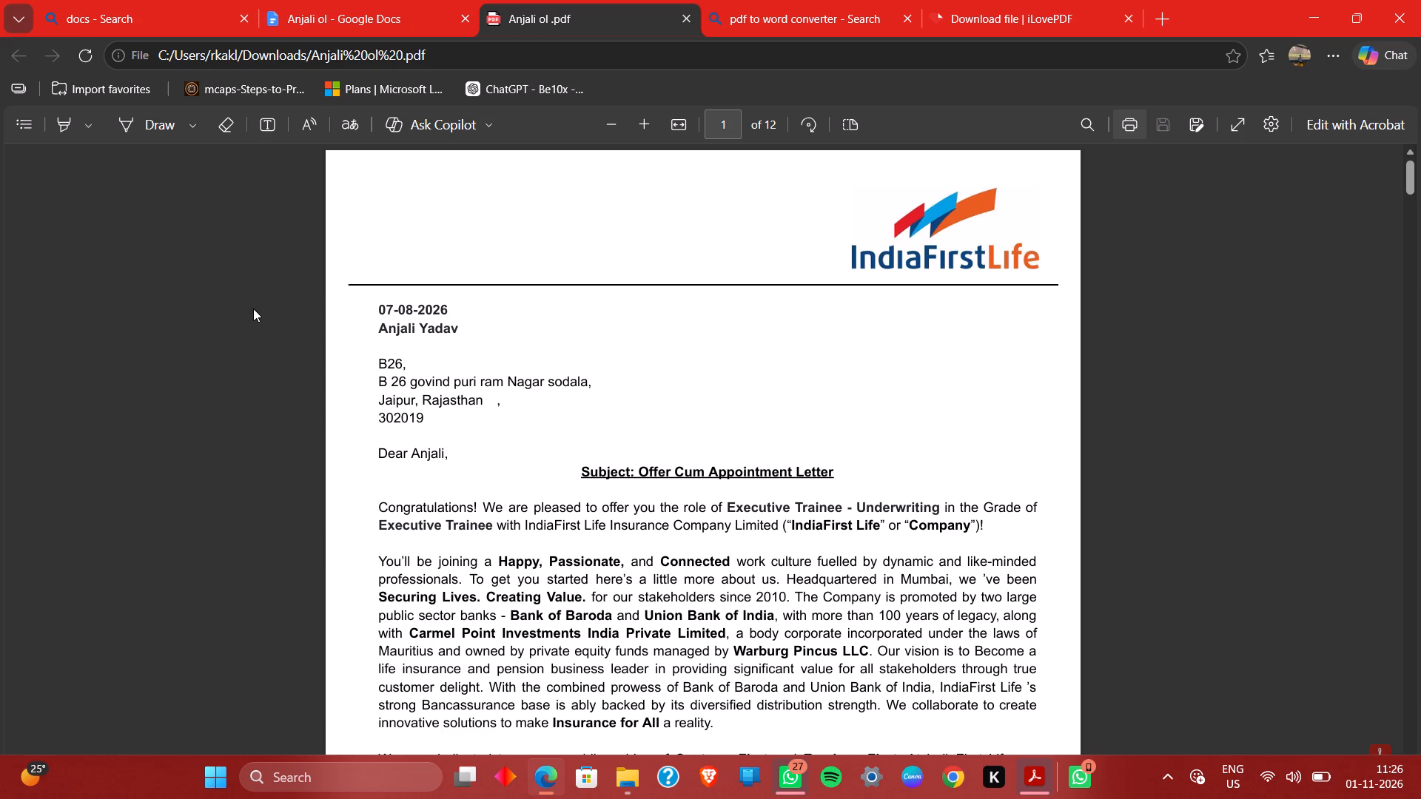
Check the browser's recent downloads for the saved PDF and return to the "Anjali ol" document in Google Docs.
{"action": "key", "text": "ctrl+j"}
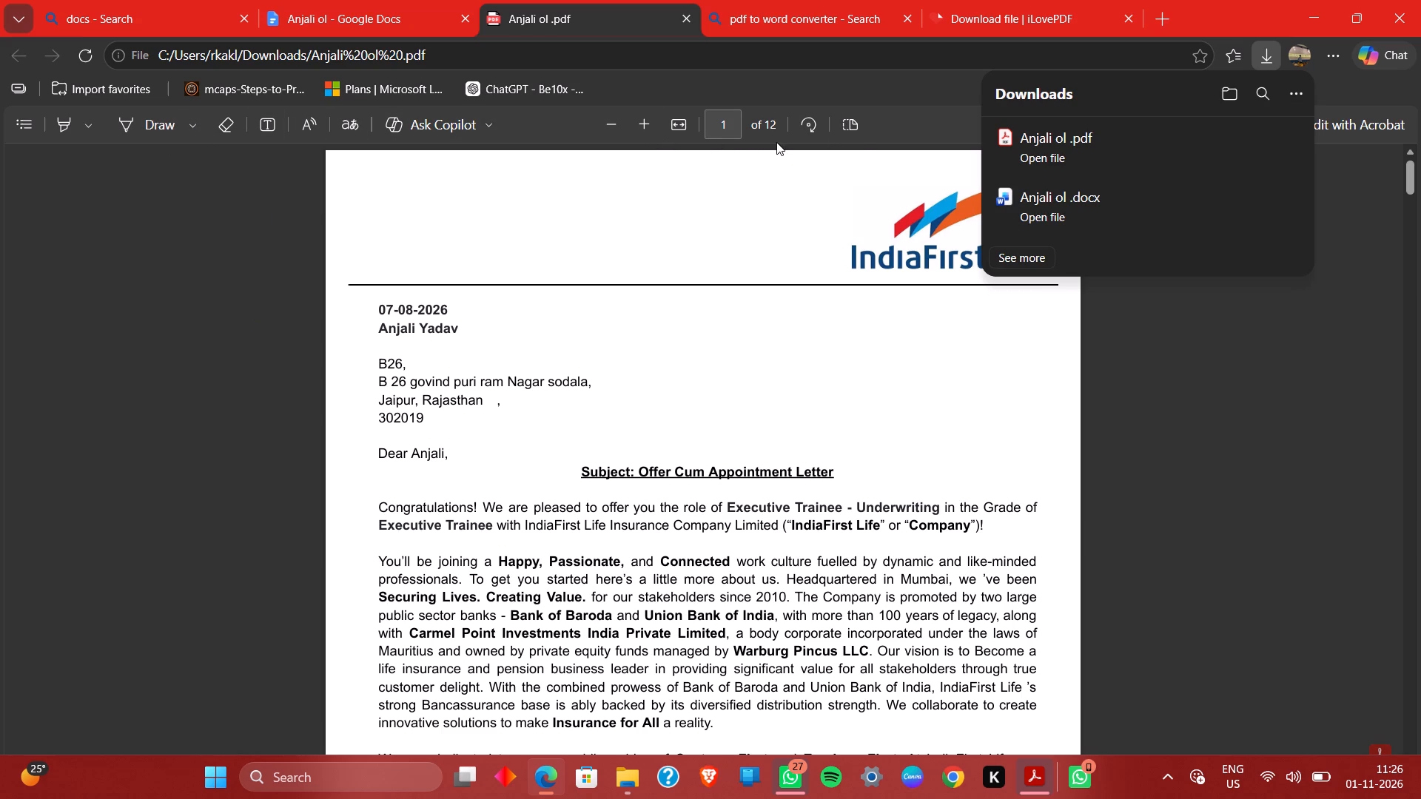
{"action": "left_click", "coordinate": [845, 364]}
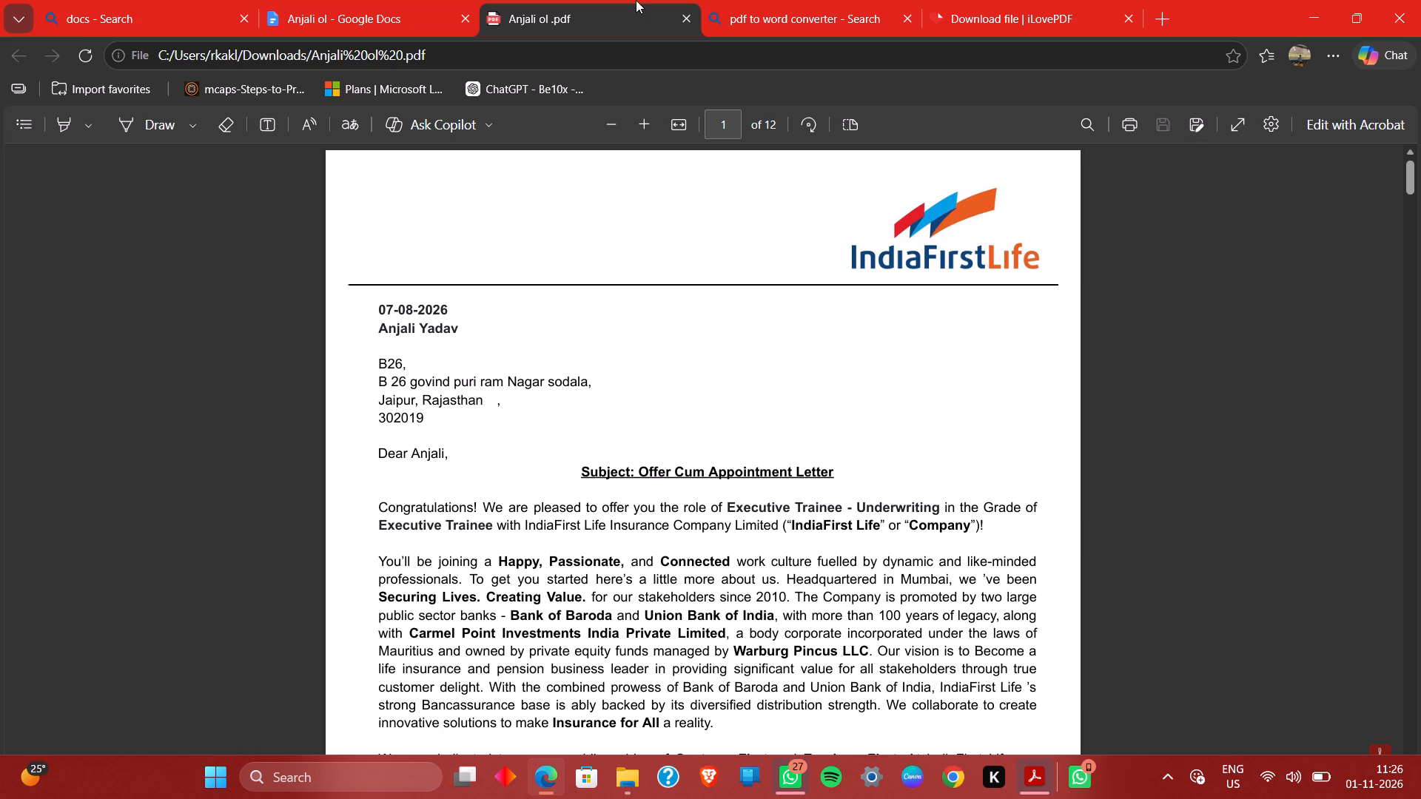
{"action": "left_click", "coordinate": [374, 0]}
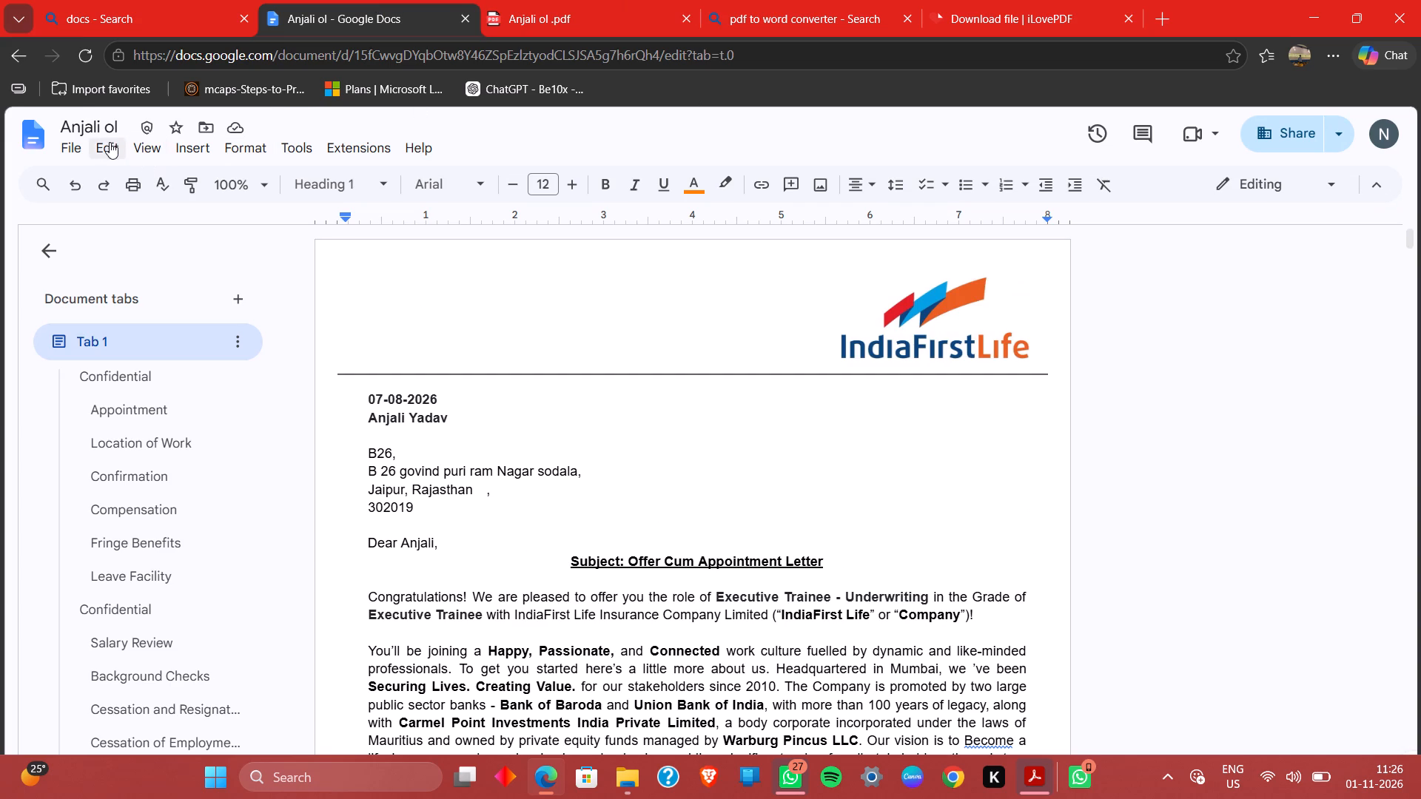
{"action": "left_click", "coordinate": [77, 144]}
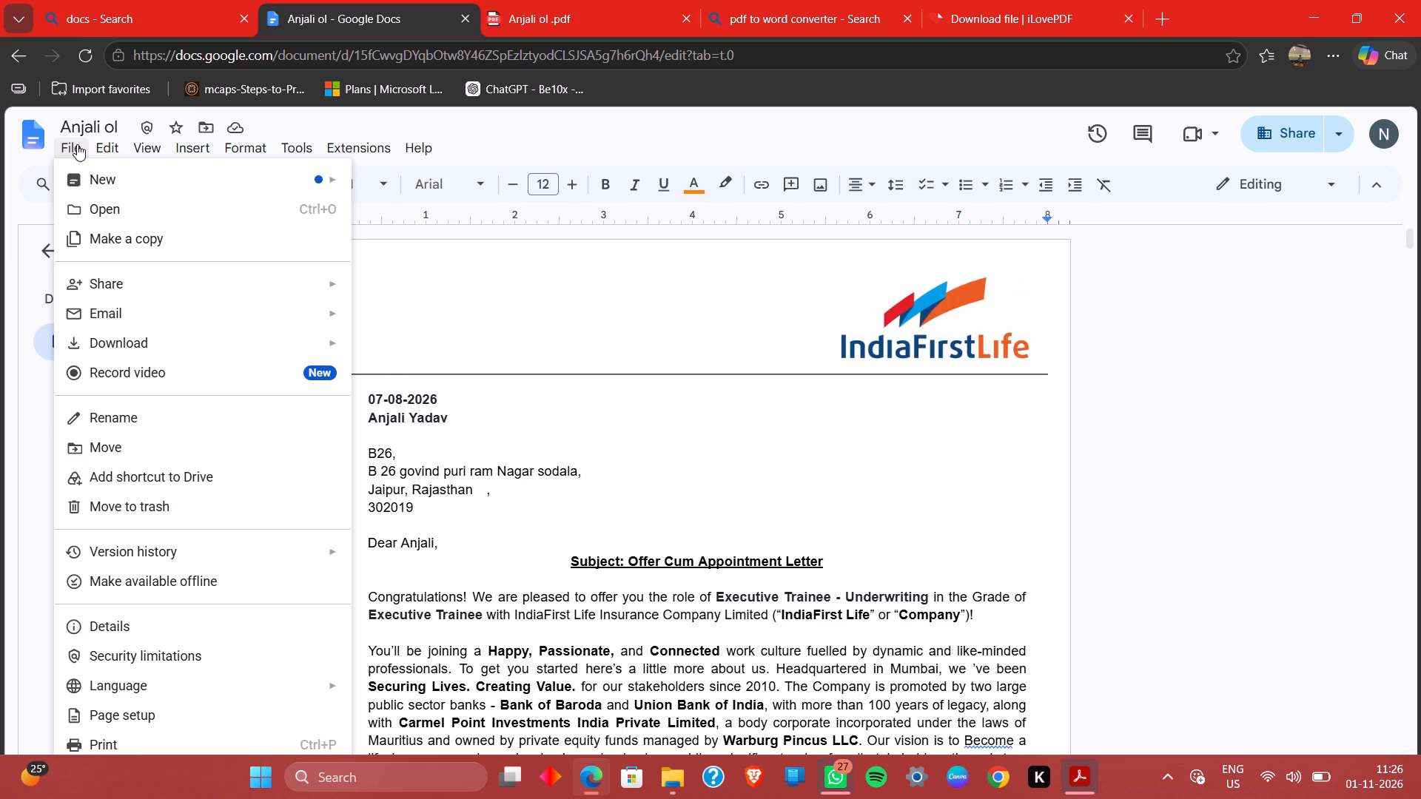
Switch to Acrobat and review the open "Anjali ol" PDF from its first page through the last page.
{"action": "left_click", "coordinate": [1081, 779]}
{"action": "scroll", "coordinate": [1061, 496], "scroll_direction": "down", "scroll_amount": 5}
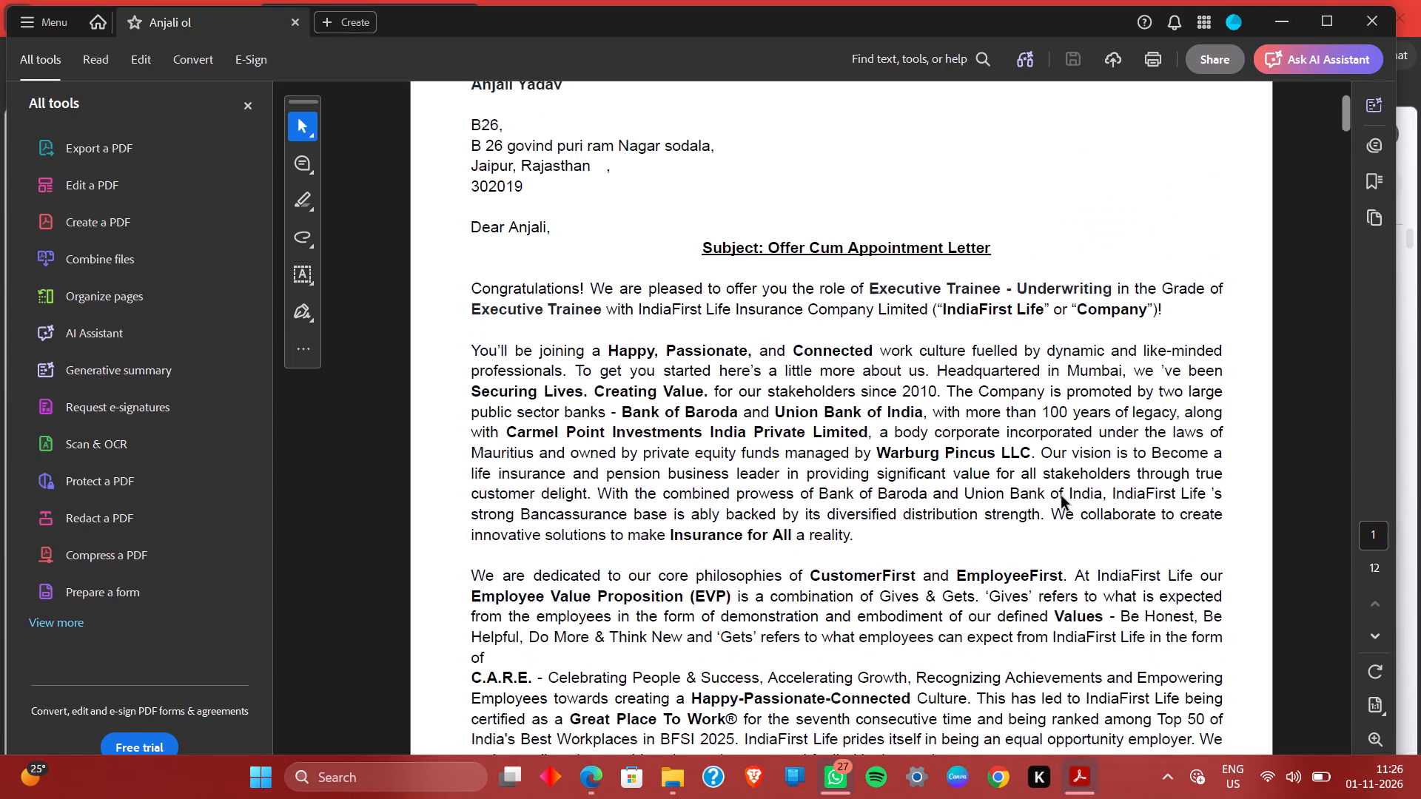
{"action": "scroll", "coordinate": [1061, 496], "scroll_direction": "down", "scroll_amount": 3}
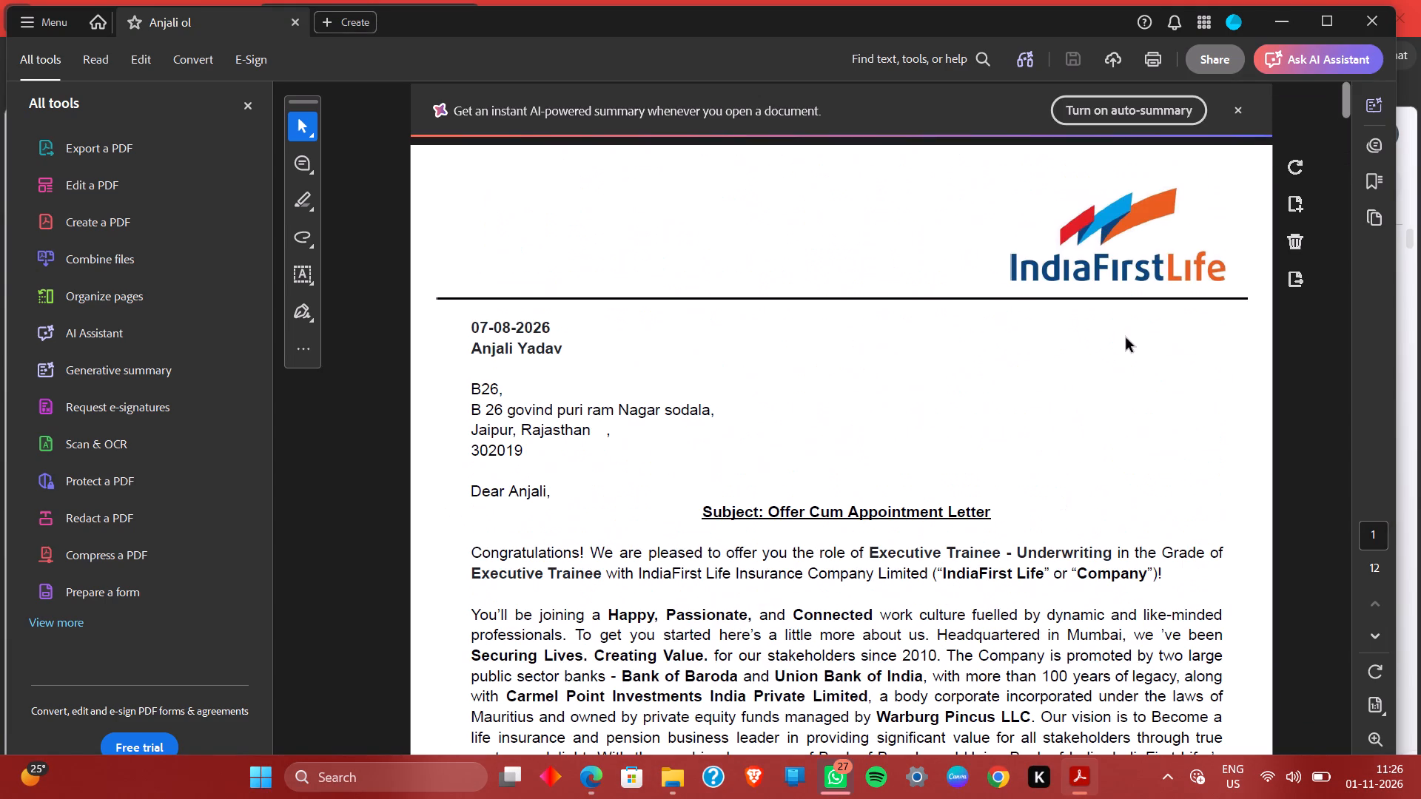
{"action": "scroll", "coordinate": [942, 402], "scroll_direction": "down", "scroll_amount": 17}
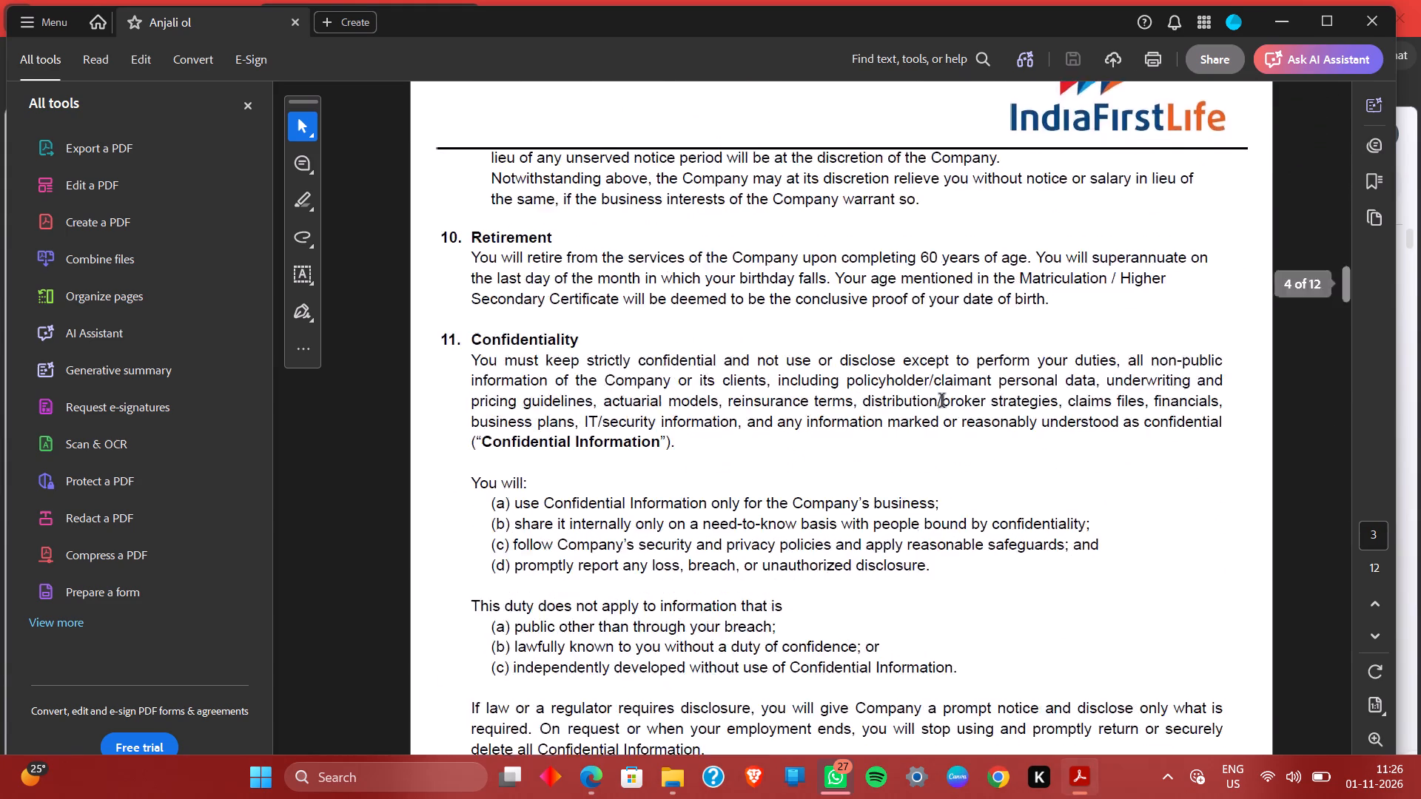
{"action": "scroll", "coordinate": [942, 402], "scroll_direction": "down", "scroll_amount": 15}
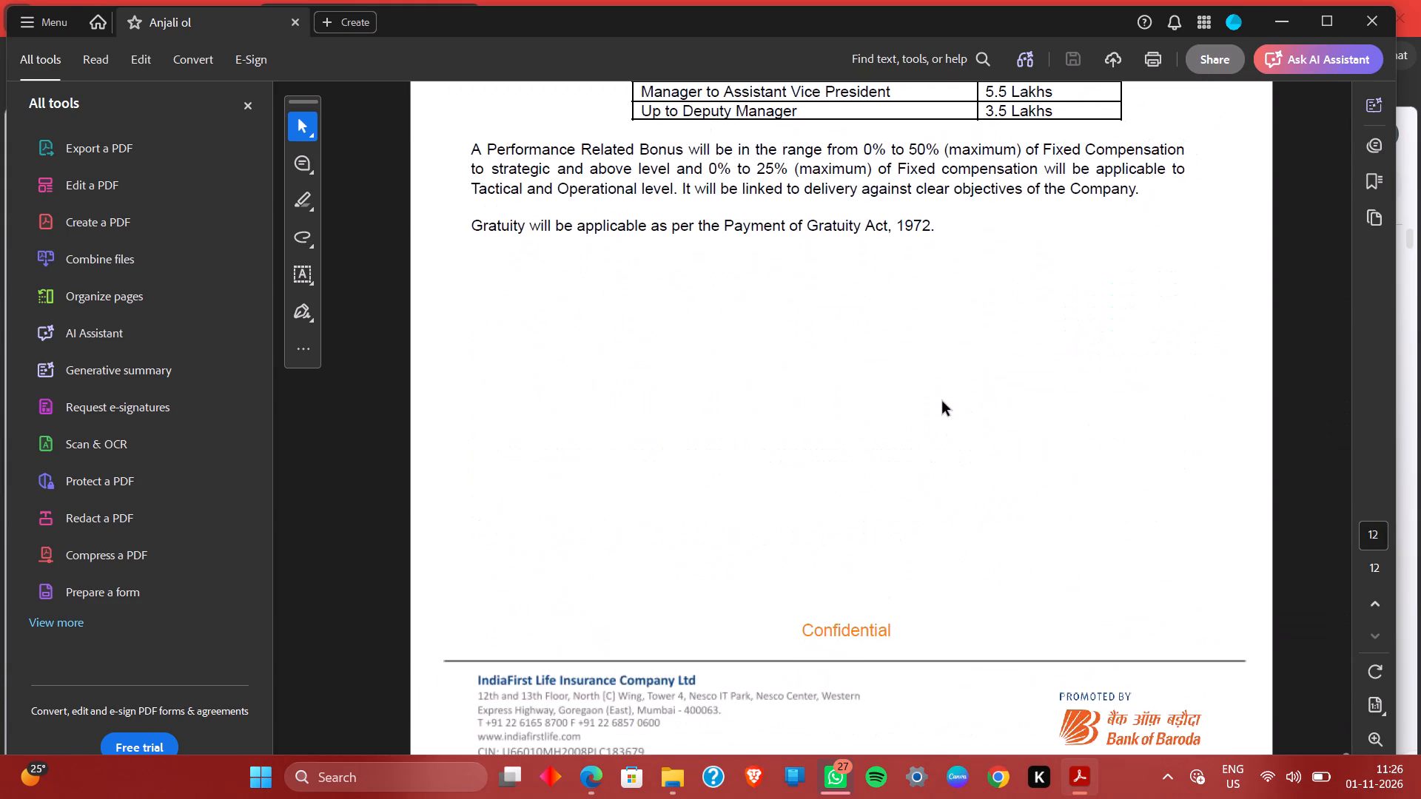
{"action": "scroll", "coordinate": [942, 402], "scroll_direction": "down", "scroll_amount": 1}
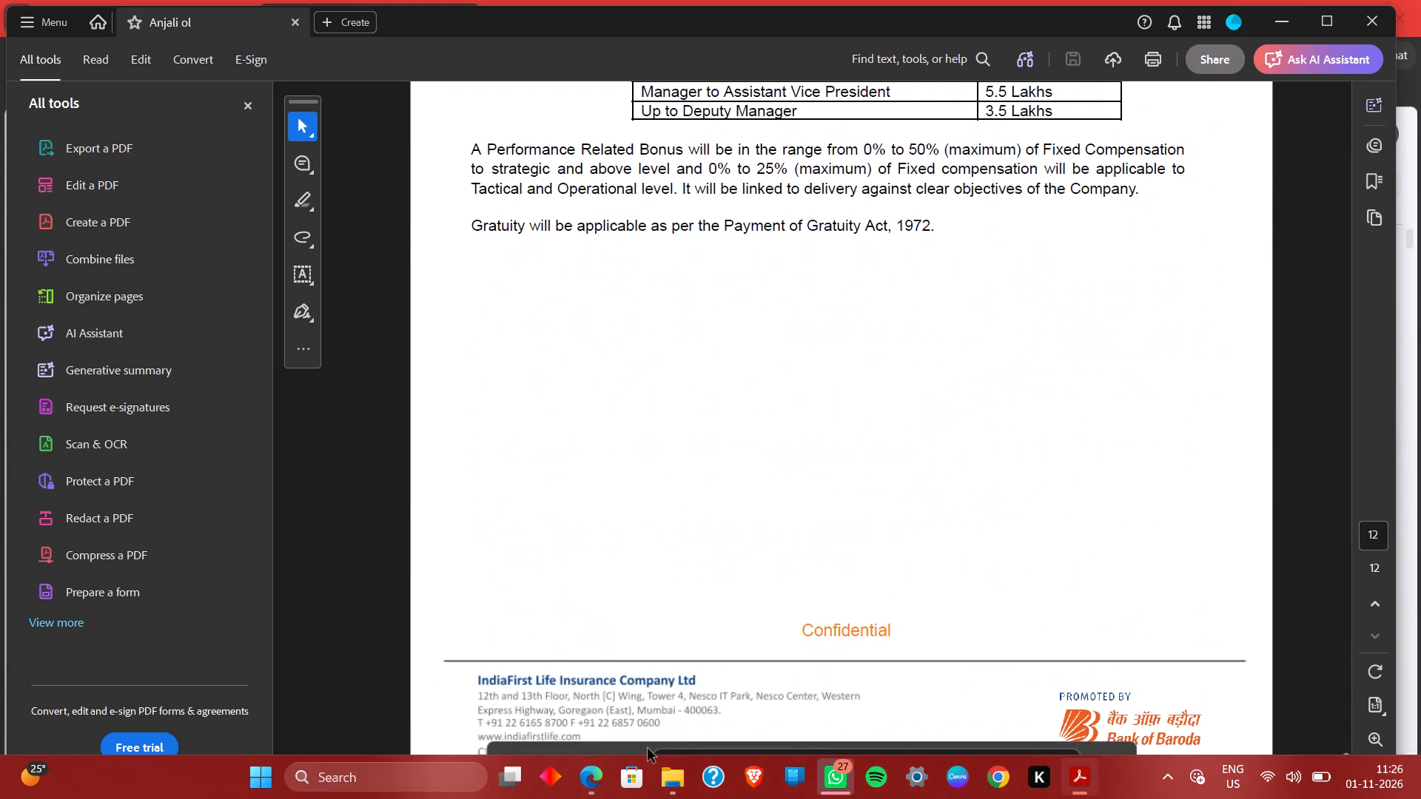
Try to open the "anjali ol final" PDF from the Downloads folder in File Explorer.
{"action": "left_click", "coordinate": [647, 783]}
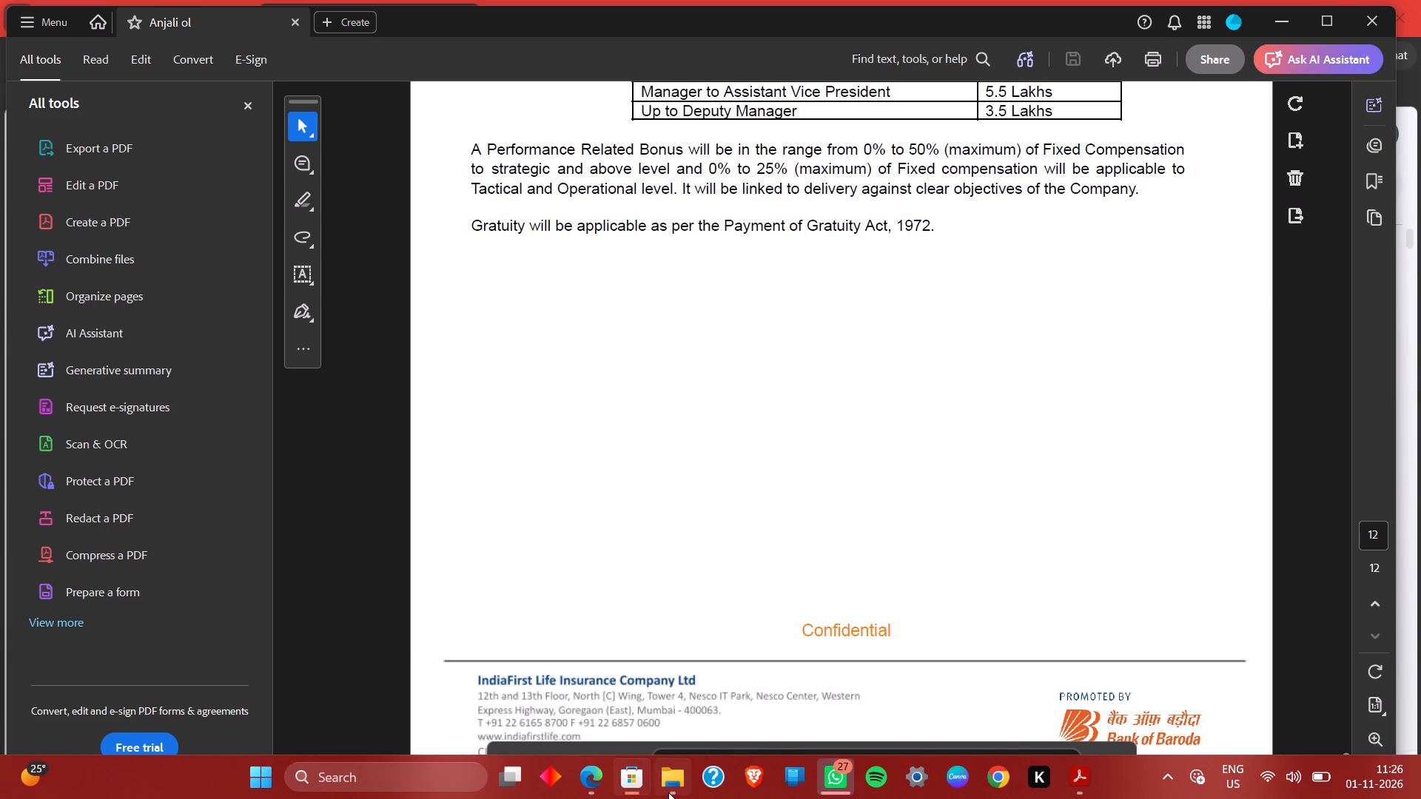
{"action": "left_click", "coordinate": [668, 792]}
{"action": "left_click", "coordinate": [1420, 0]}
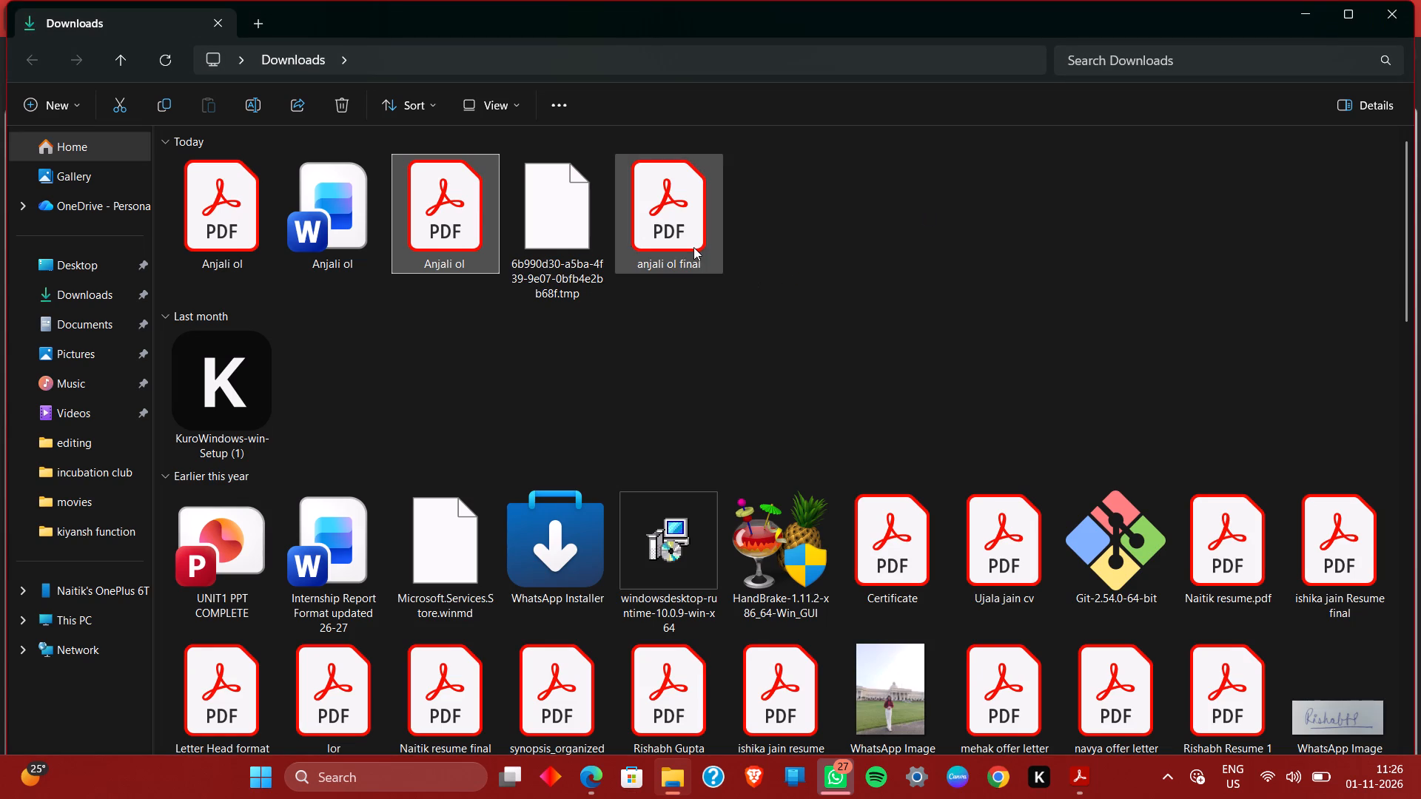
{"action": "double_click", "coordinate": [679, 239]}
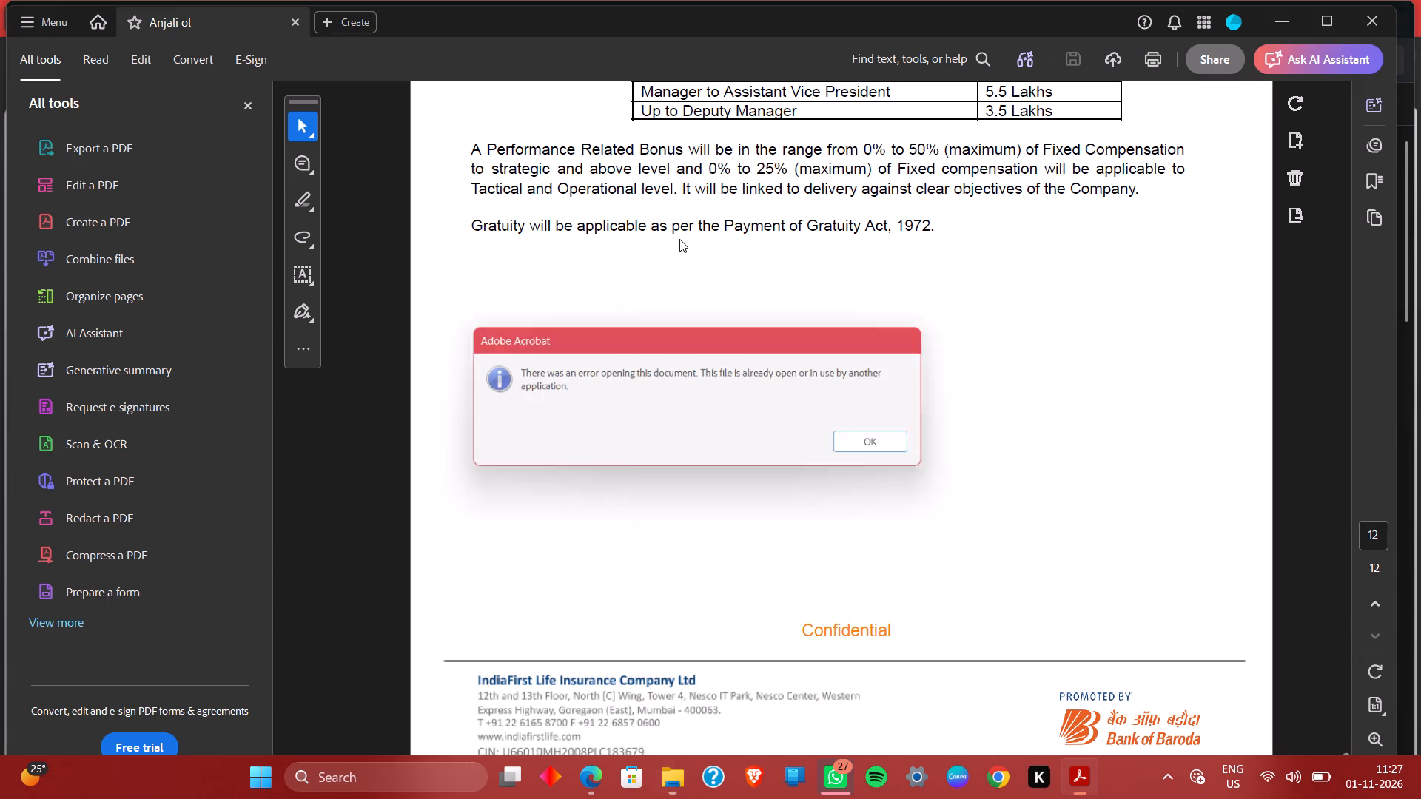
{"action": "left_click", "coordinate": [904, 442]}
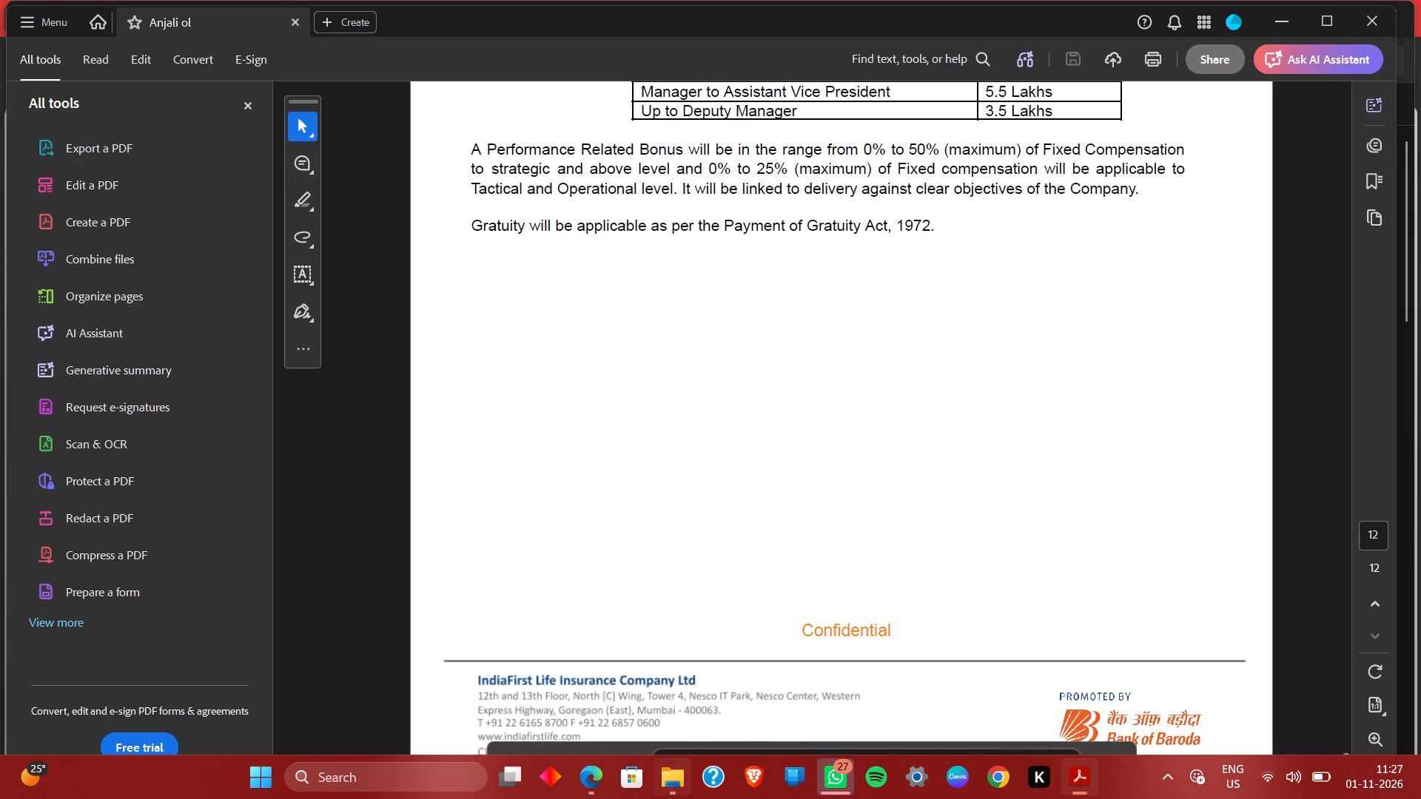
Switch to the browser and close the "Anjali ol .pdf", "pdf to word converter" and iLovePDF download pages.
{"action": "left_click", "coordinate": [602, 784]}
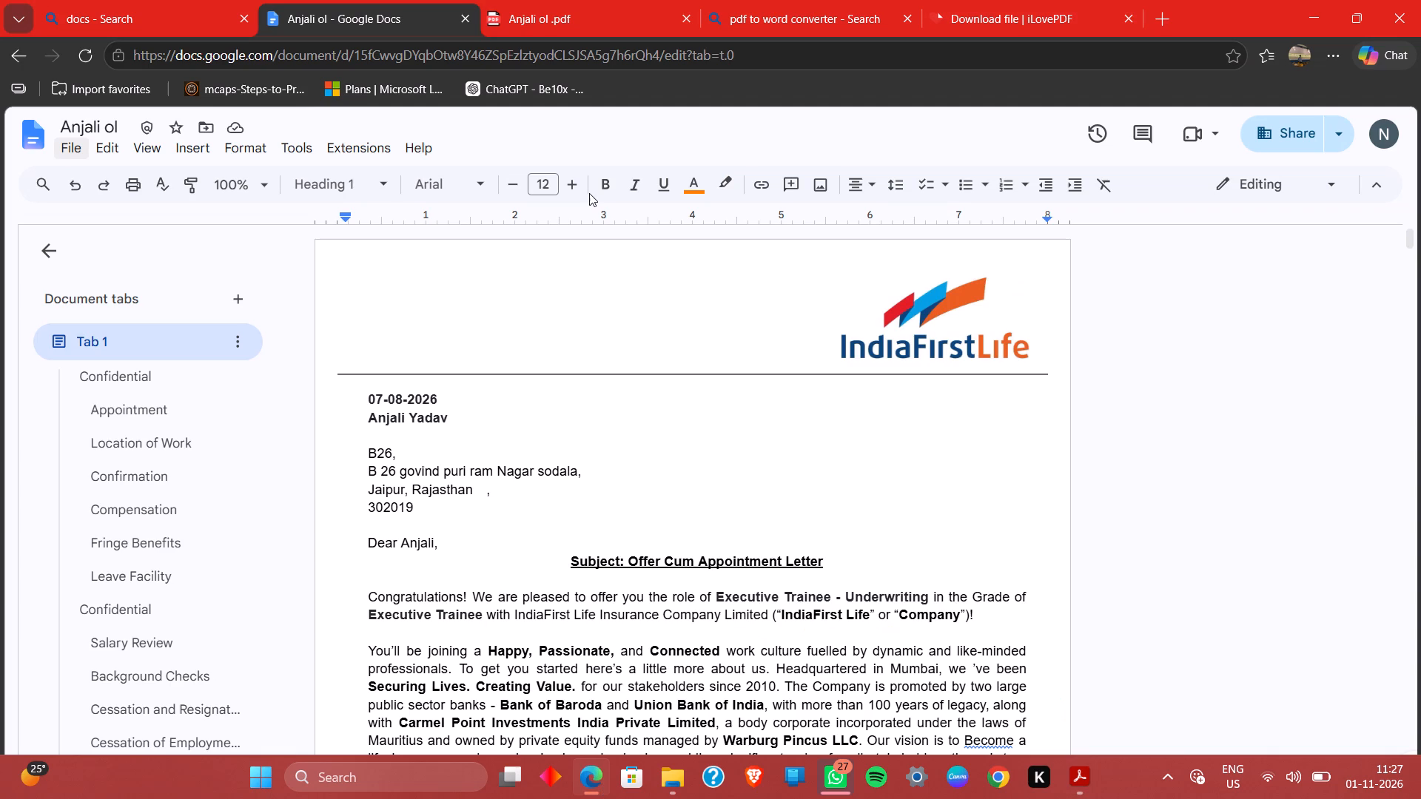
{"action": "left_click", "coordinate": [687, 18]}
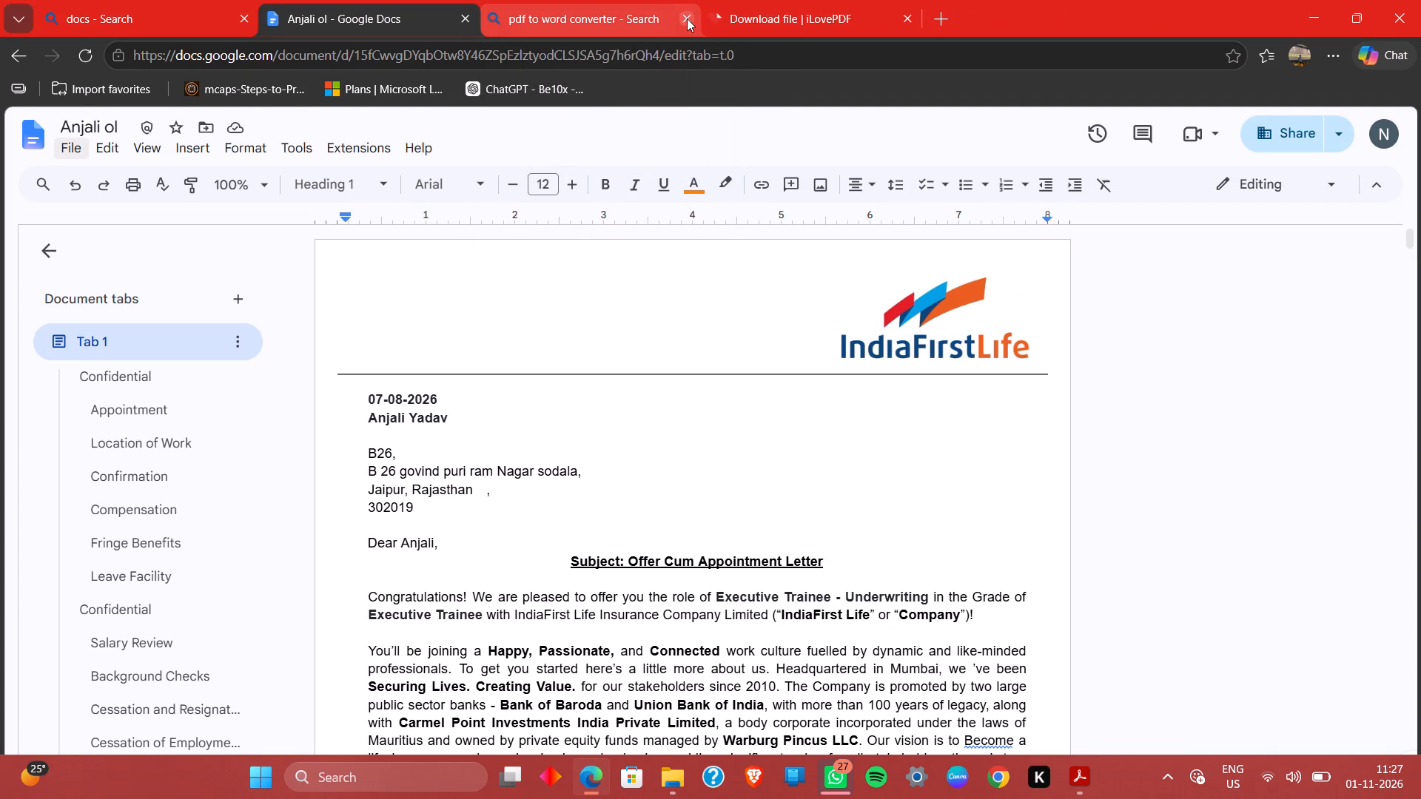
{"action": "left_click", "coordinate": [687, 18]}
{"action": "left_click", "coordinate": [687, 18]}
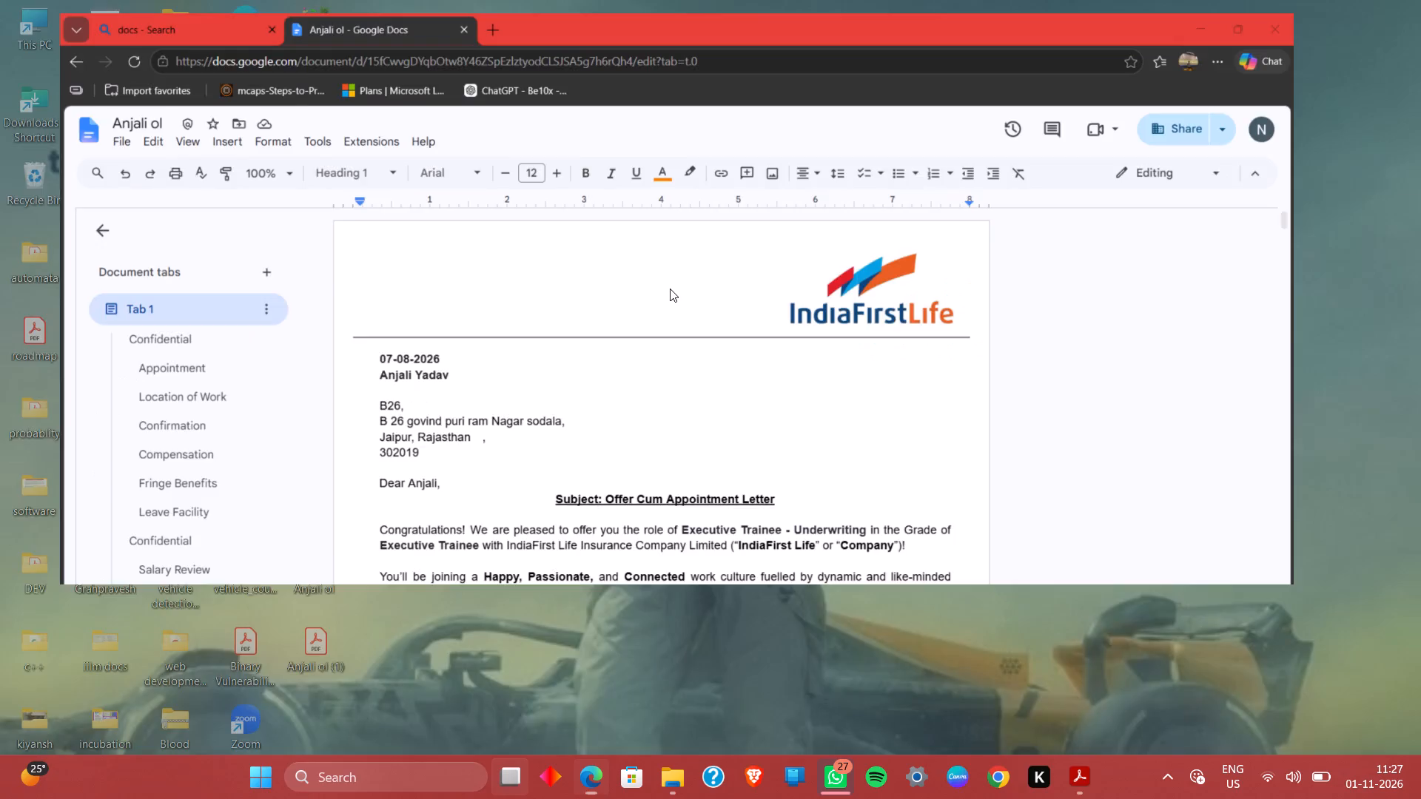
Return to the Downloads folder and try again to open the "anjali ol final" PDF.
{"action": "left_click", "coordinate": [520, 436]}
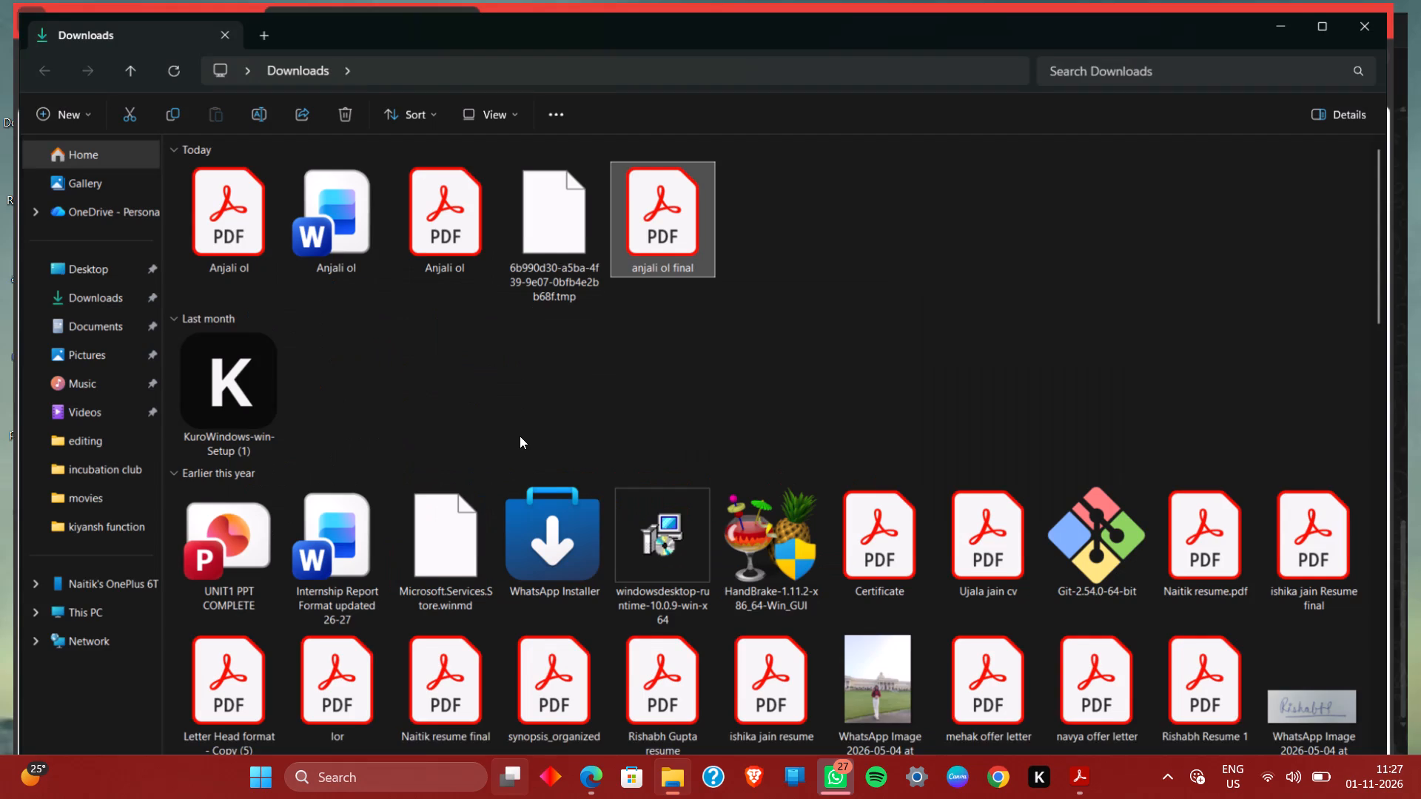
{"action": "double_click", "coordinate": [641, 241]}
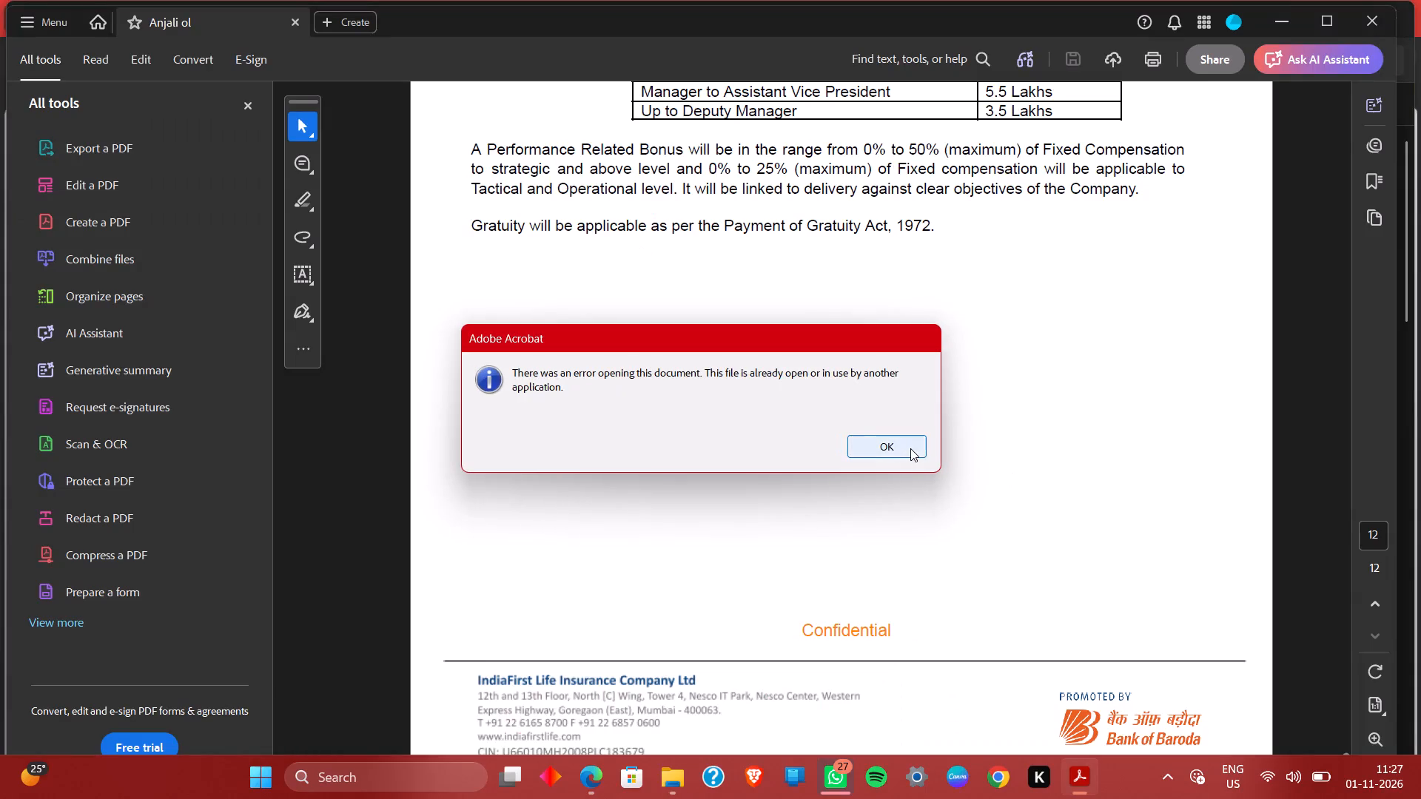
{"action": "left_click", "coordinate": [910, 448]}
{"action": "scroll", "coordinate": [910, 448], "scroll_direction": "up", "scroll_amount": 17}
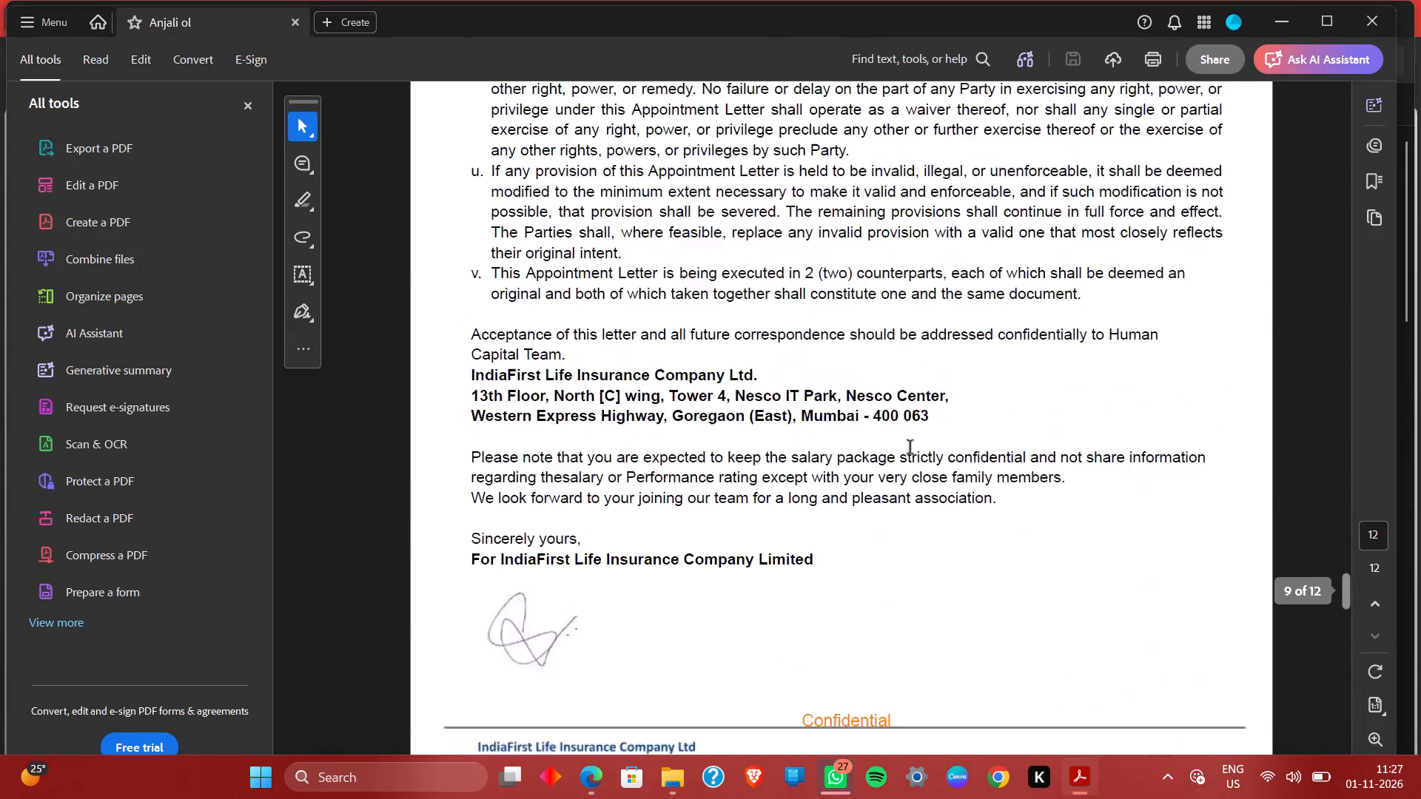
Open both "Anjali ol" PDFs from the Downloads folder one after the other and examine their first pages.
{"action": "left_click", "coordinate": [832, 155]}
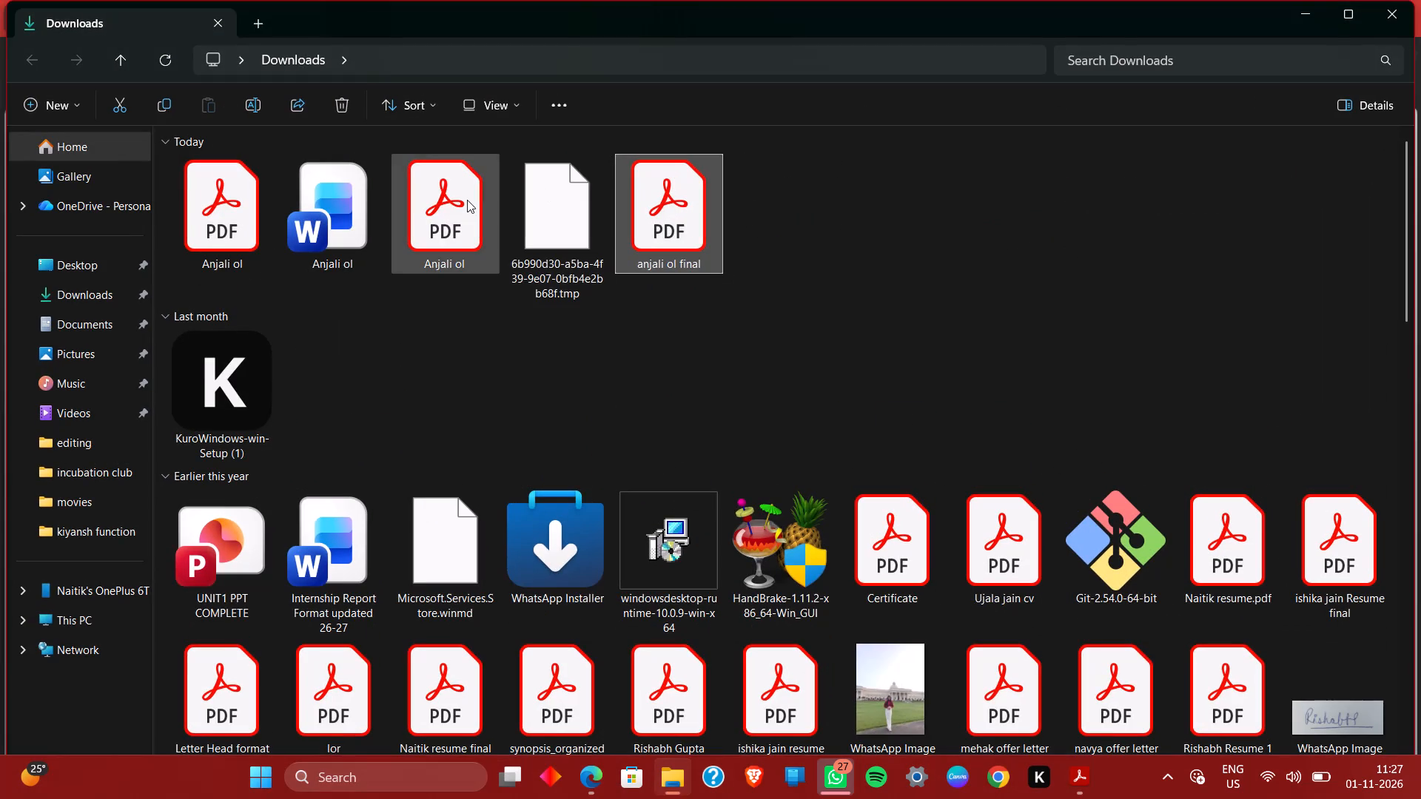
{"action": "double_click", "coordinate": [467, 200]}
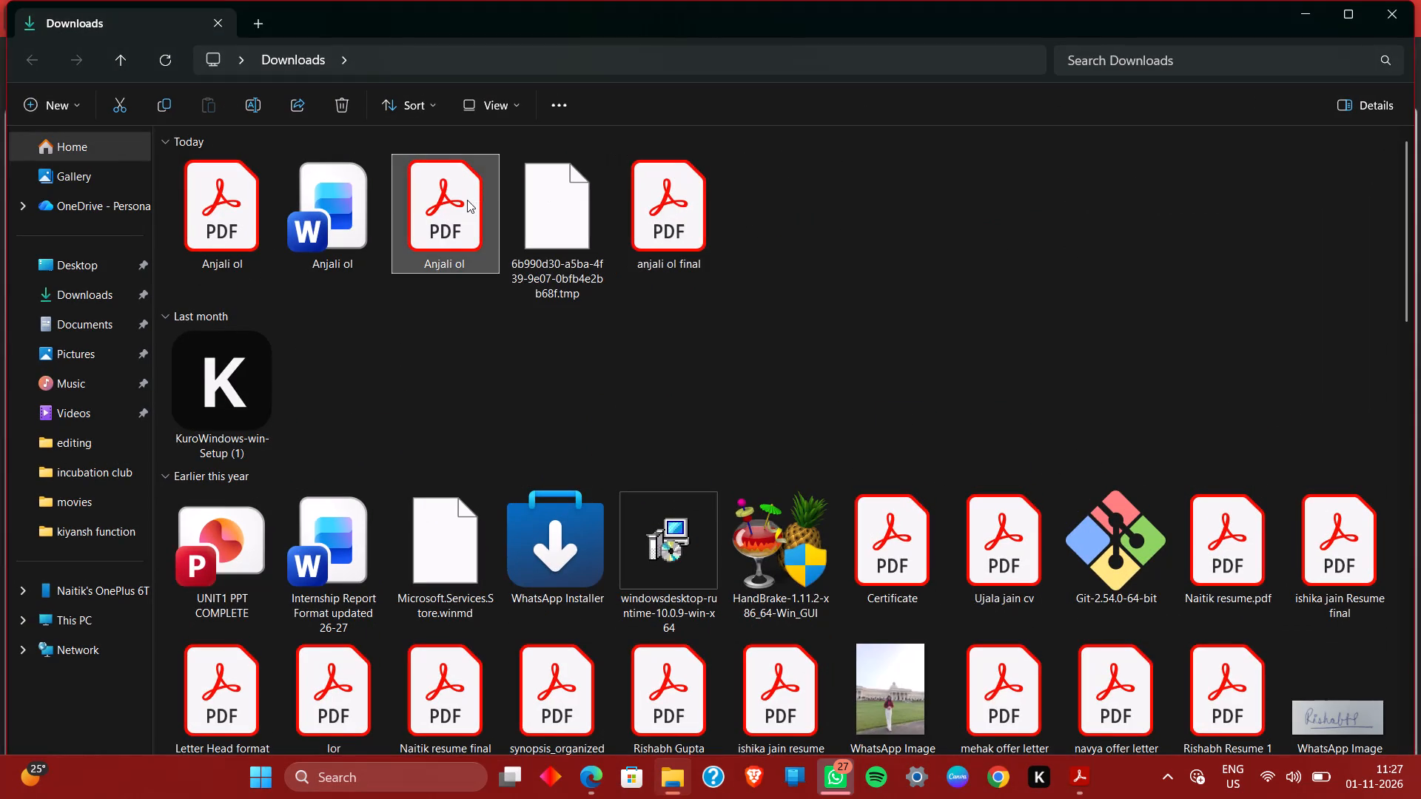
{"action": "scroll", "coordinate": [831, 291], "scroll_direction": "up", "scroll_amount": 20}
{"action": "scroll", "coordinate": [831, 291], "scroll_direction": "up", "scroll_amount": 20}
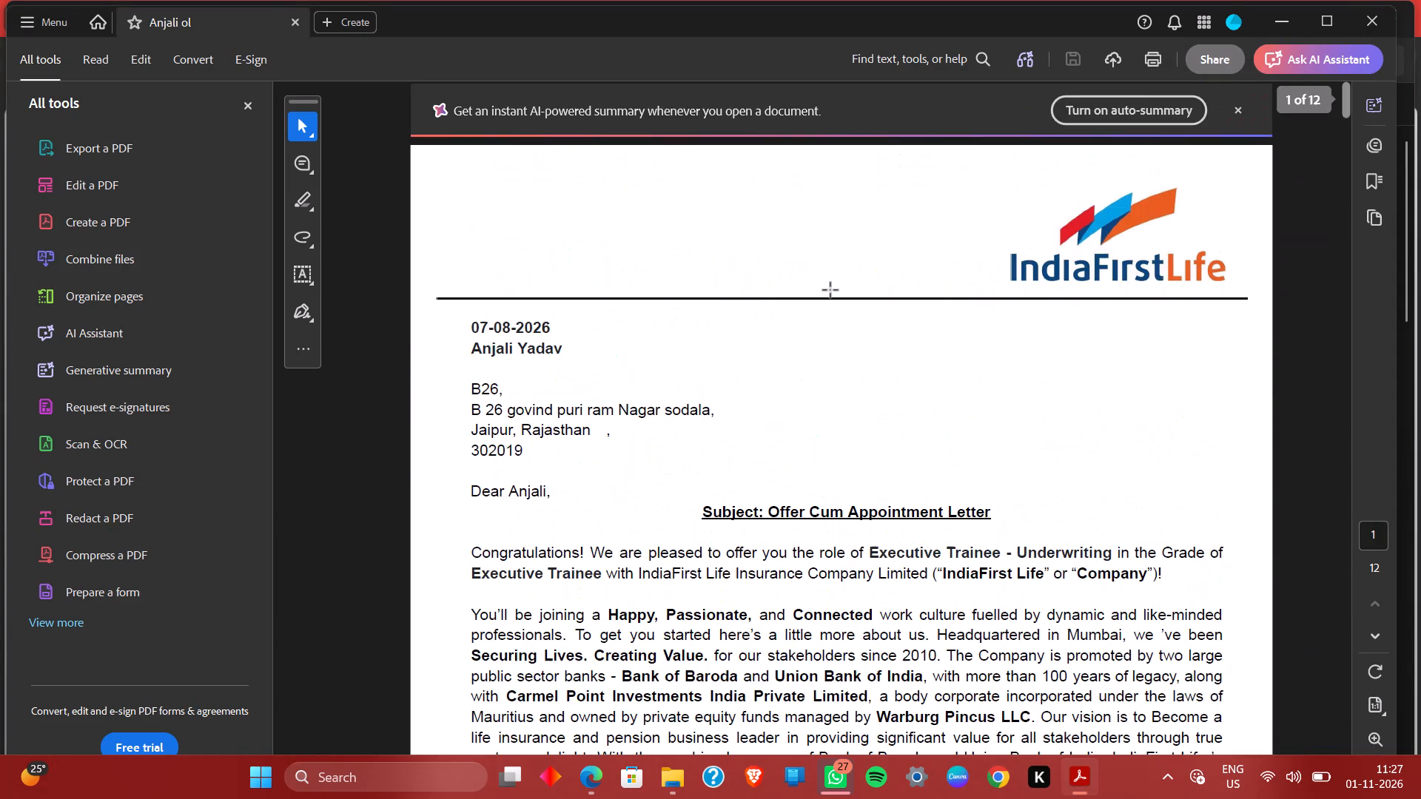
{"action": "left_click", "coordinate": [1292, 13]}
{"action": "double_click", "coordinate": [235, 226]}
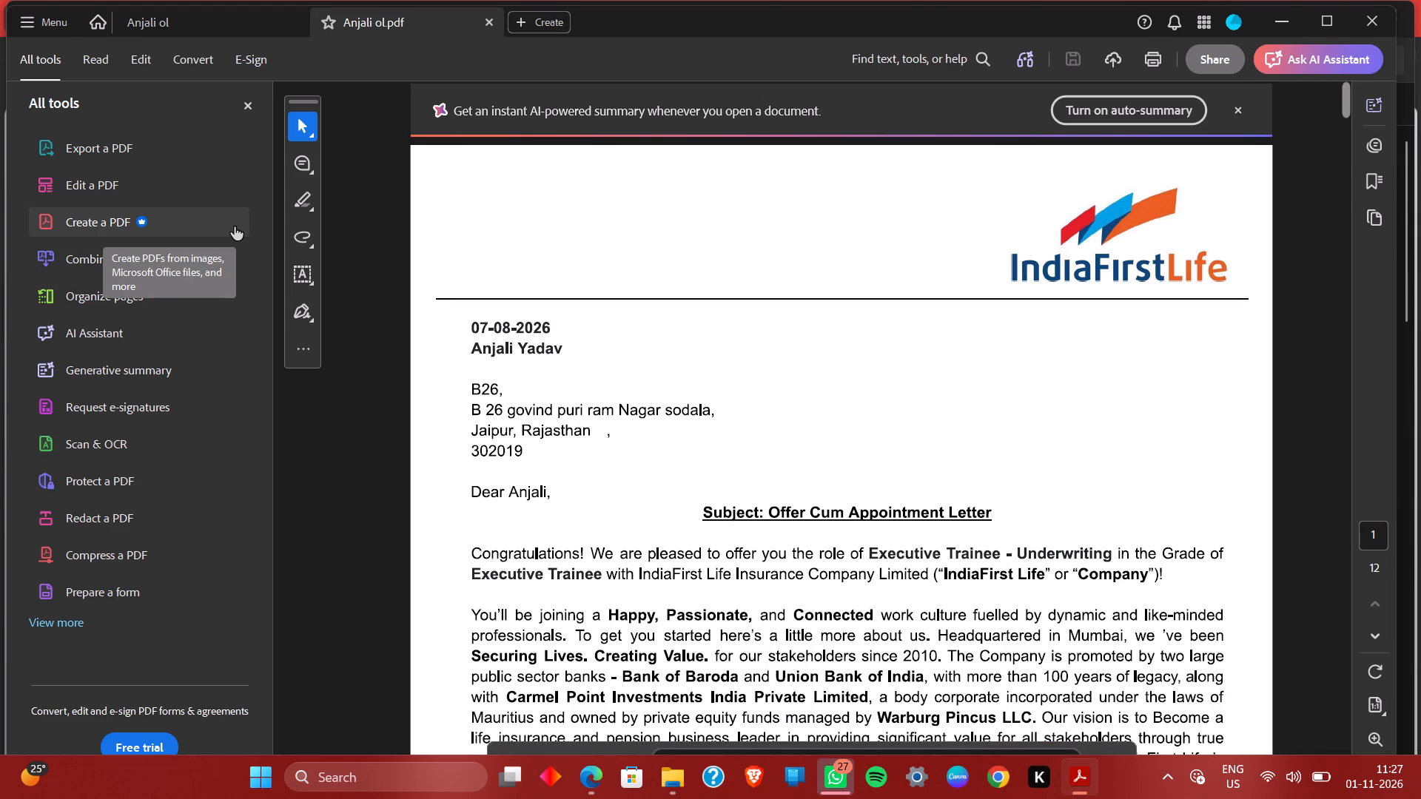
{"action": "left_click", "coordinate": [1288, 16]}
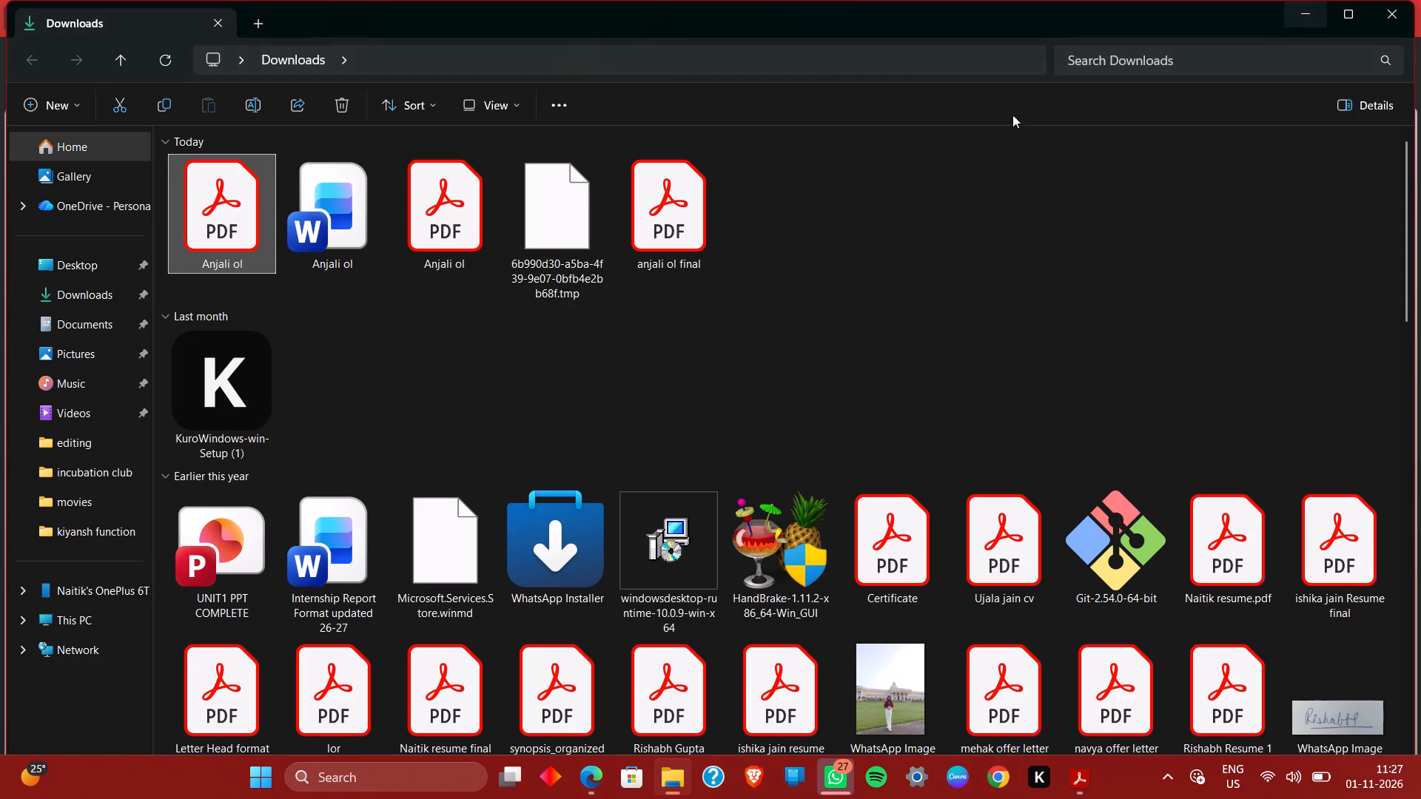
{"action": "left_click_drag", "start_coordinate": [206, 232], "coordinate": [408, 380]}
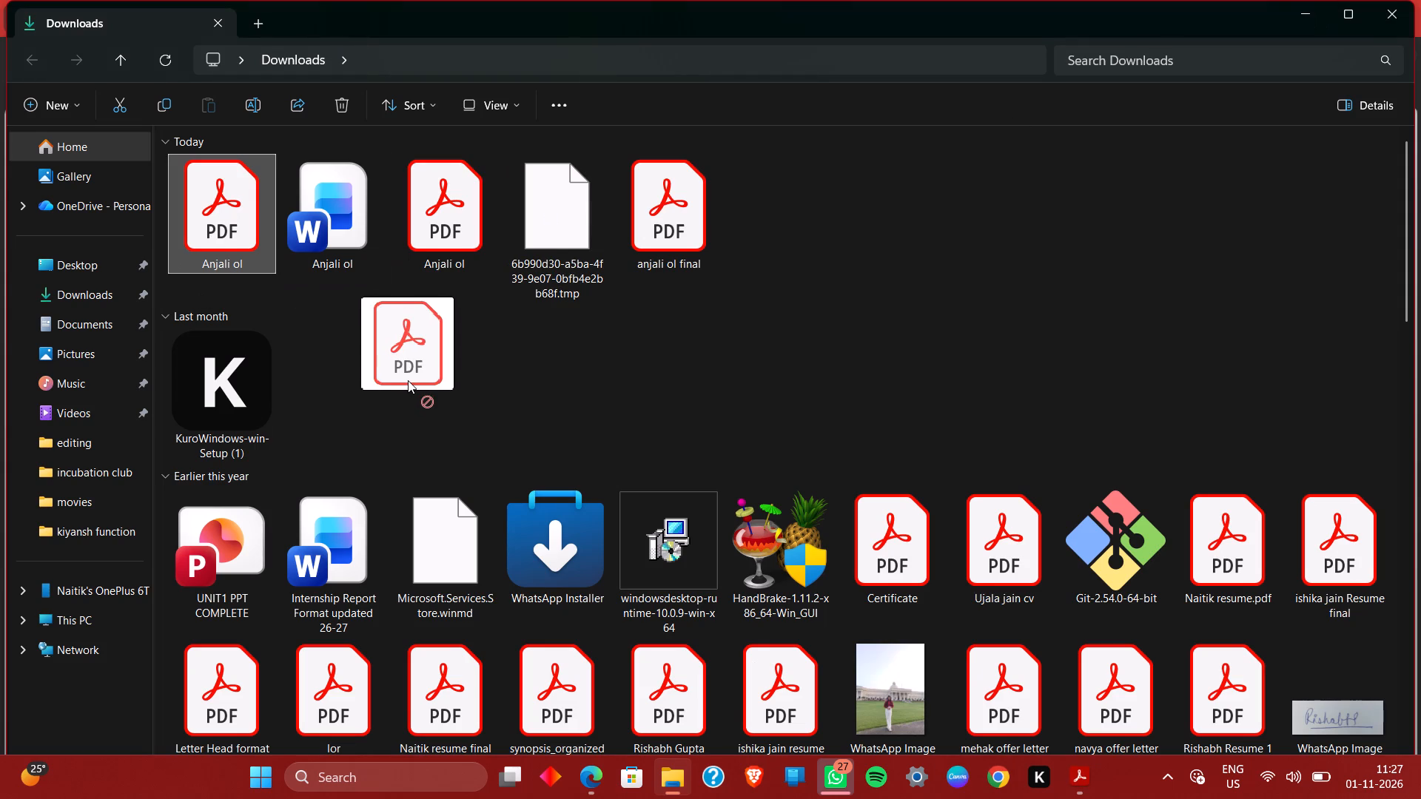
{"action": "left_click_drag", "start_coordinate": [408, 380], "coordinate": [409, 380]}
{"action": "key", "text": "alt+Tab"}
{"action": "key", "text": "alt+Tab"}
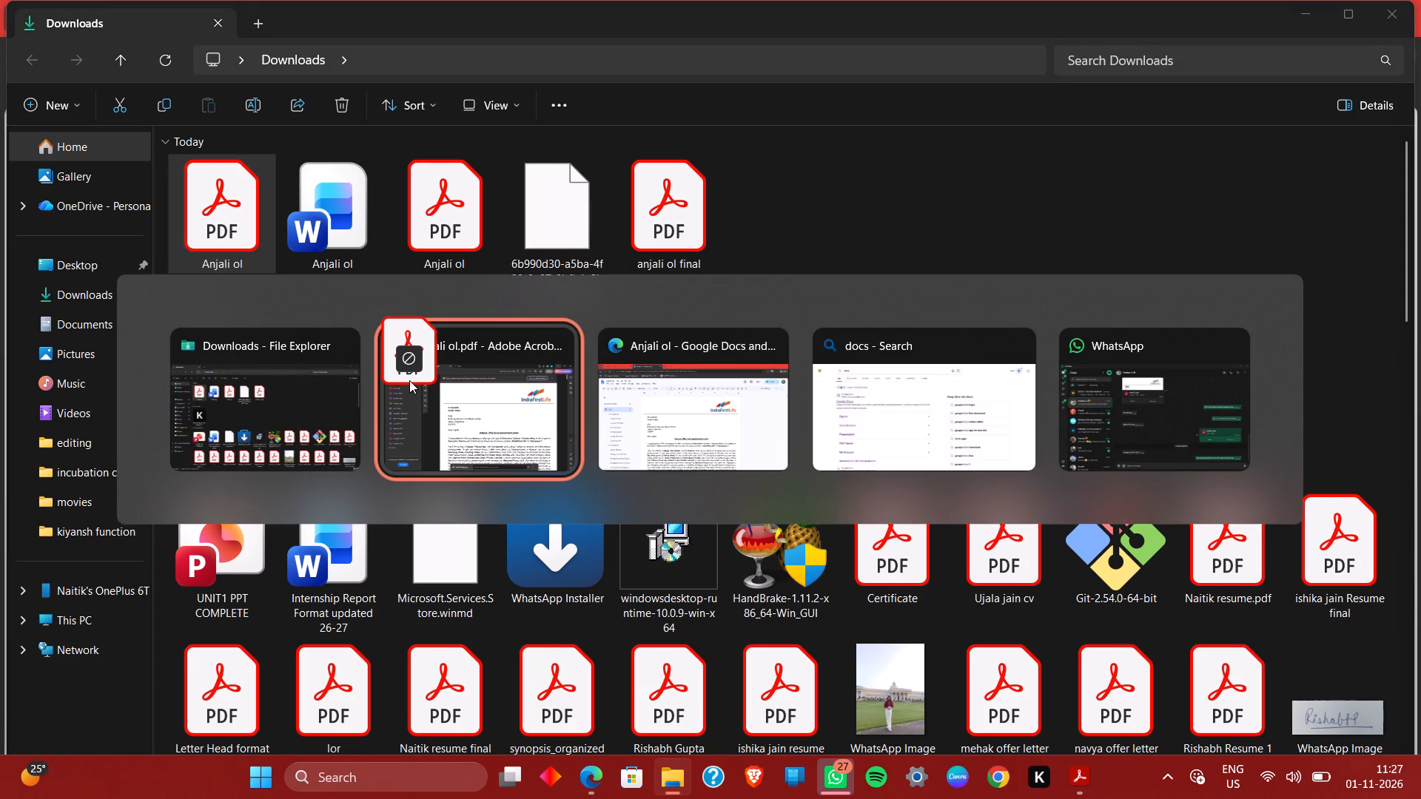
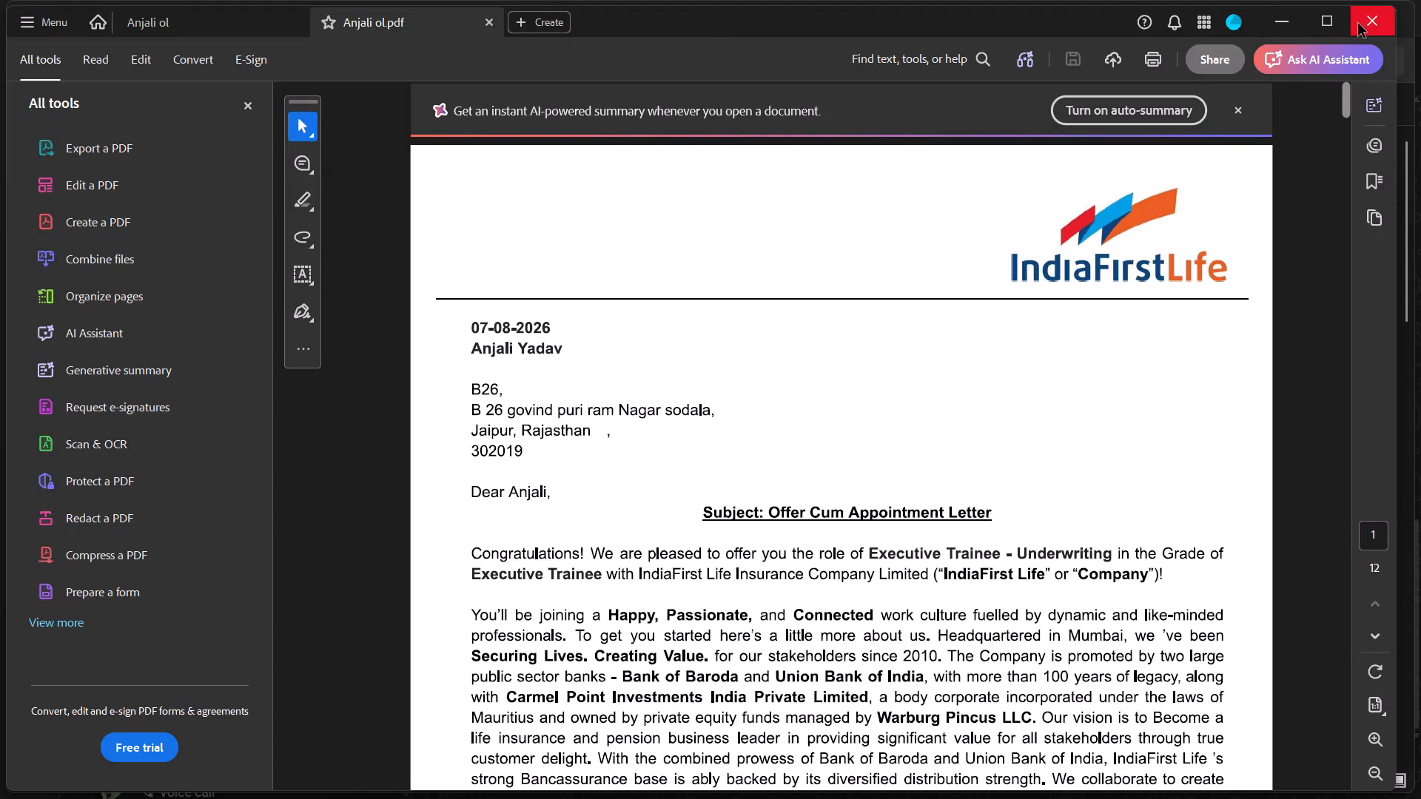
Close the PDF viewer with all open "Anjali ol" document tabs to get back to the Downloads folder.
{"action": "left_click", "coordinate": [1360, 23]}
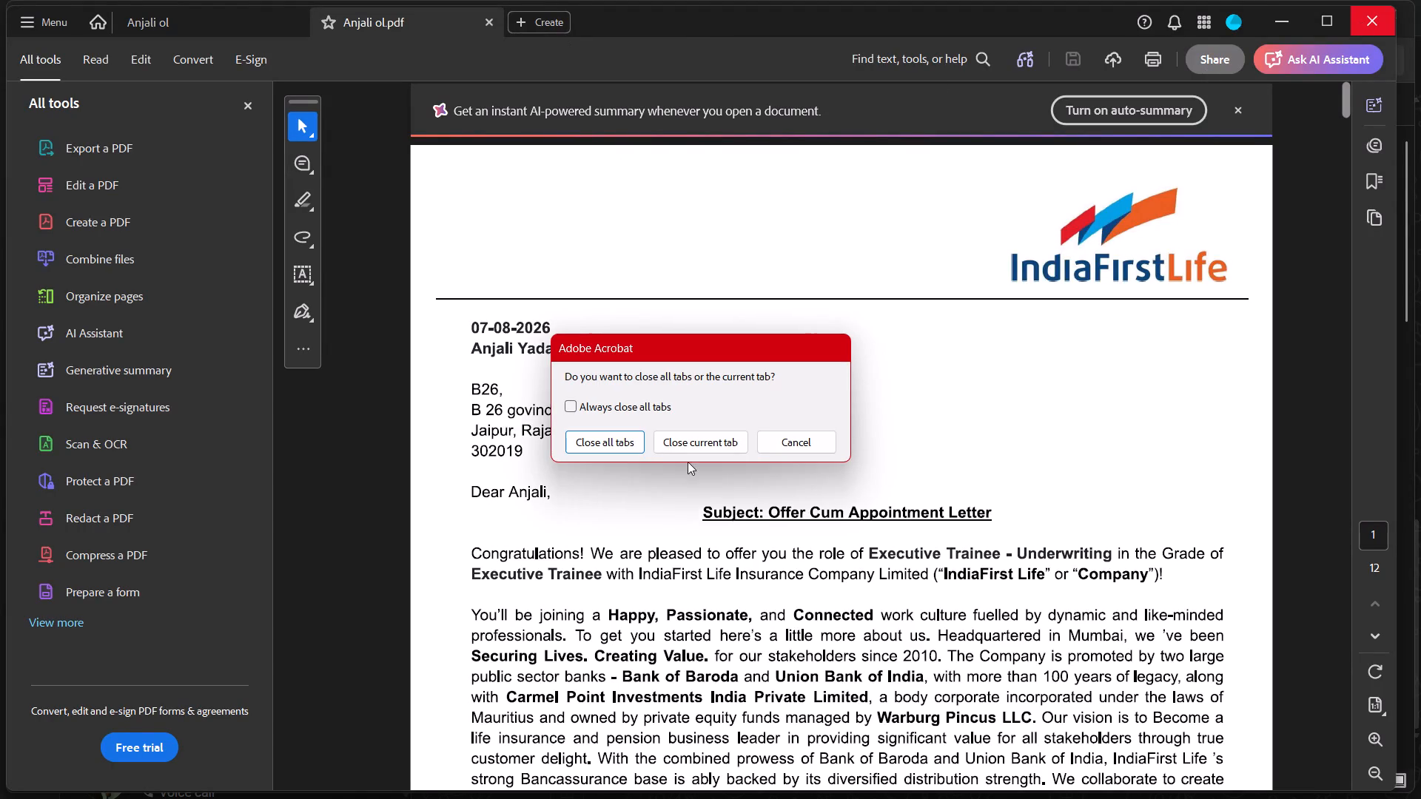
{"action": "left_click", "coordinate": [616, 439]}
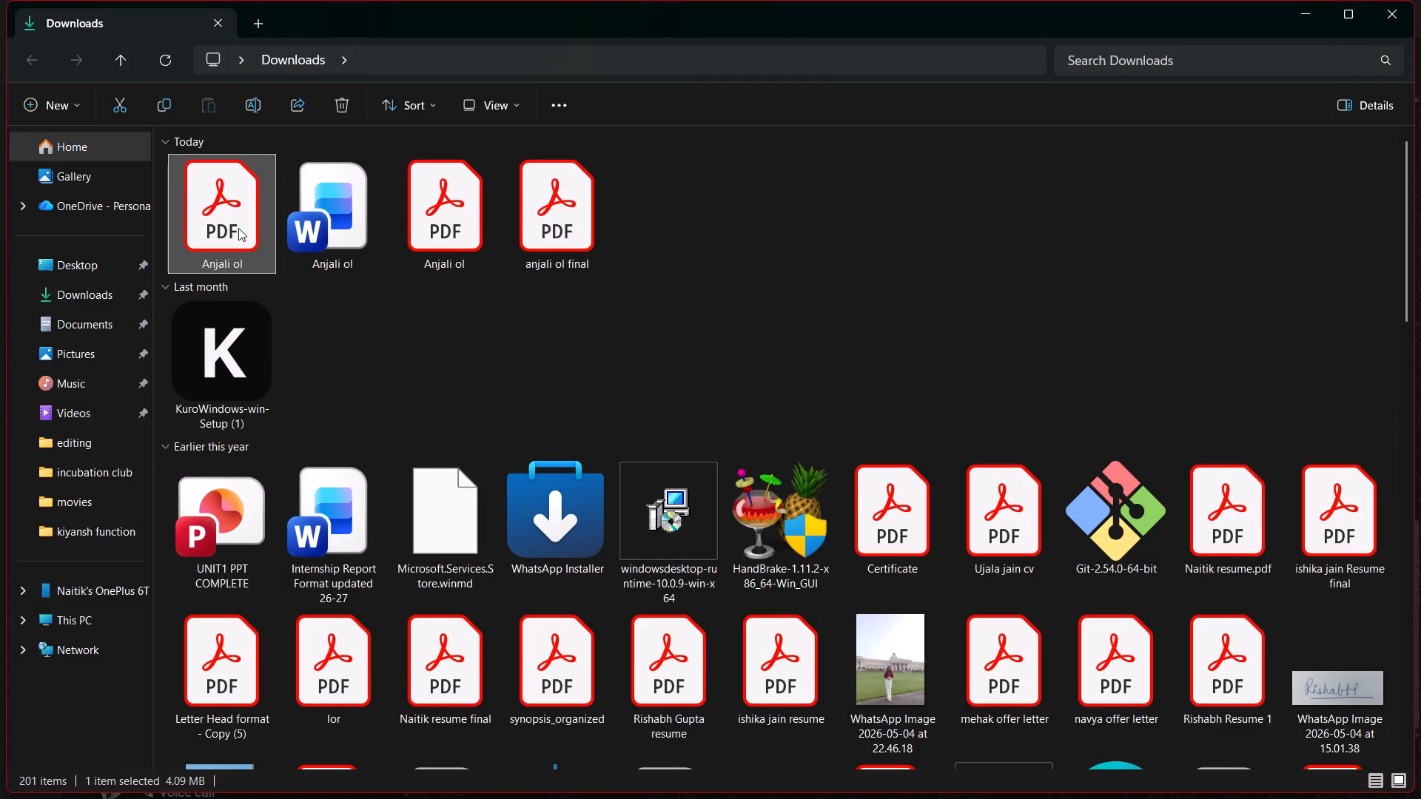
Select the first "Anjali ol" PDF under Today in the Downloads folder and start moving it.
{"action": "left_click", "coordinate": [238, 228]}
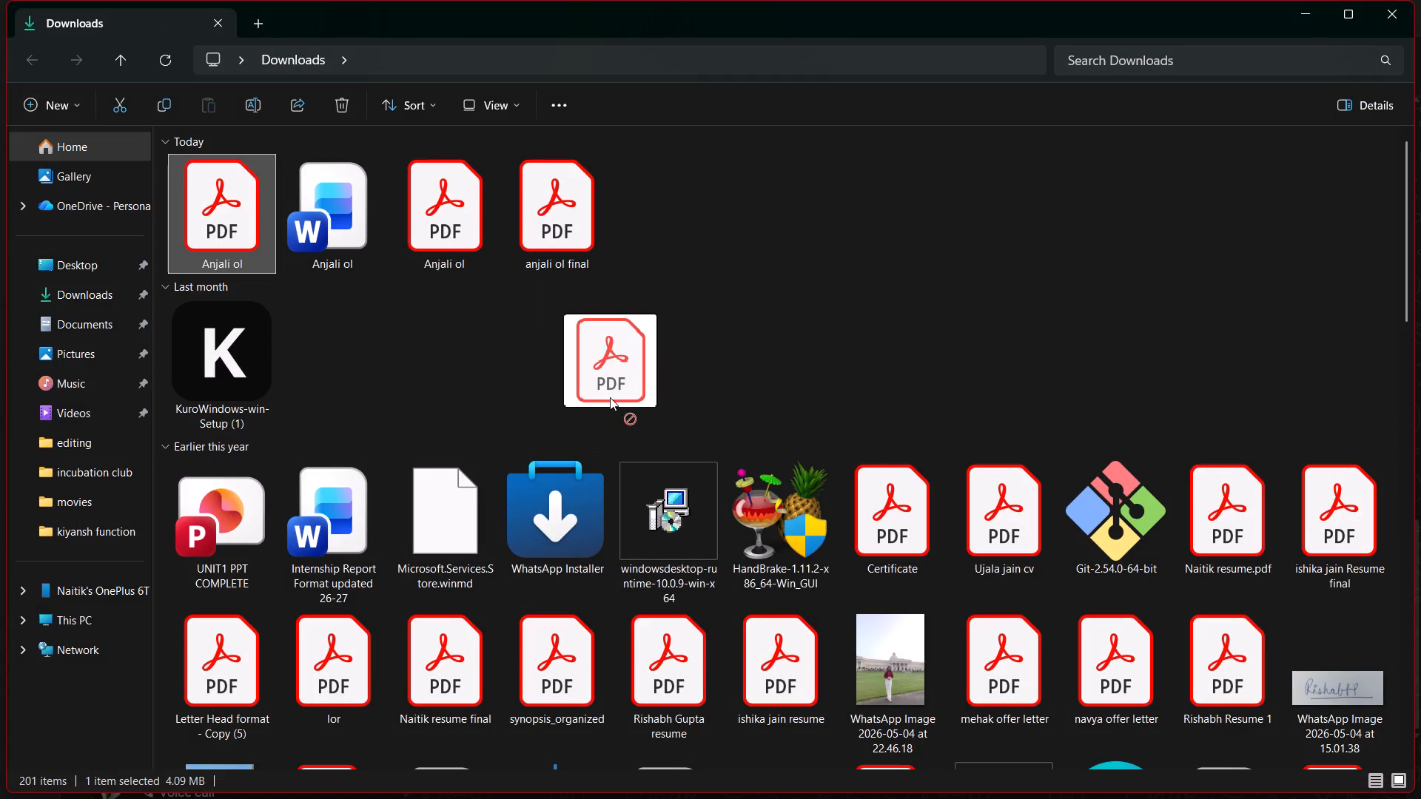
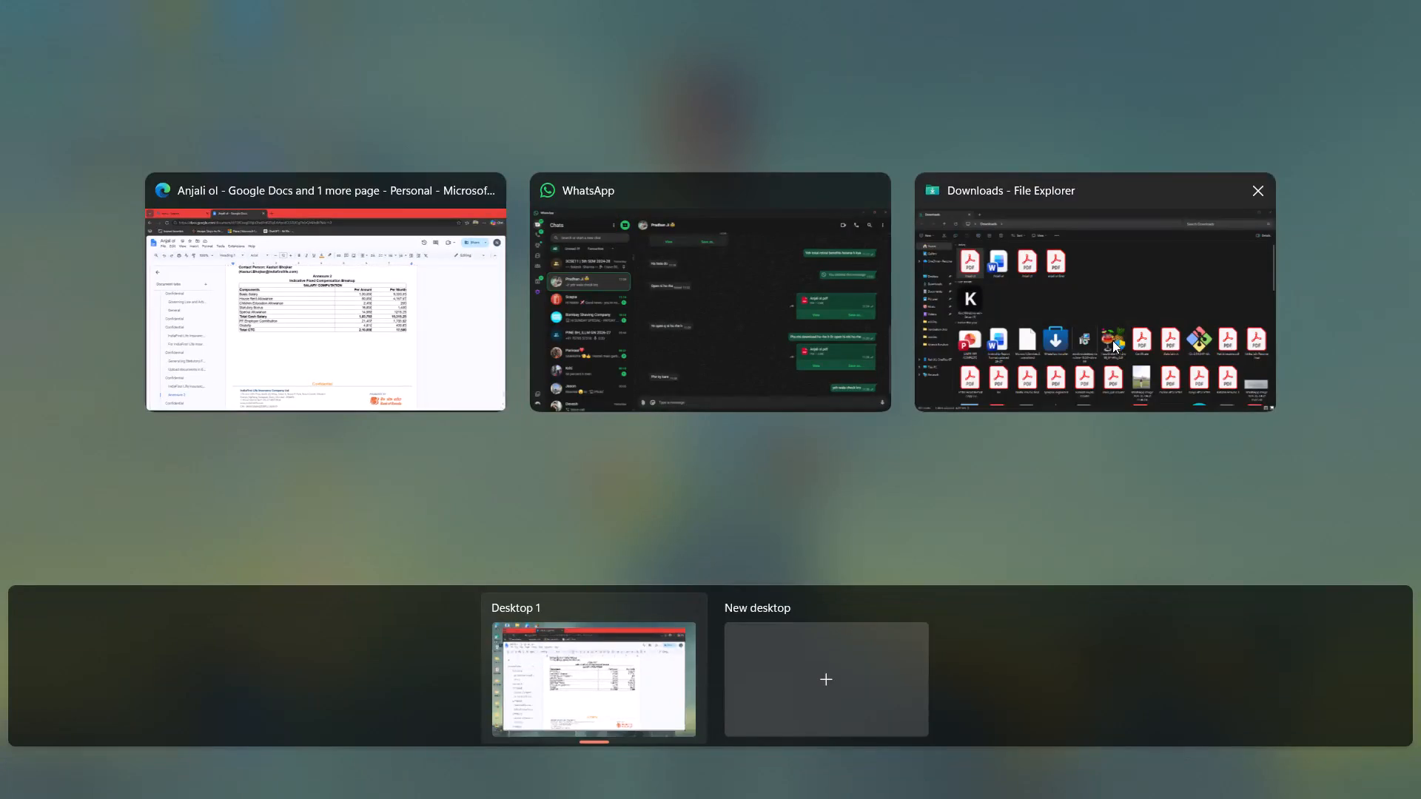
Return to the Downloads folder and open the first "Anjali ol" PDF listed under Today.
{"action": "left_click", "coordinate": [1112, 340]}
{"action": "double_click", "coordinate": [232, 186]}
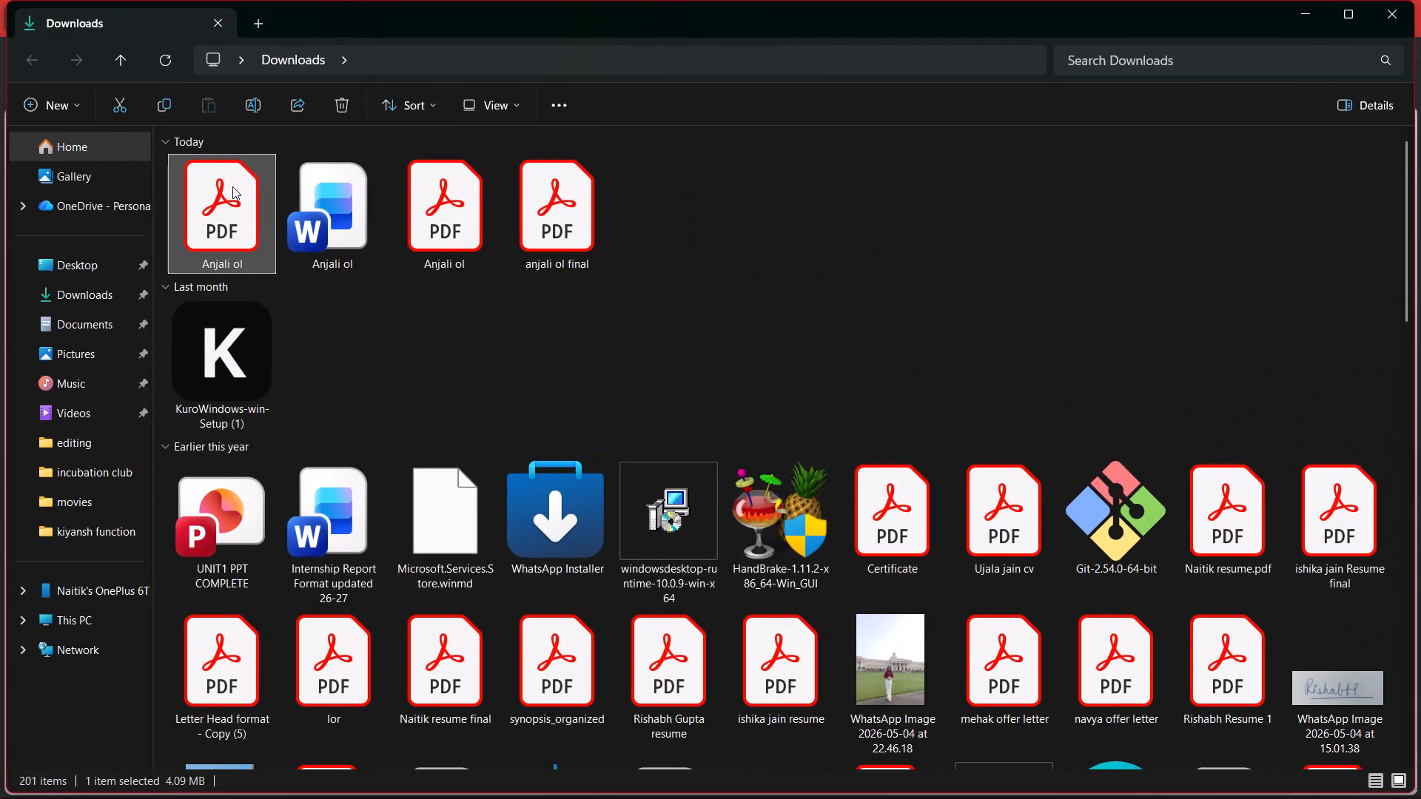
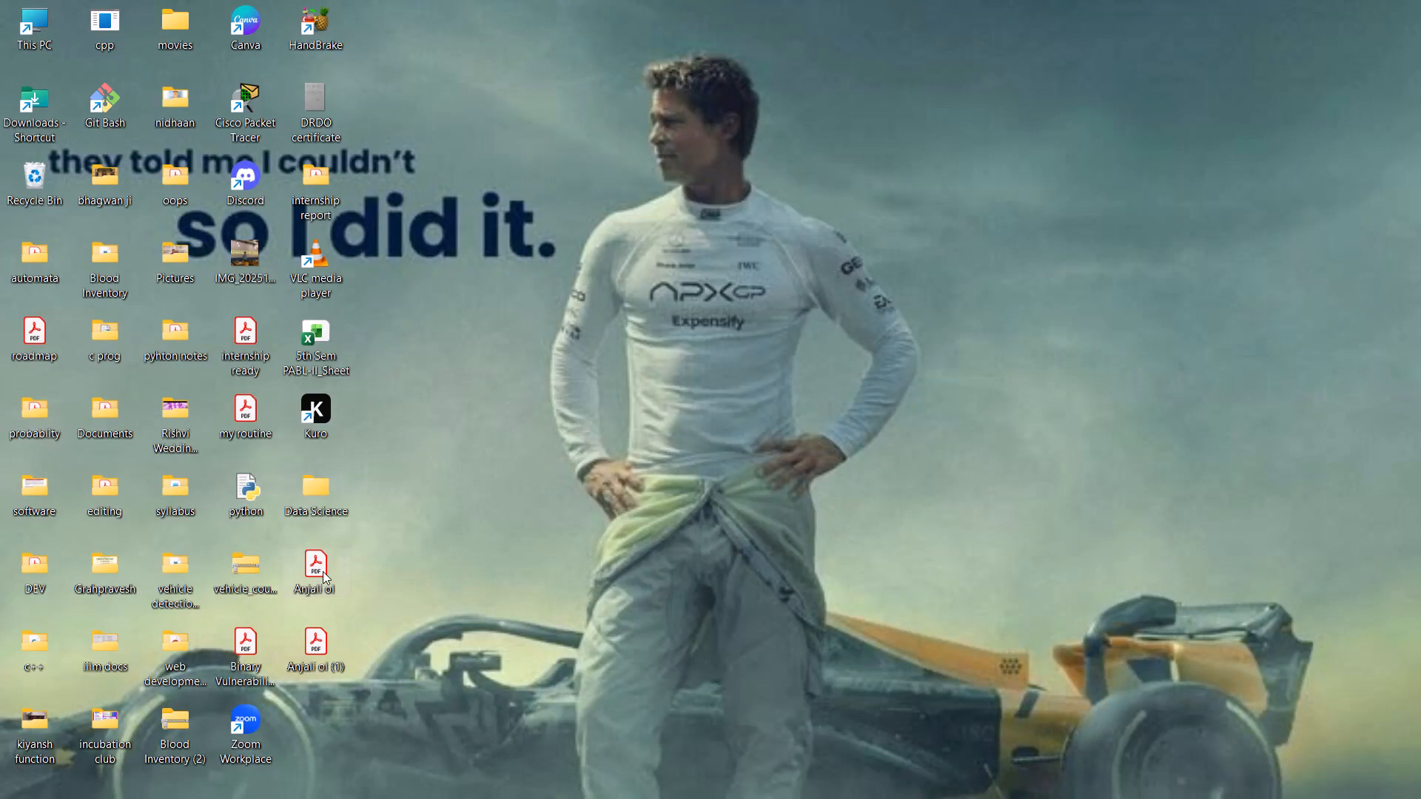
Refresh the desktop.
{"action": "right_click", "coordinate": [830, 613]}
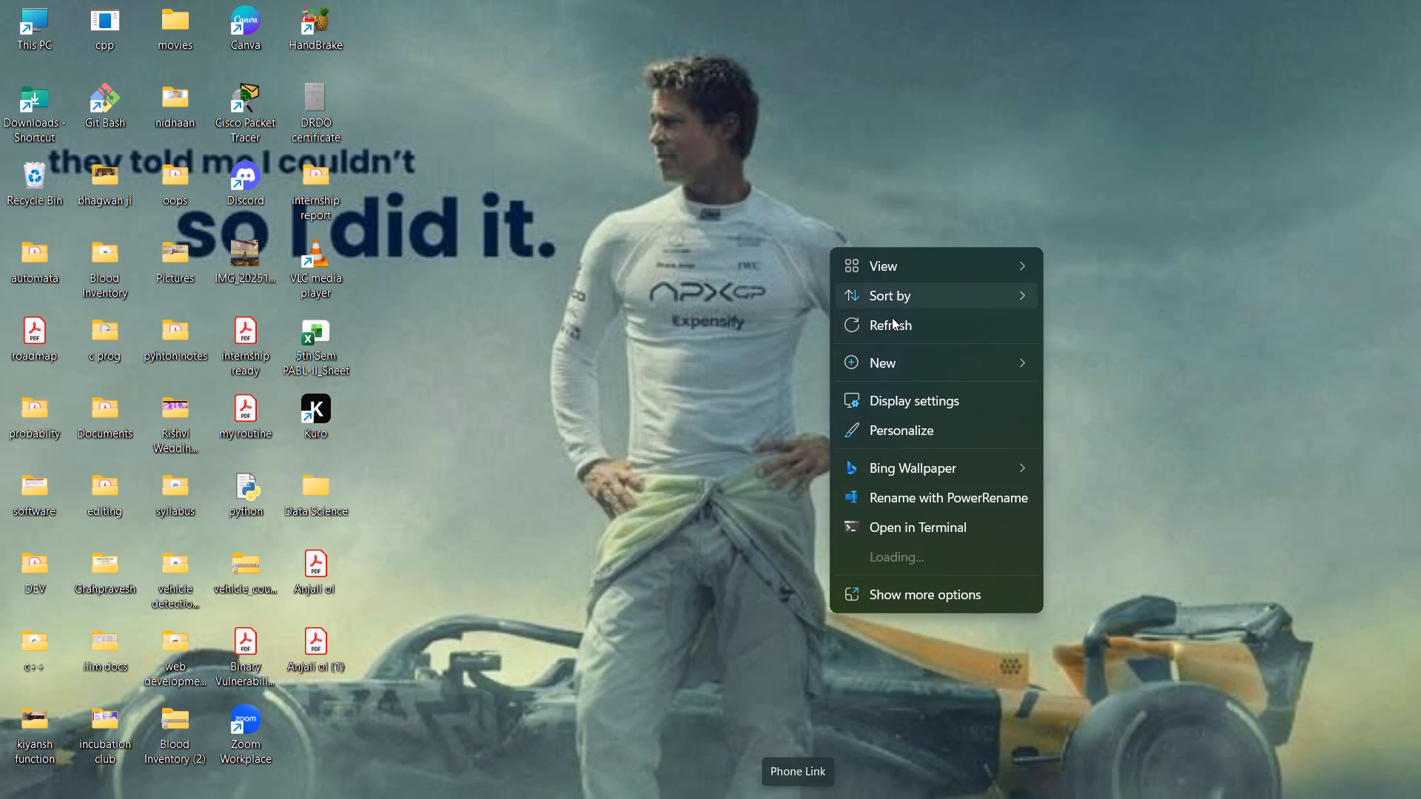
{"action": "left_click", "coordinate": [898, 345]}
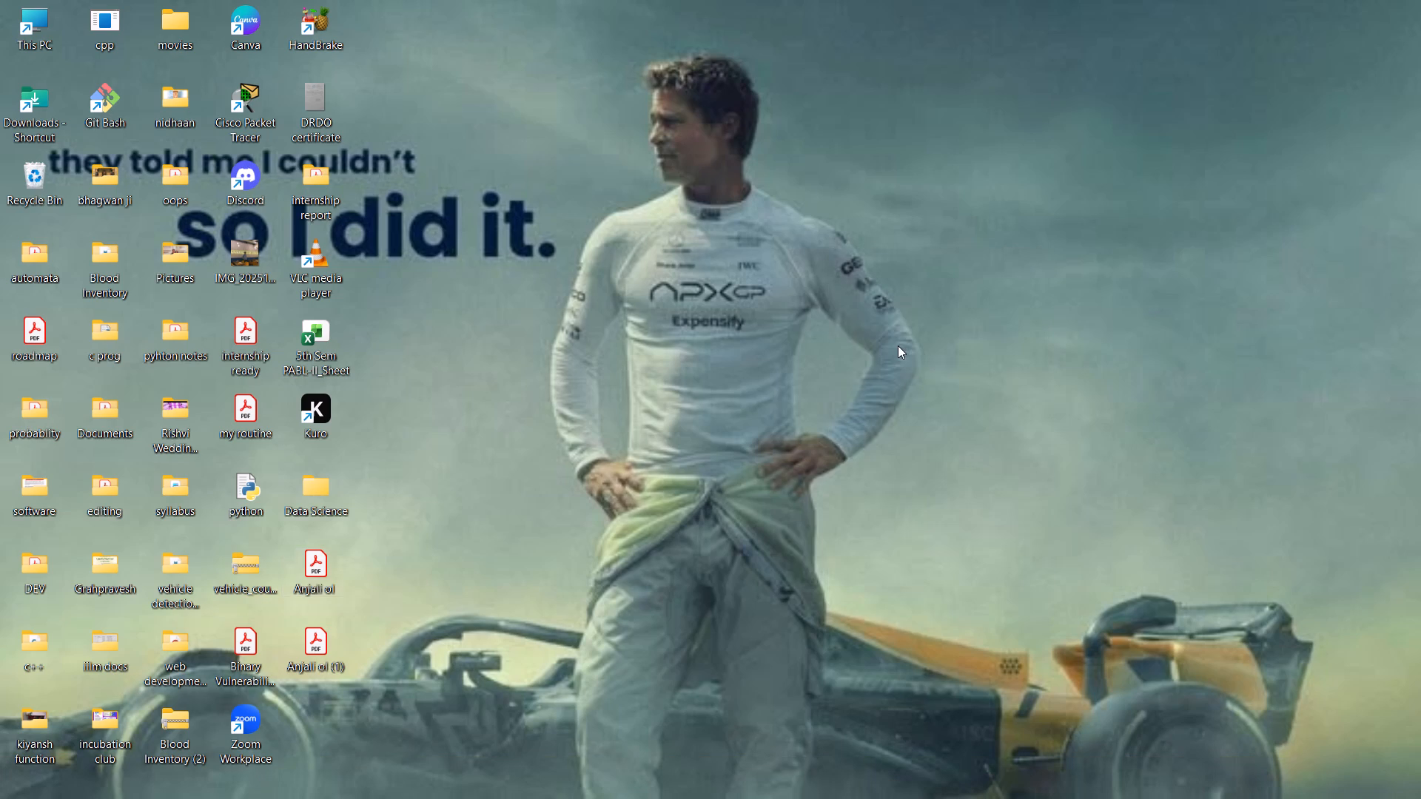
Examine the SALARY COMPUTATION table on page 11 of the "Anjali ol" offer letter PDF.
{"action": "right_click", "coordinate": [718, 384]}
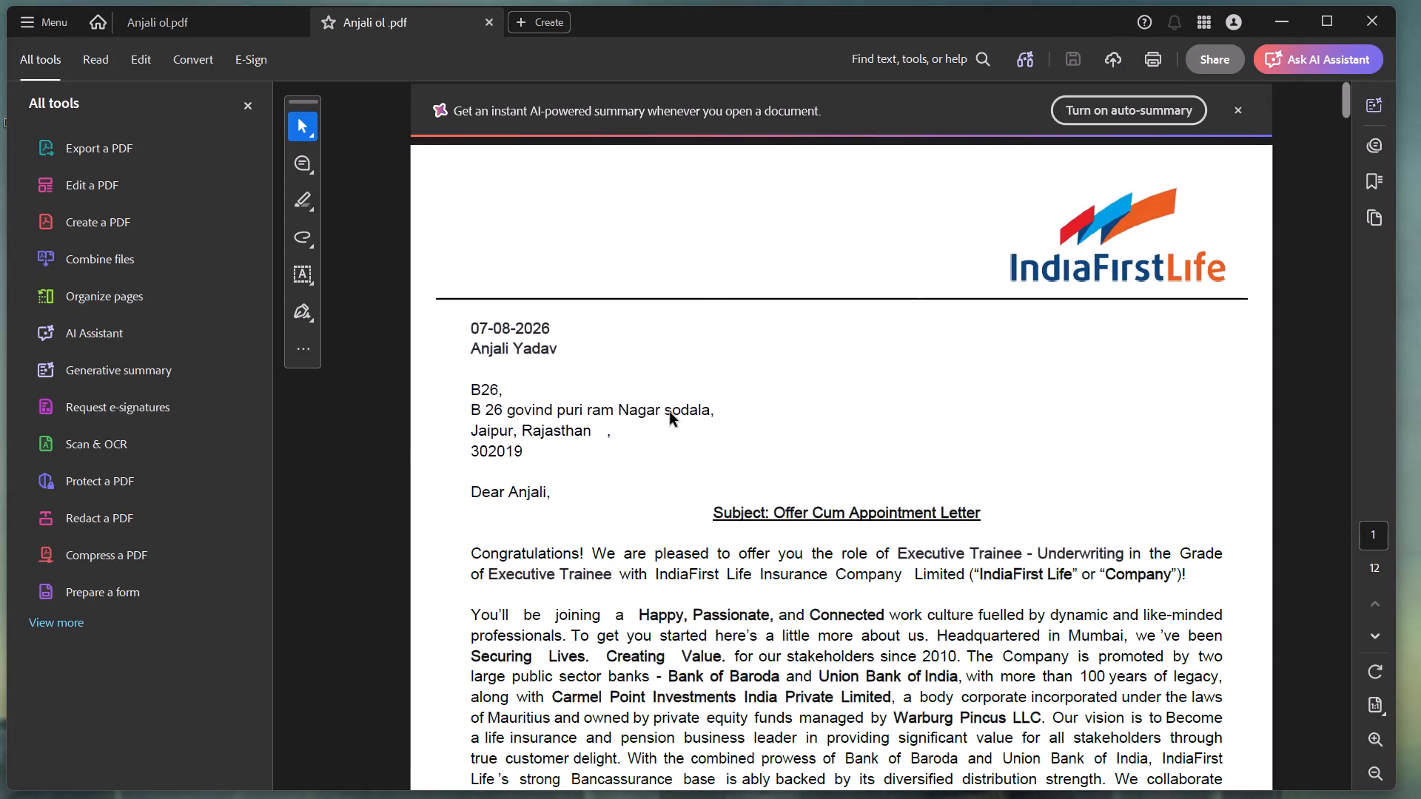
{"action": "scroll", "coordinate": [660, 400], "scroll_direction": "down", "scroll_amount": 18}
{"action": "scroll", "coordinate": [660, 400], "scroll_direction": "down", "scroll_amount": 19}
{"action": "scroll", "coordinate": [660, 400], "scroll_direction": "up", "scroll_amount": 7}
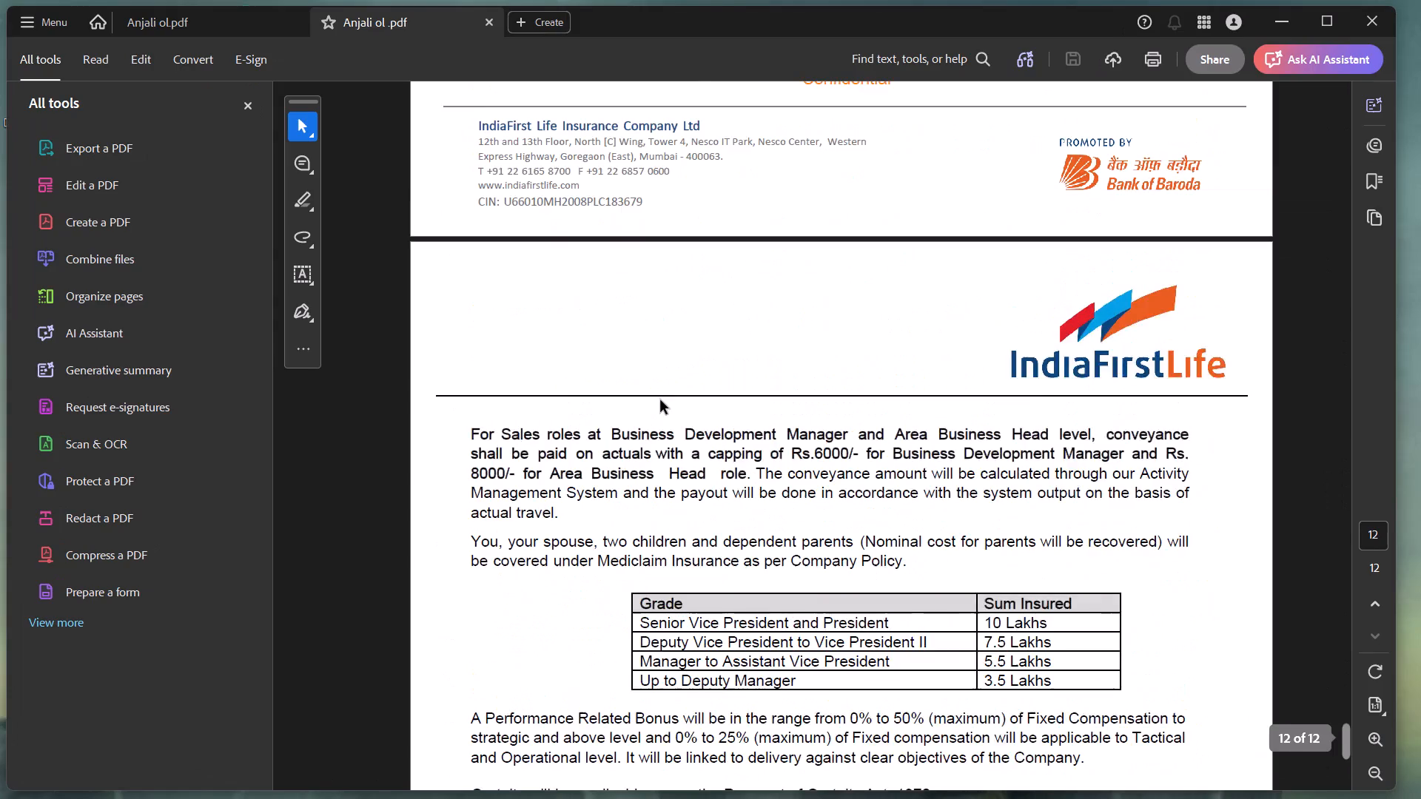
{"action": "scroll", "coordinate": [660, 400], "scroll_direction": "up", "scroll_amount": 3}
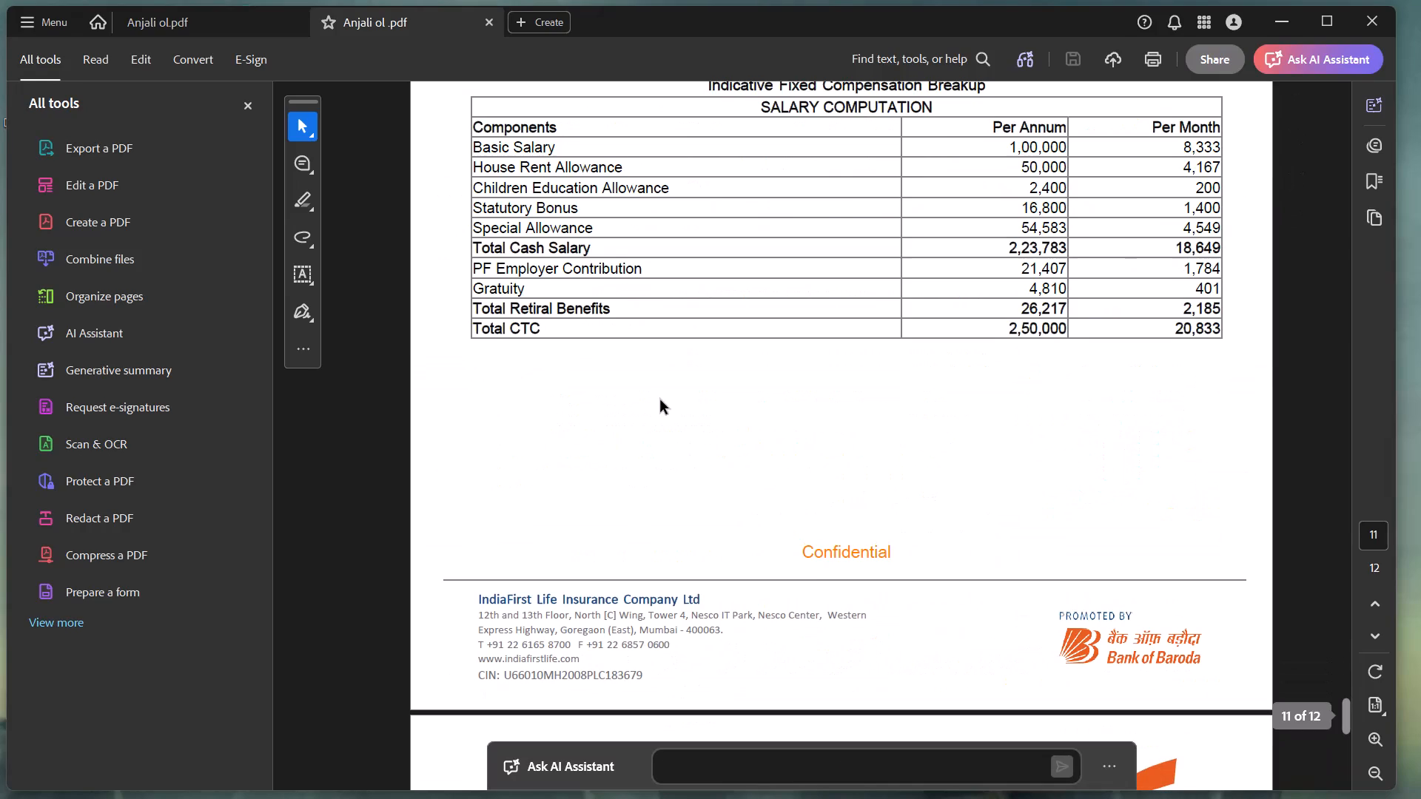
Close the PDF viewer together with all of its open tabs.
{"action": "left_click", "coordinate": [1374, 12]}
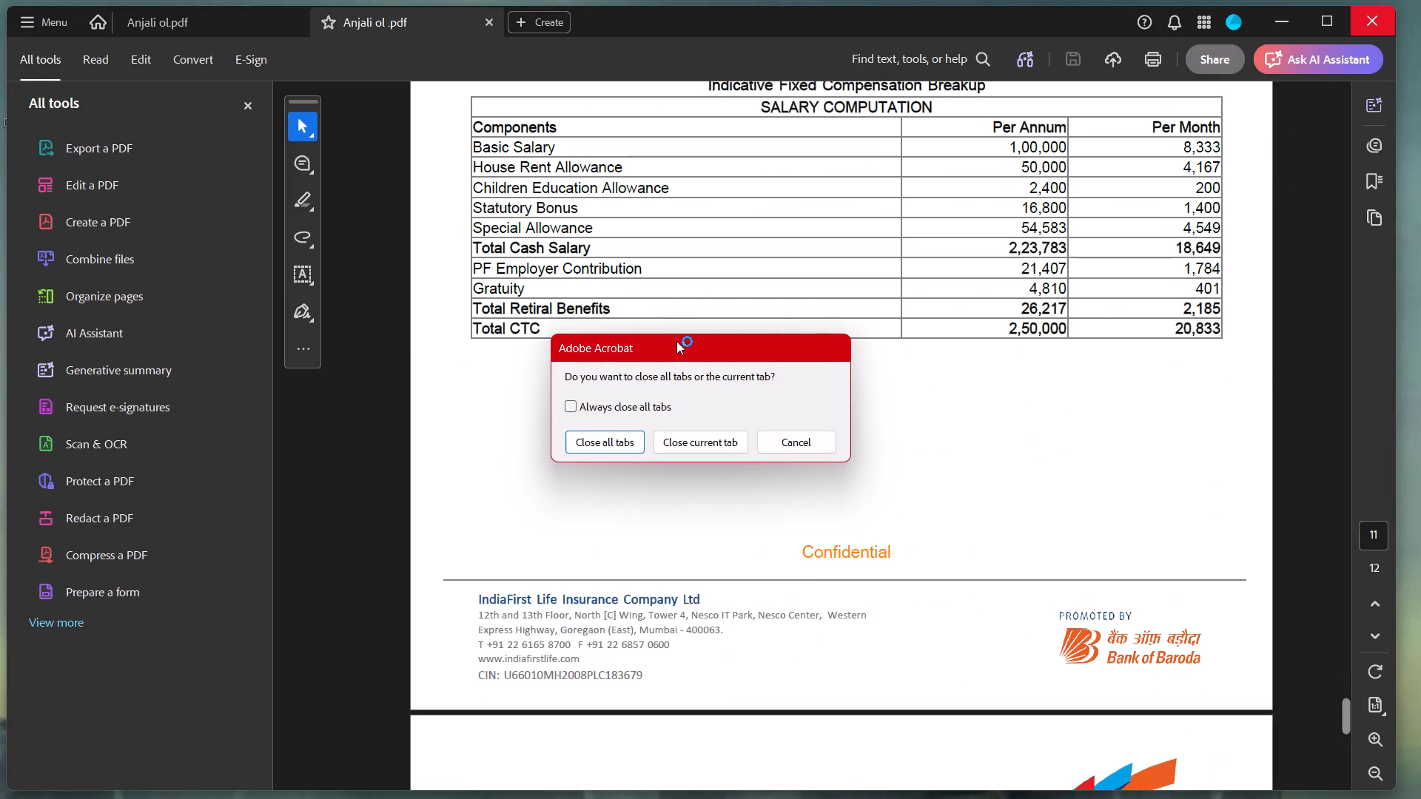
{"action": "left_click", "coordinate": [611, 445]}
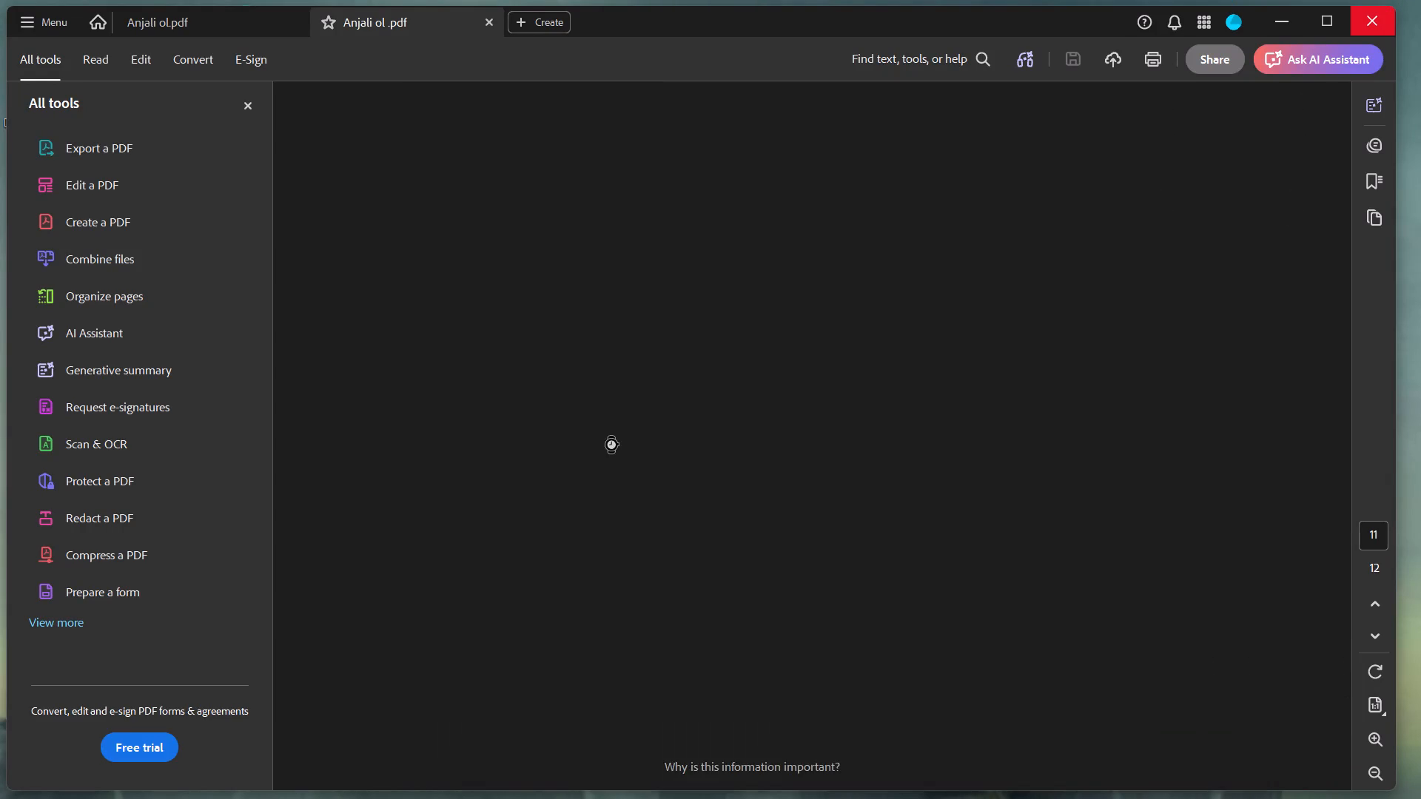
Delete the "Anjali ol" and "Anjali ol (1)" PDFs from the desktop.
{"action": "left_click", "coordinate": [319, 559]}
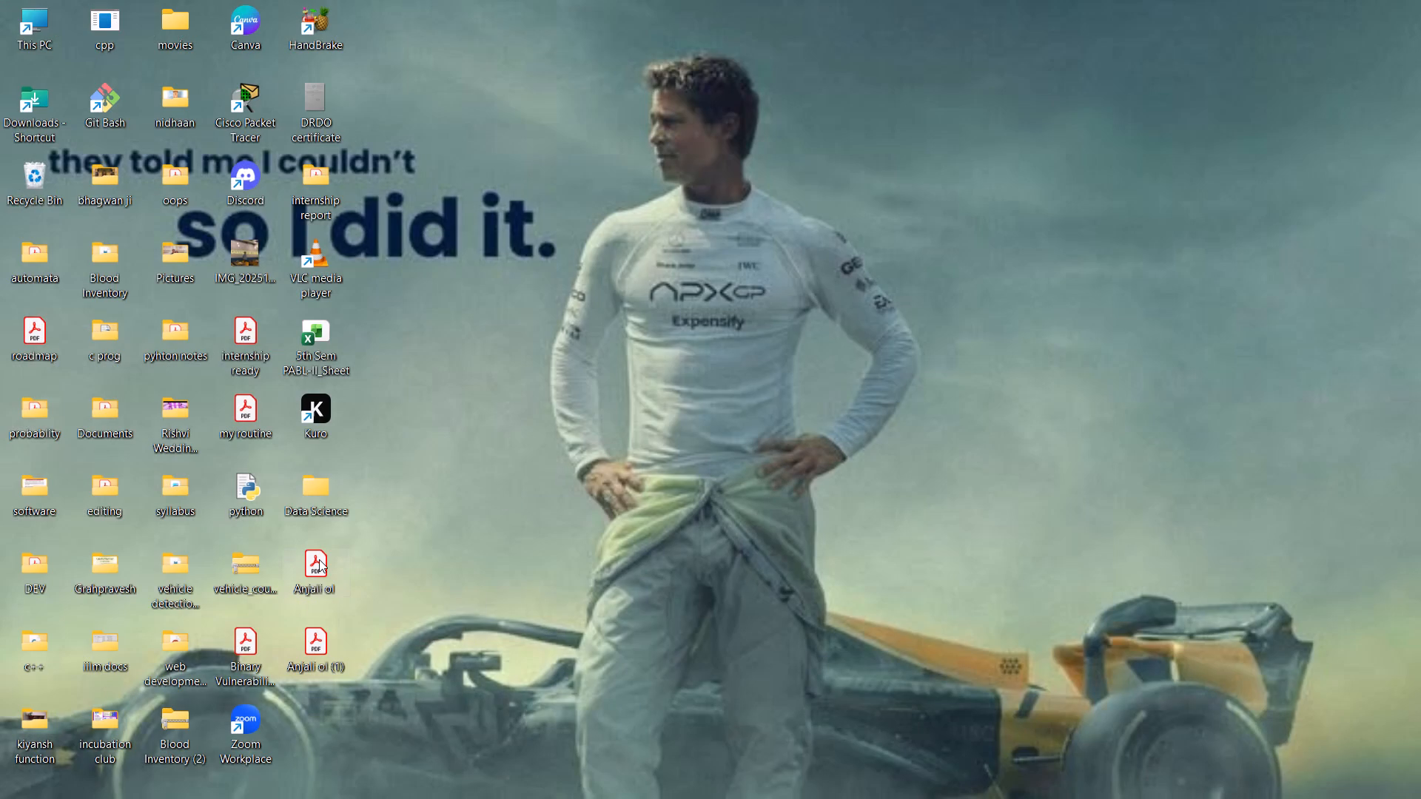
{"action": "left_click", "coordinate": [329, 647], "text": "shift"}
{"action": "left_click", "coordinate": [373, 681]}
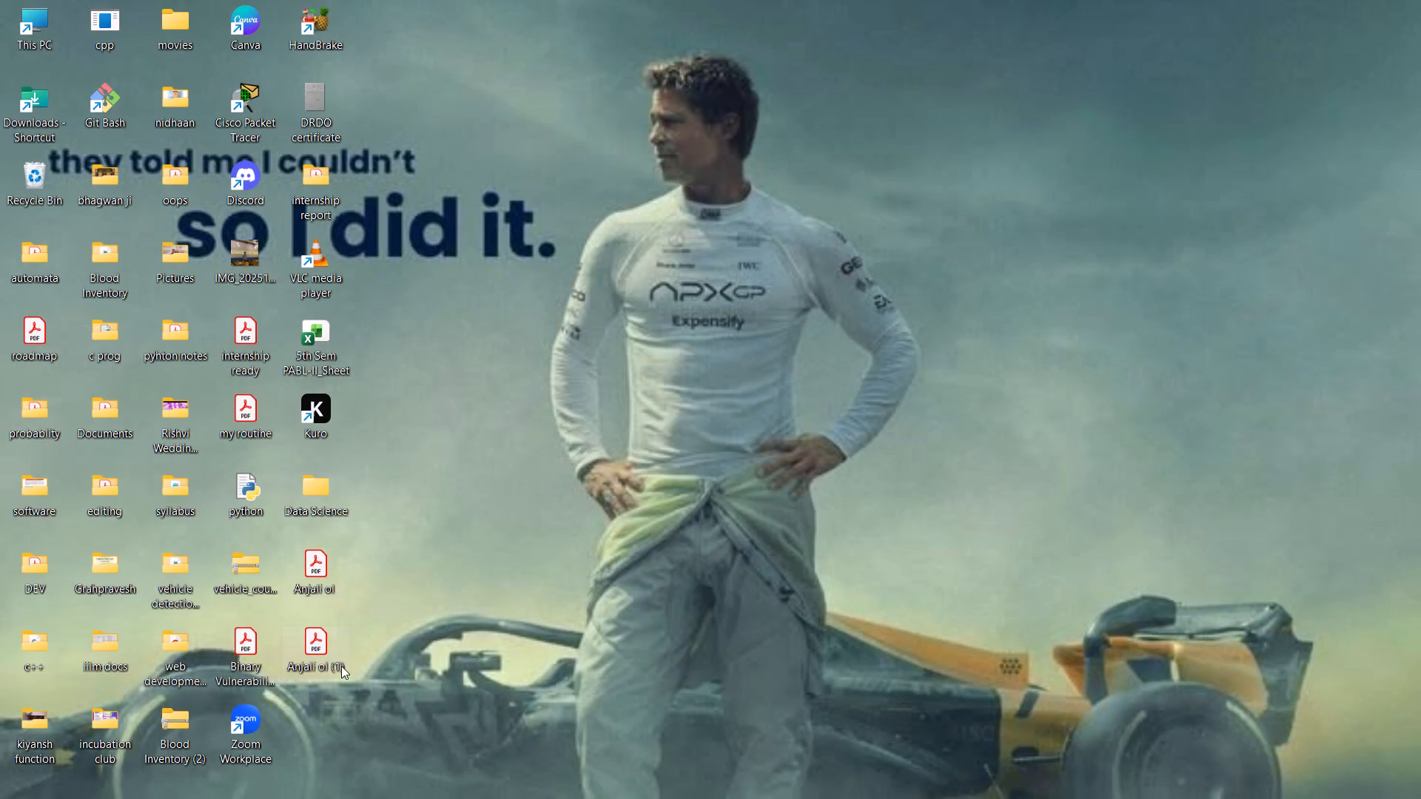
{"action": "left_click", "coordinate": [333, 653], "text": "shift"}
{"action": "left_click", "coordinate": [333, 653]}
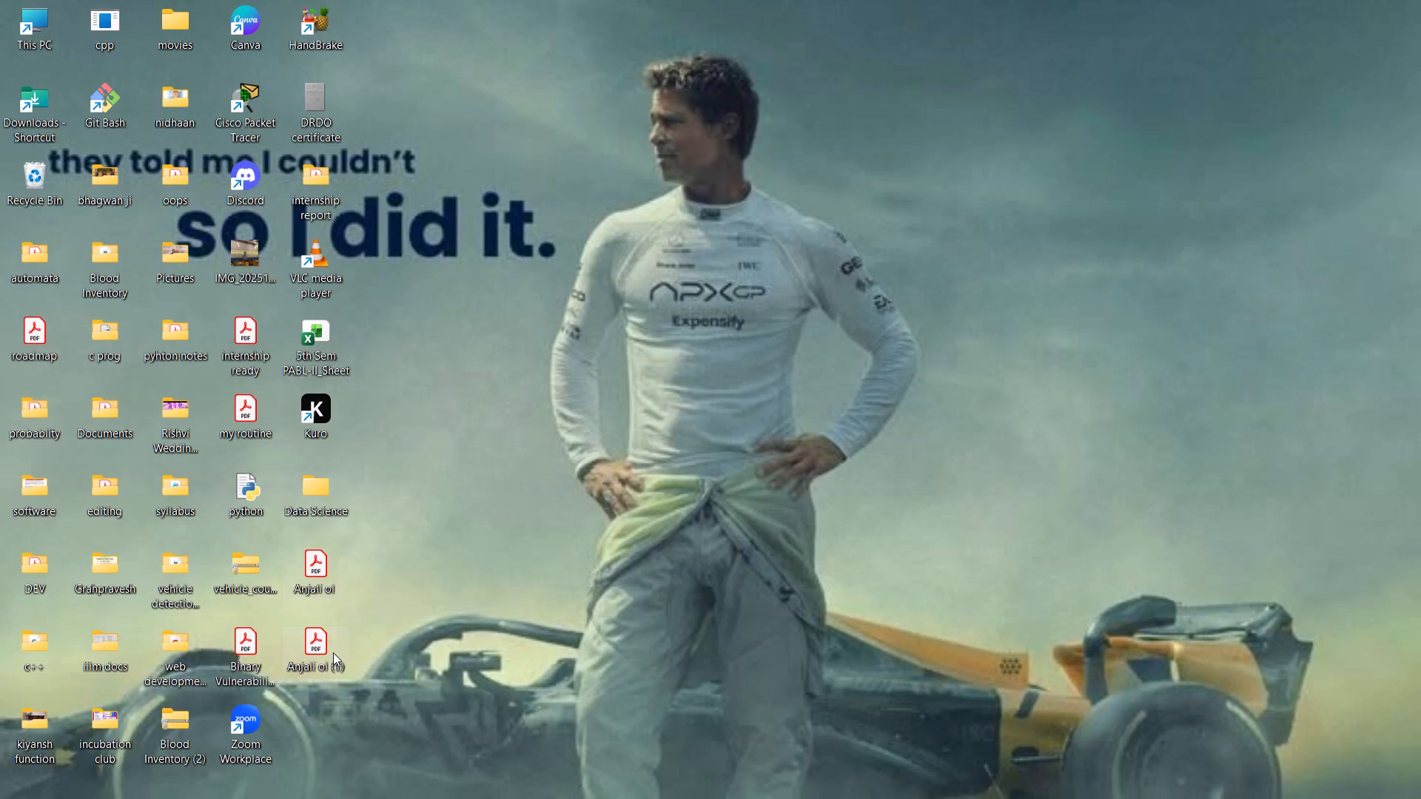
{"action": "left_click", "coordinate": [333, 653], "text": "ctrl"}
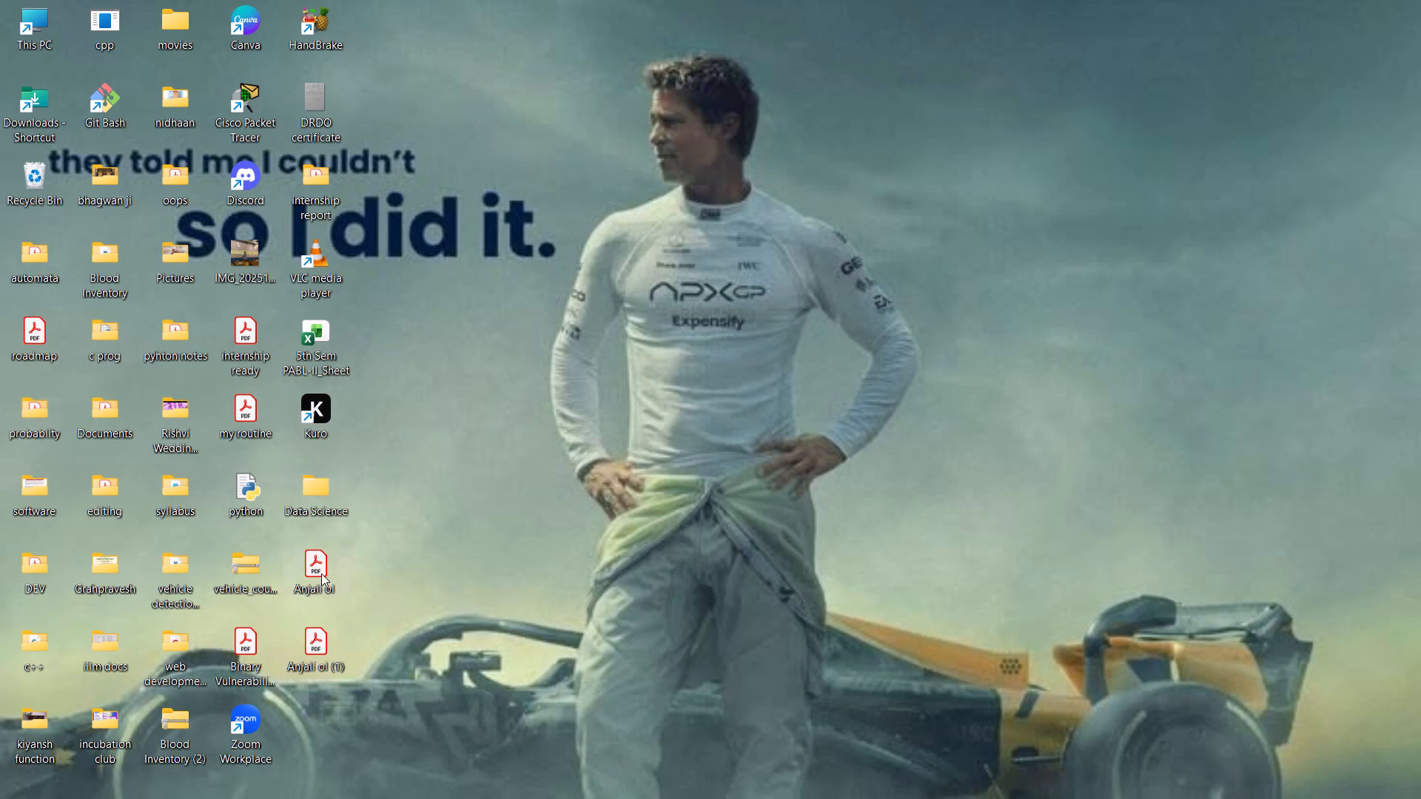
{"action": "left_click", "coordinate": [318, 573], "text": "ctrl"}
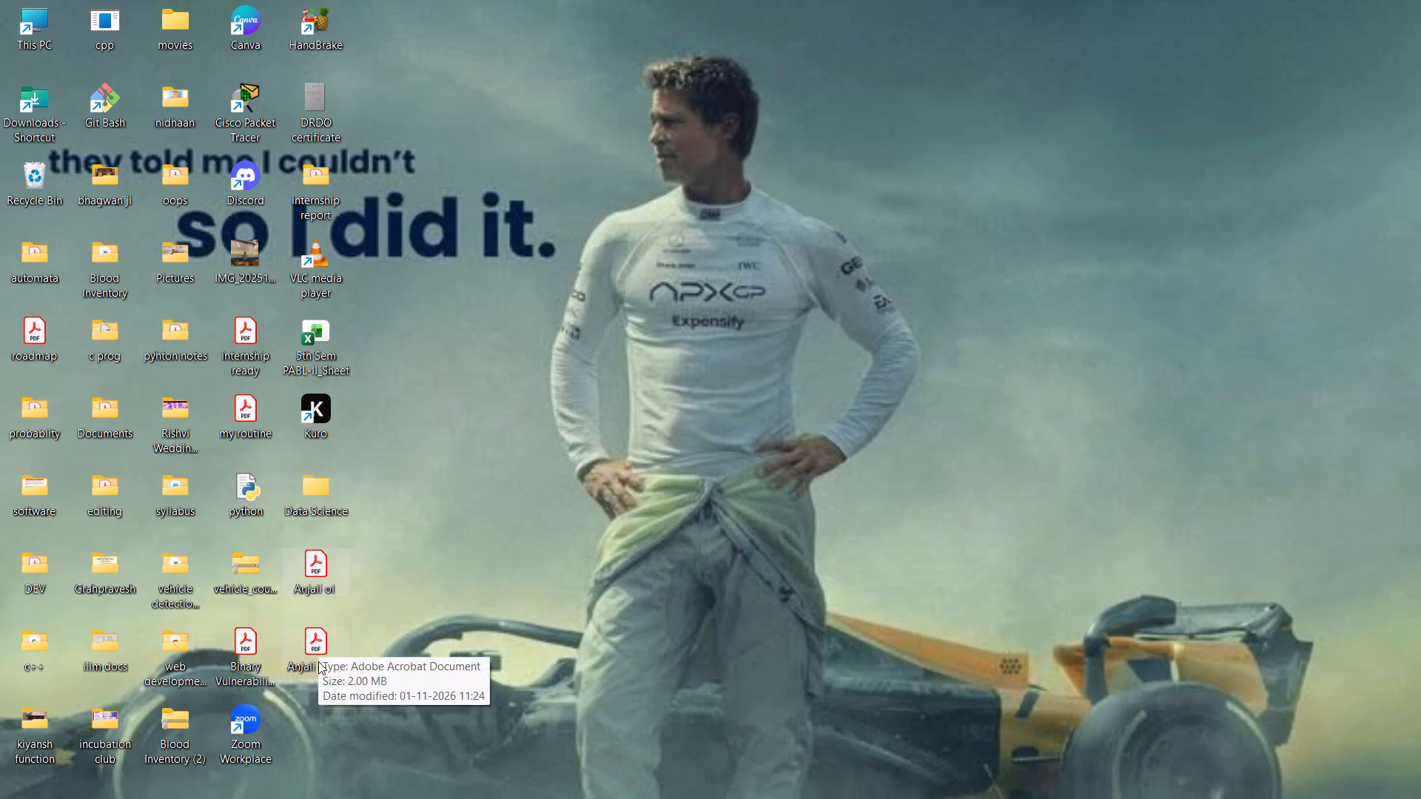
{"action": "left_click", "coordinate": [318, 661], "text": "ctrl"}
{"action": "key", "text": "Delete"}
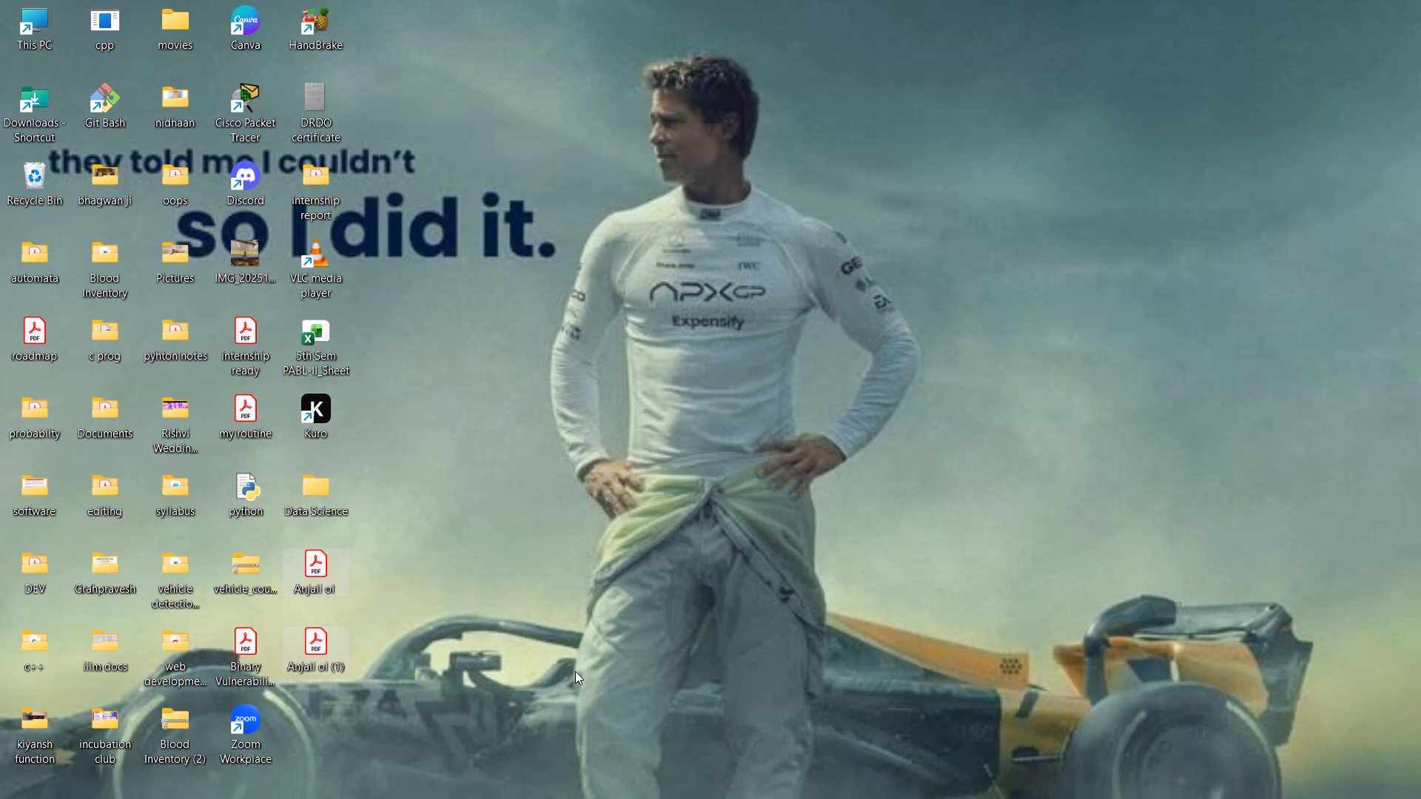
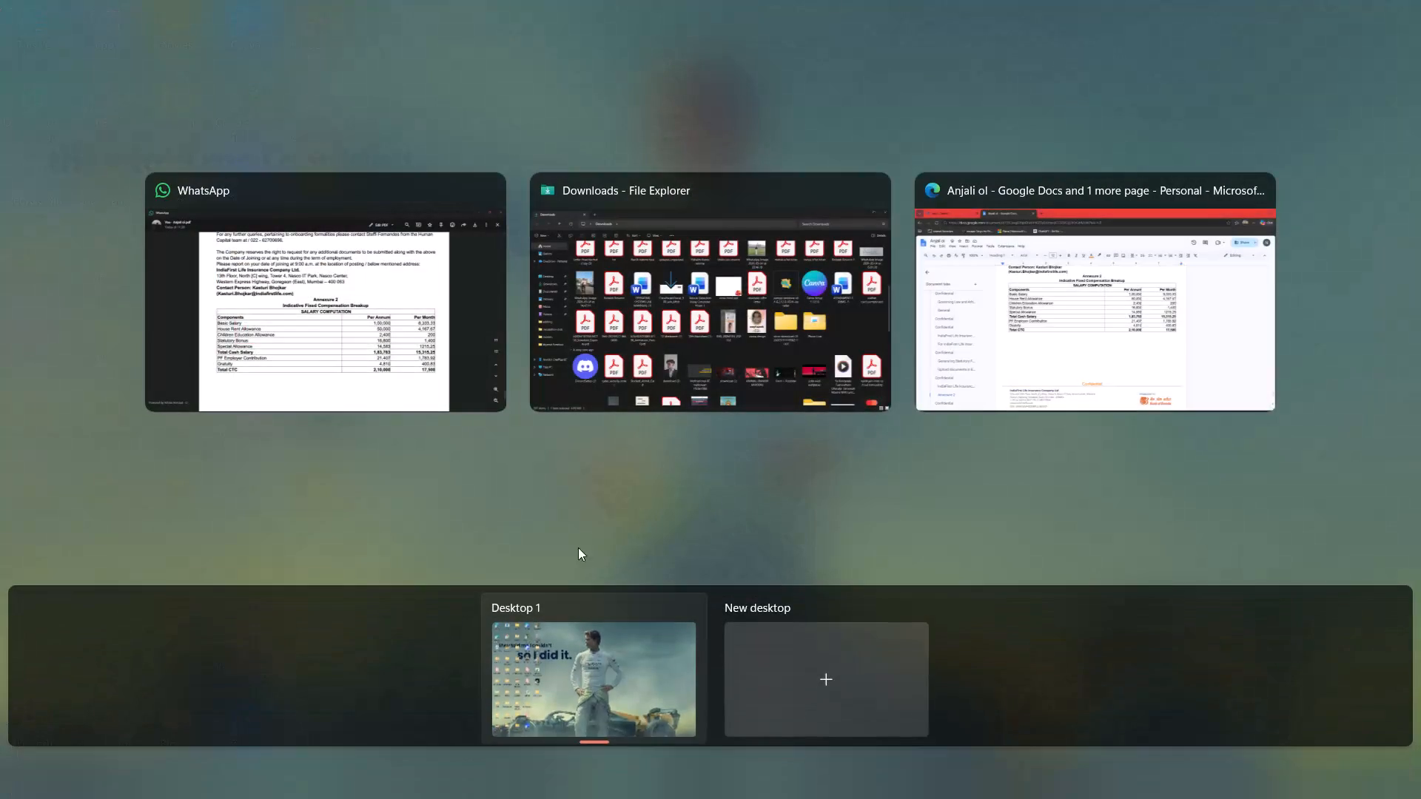
Delete the "Anjali ol" Word document, the "Anjali ol" PDF beside it and the "anjali ol final" PDF from the Downloads folder.
{"action": "left_click", "coordinate": [693, 388]}
{"action": "scroll", "coordinate": [693, 388], "scroll_direction": "up", "scroll_amount": 10}
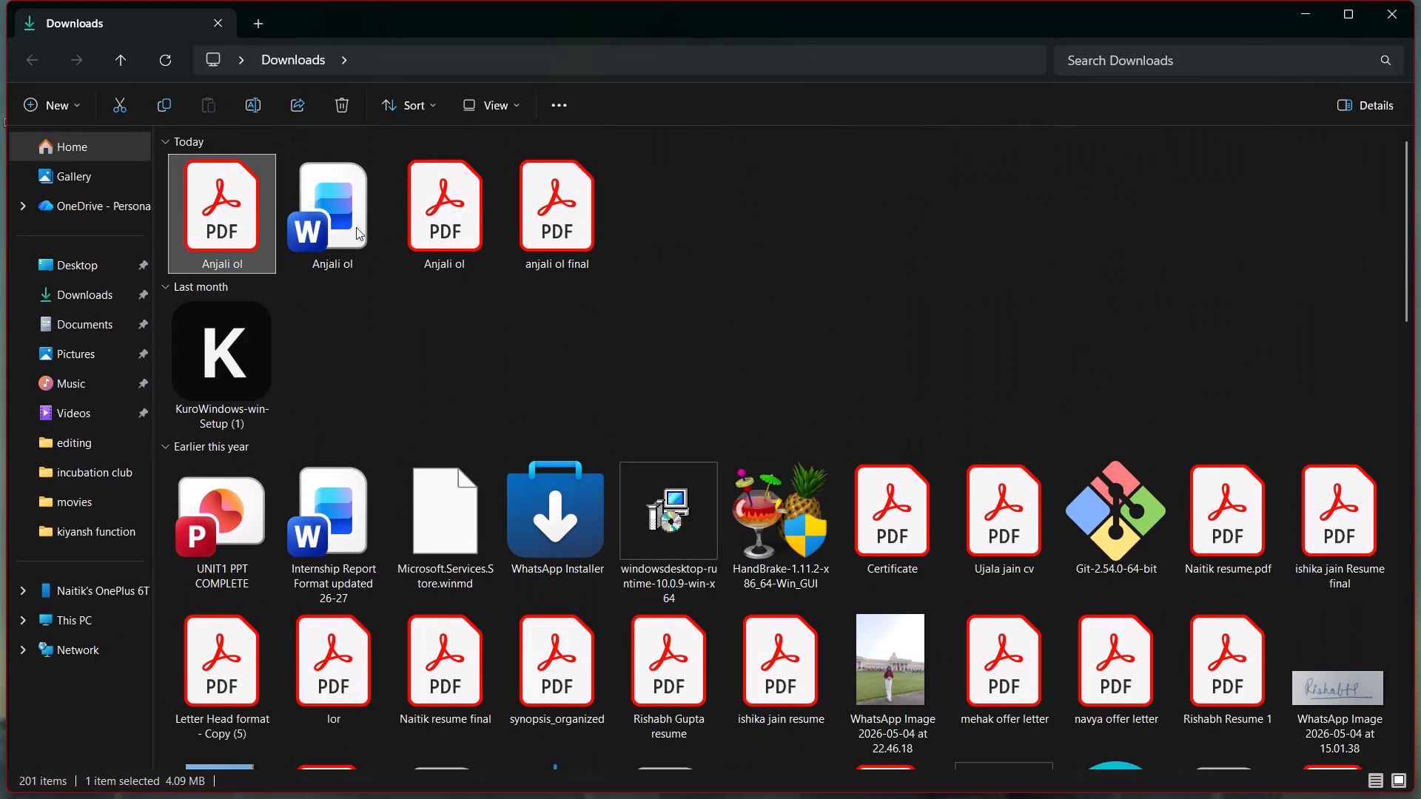
{"action": "left_click", "coordinate": [326, 222]}
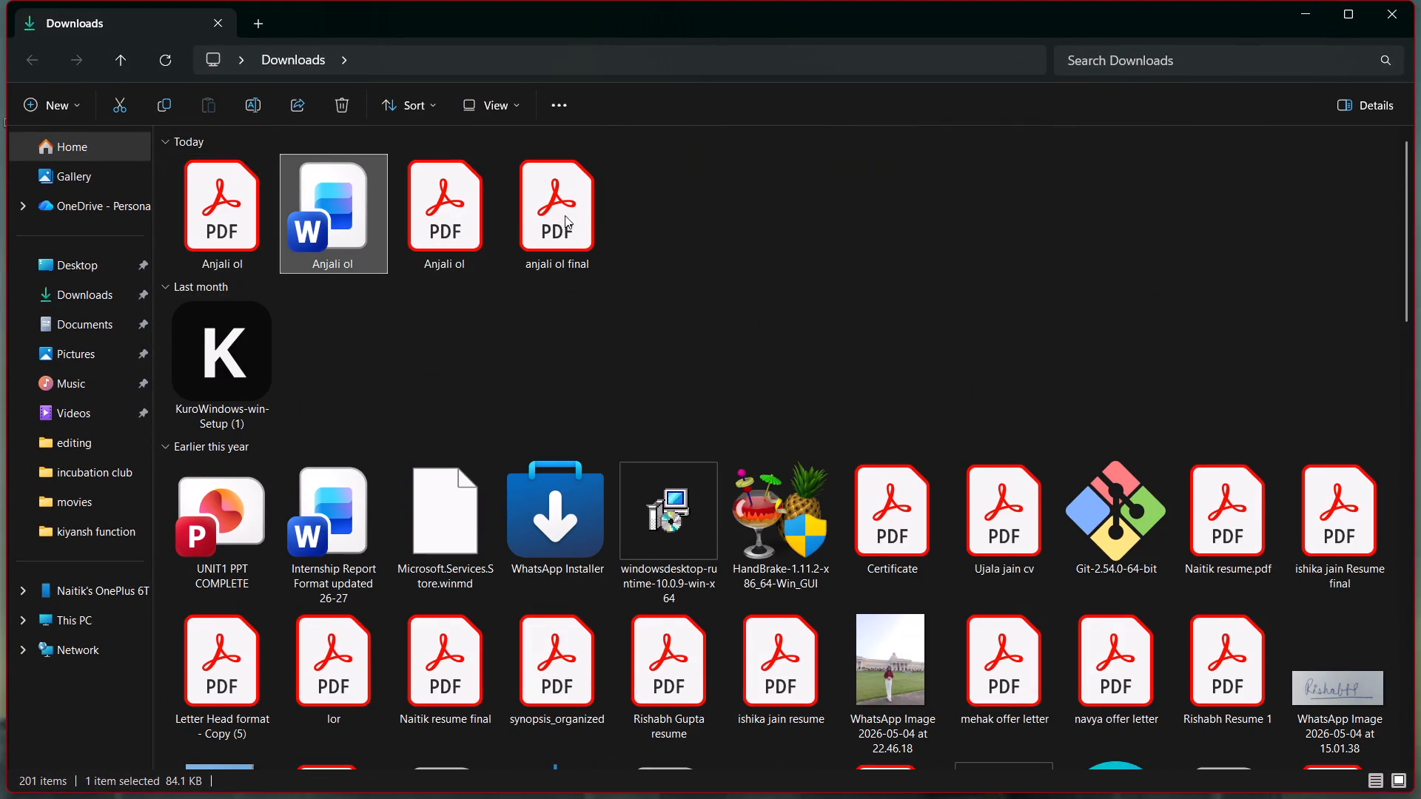
{"action": "left_click", "coordinate": [579, 212], "text": "shift"}
{"action": "key", "text": "Delete"}
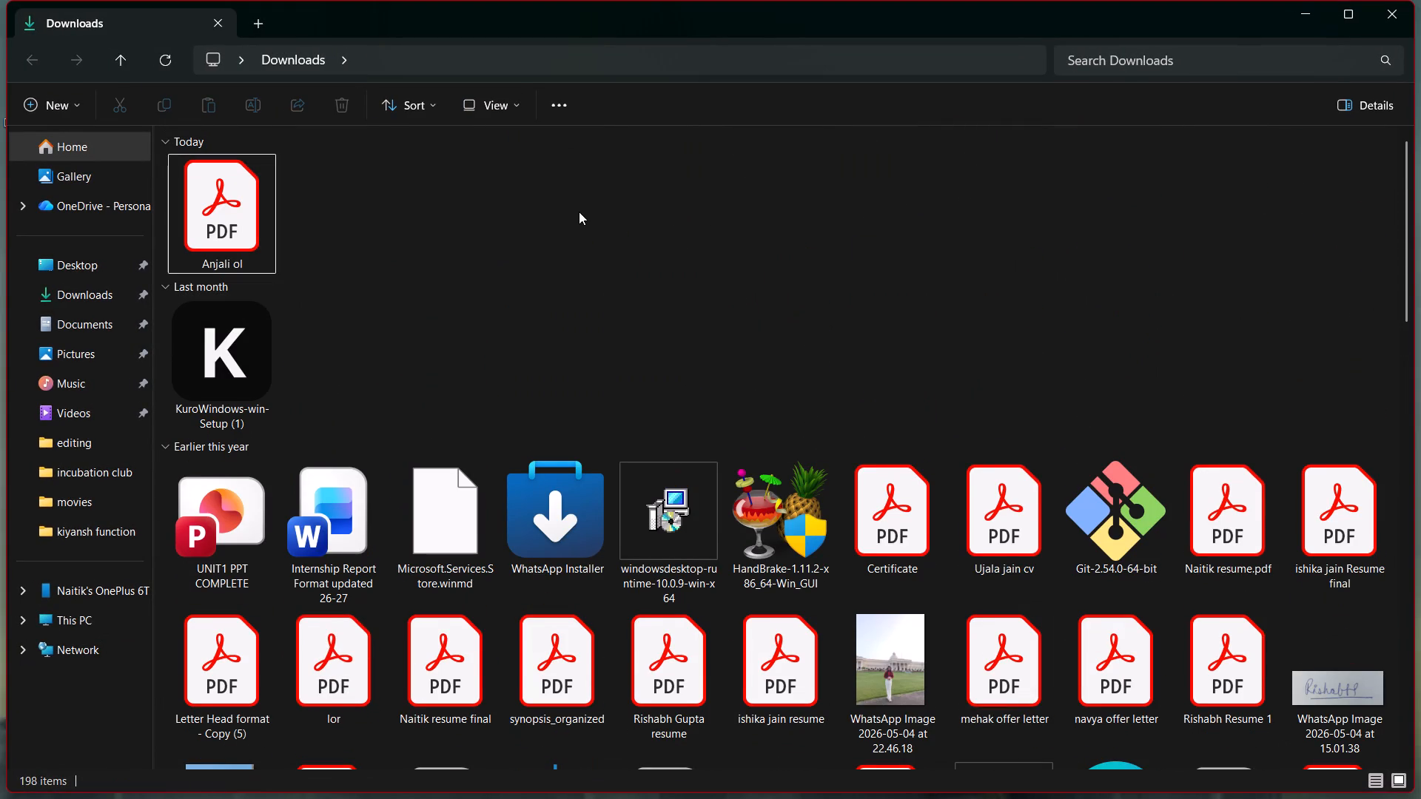
Look through the older files in the Downloads folder, and close its window.
{"action": "scroll", "coordinate": [504, 306], "scroll_direction": "down", "scroll_amount": 2}
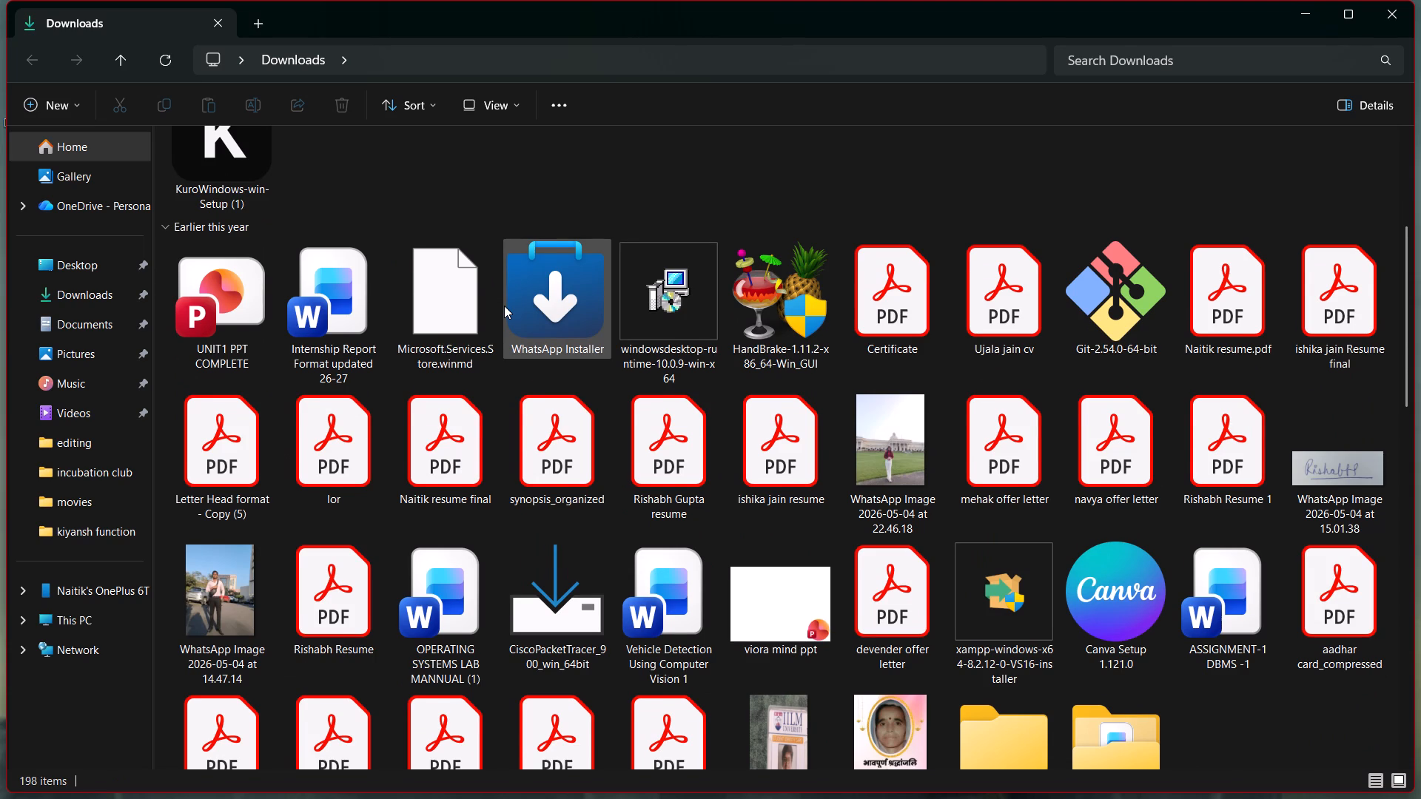
{"action": "scroll", "coordinate": [504, 306], "scroll_direction": "down", "scroll_amount": 1}
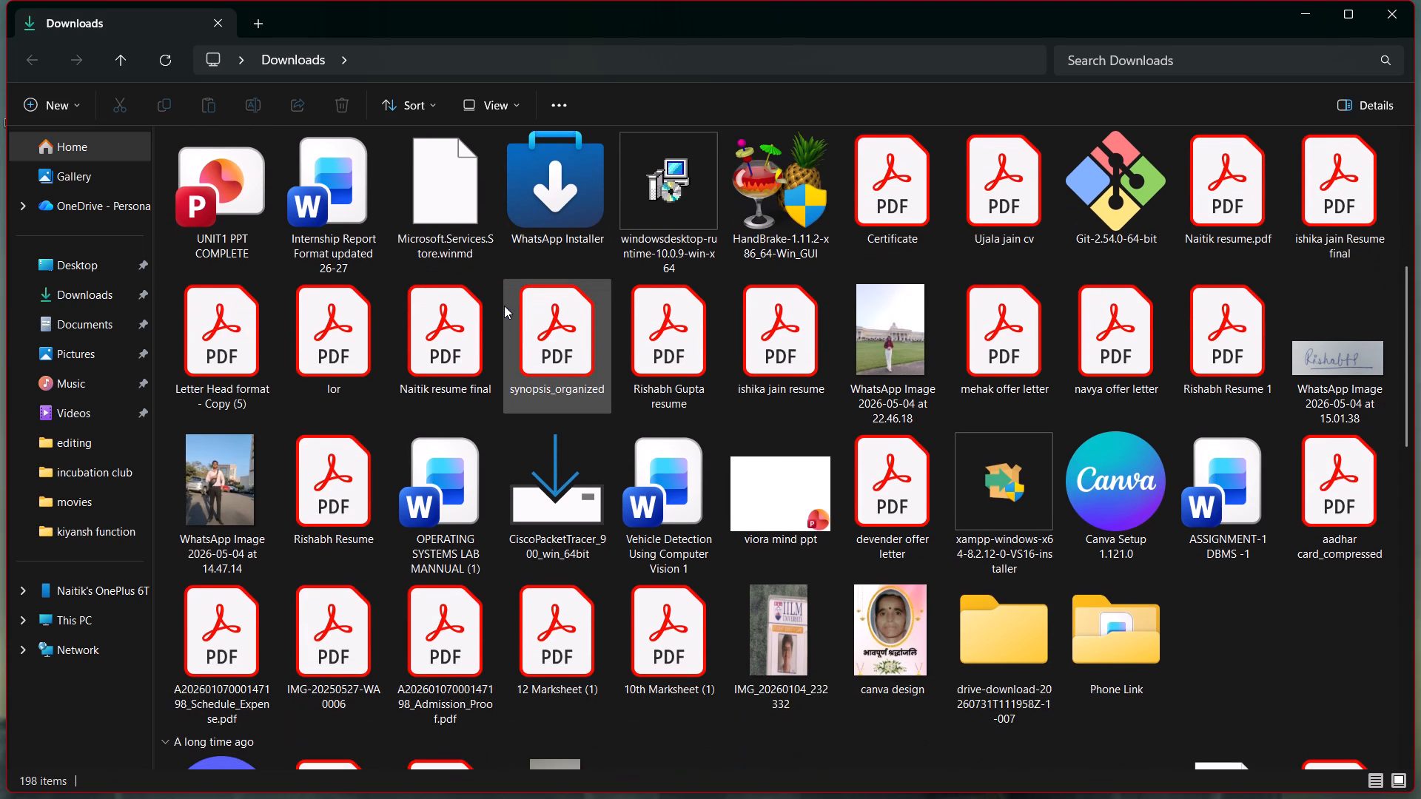
{"action": "scroll", "coordinate": [504, 306], "scroll_direction": "down", "scroll_amount": 1}
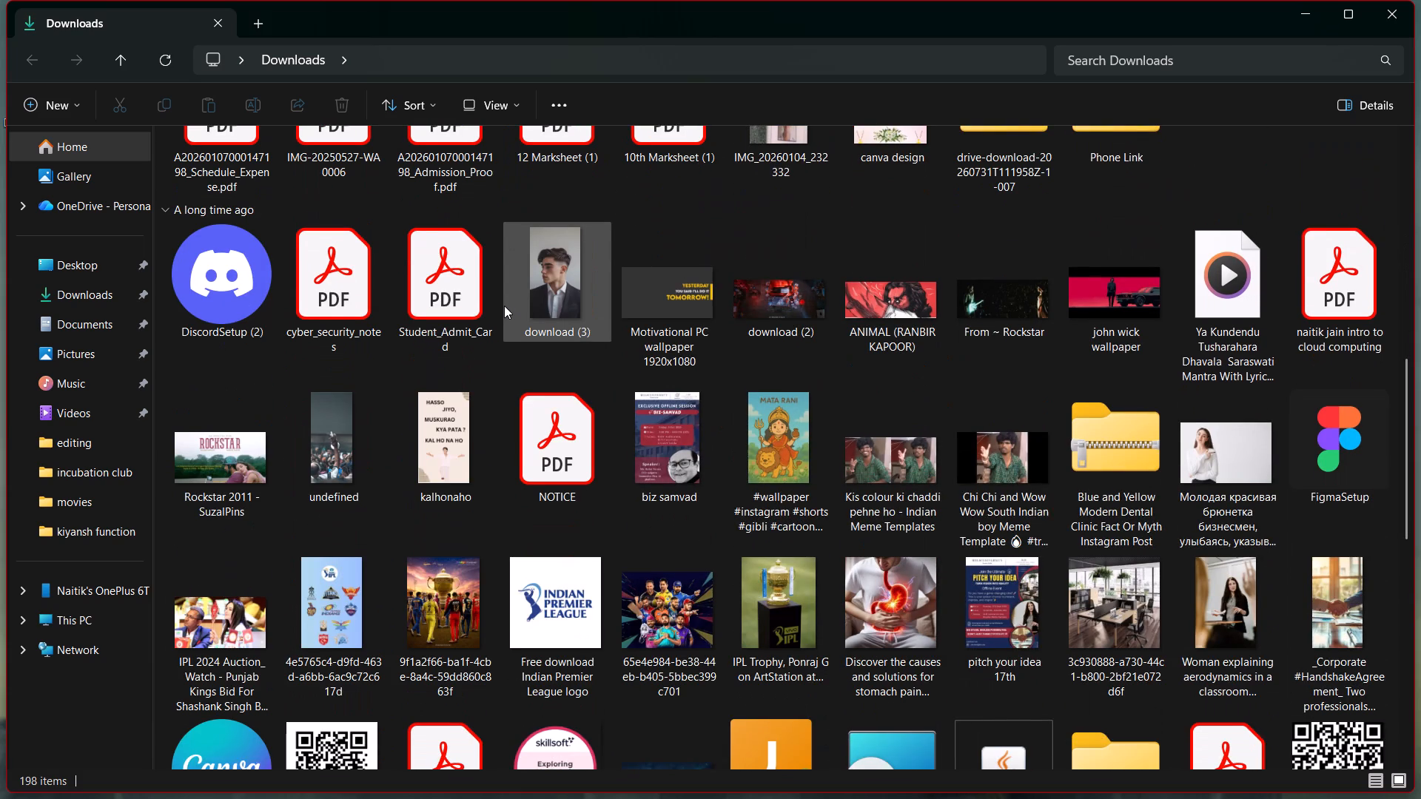
{"action": "scroll", "coordinate": [504, 306], "scroll_direction": "down", "scroll_amount": 1}
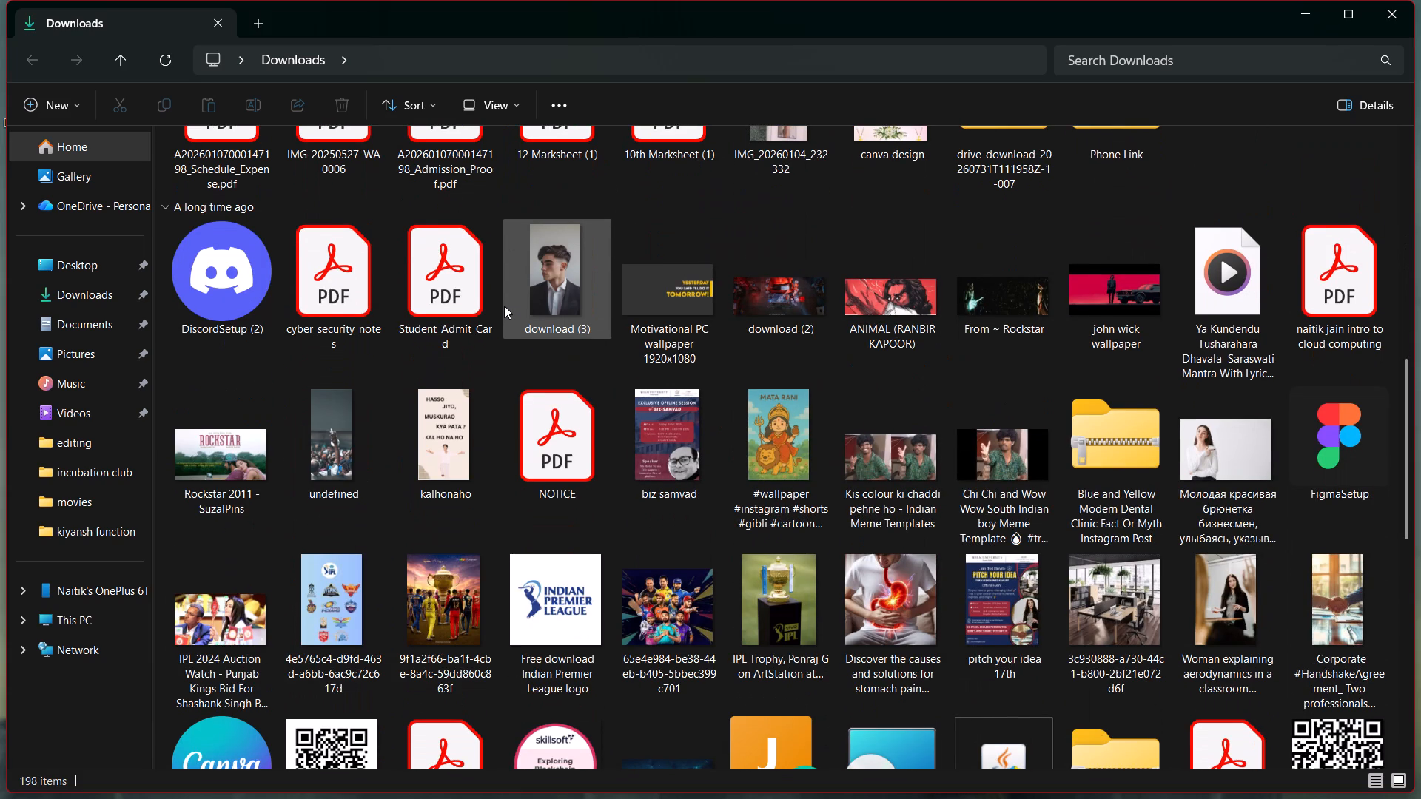
{"action": "scroll", "coordinate": [504, 306], "scroll_direction": "down", "scroll_amount": 2}
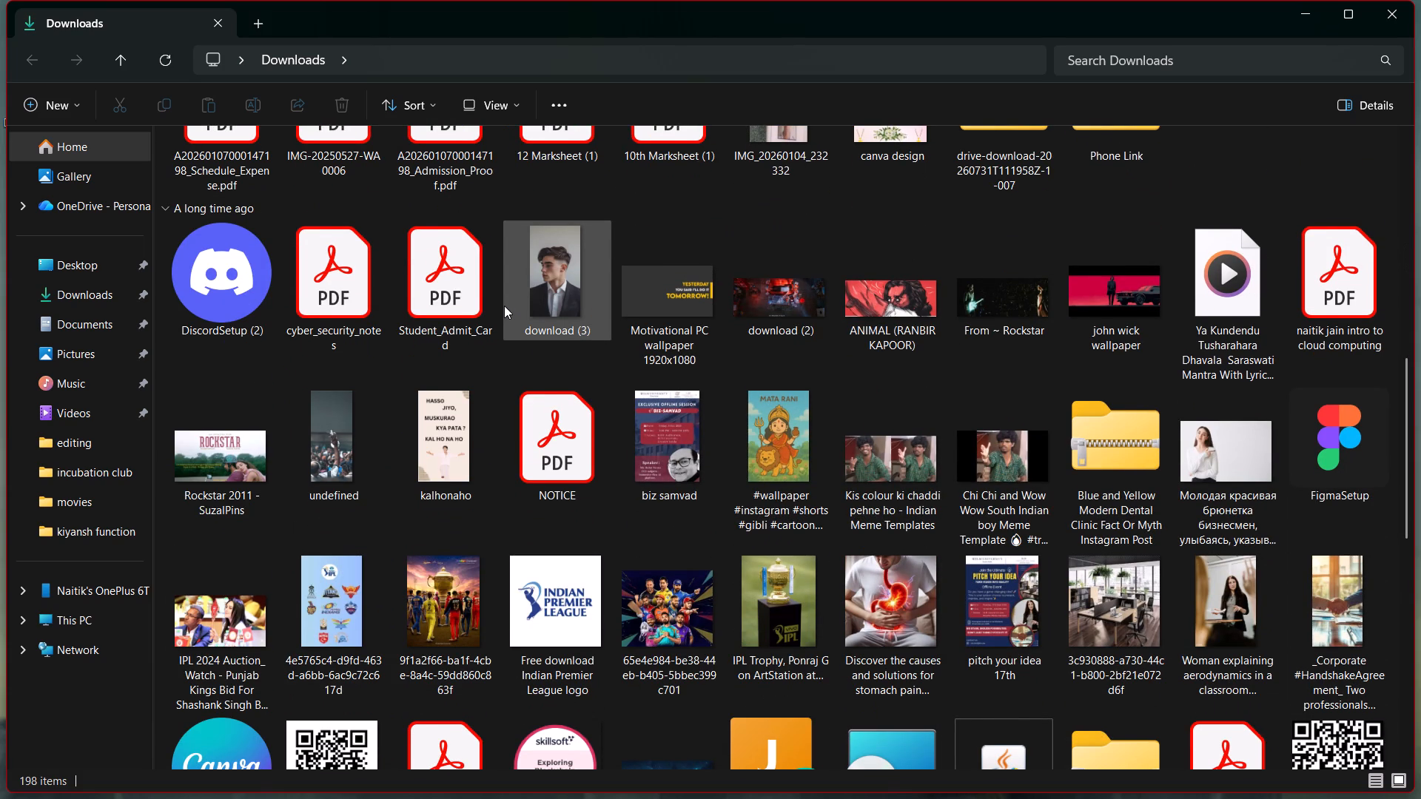
{"action": "scroll", "coordinate": [504, 306], "scroll_direction": "down", "scroll_amount": 2}
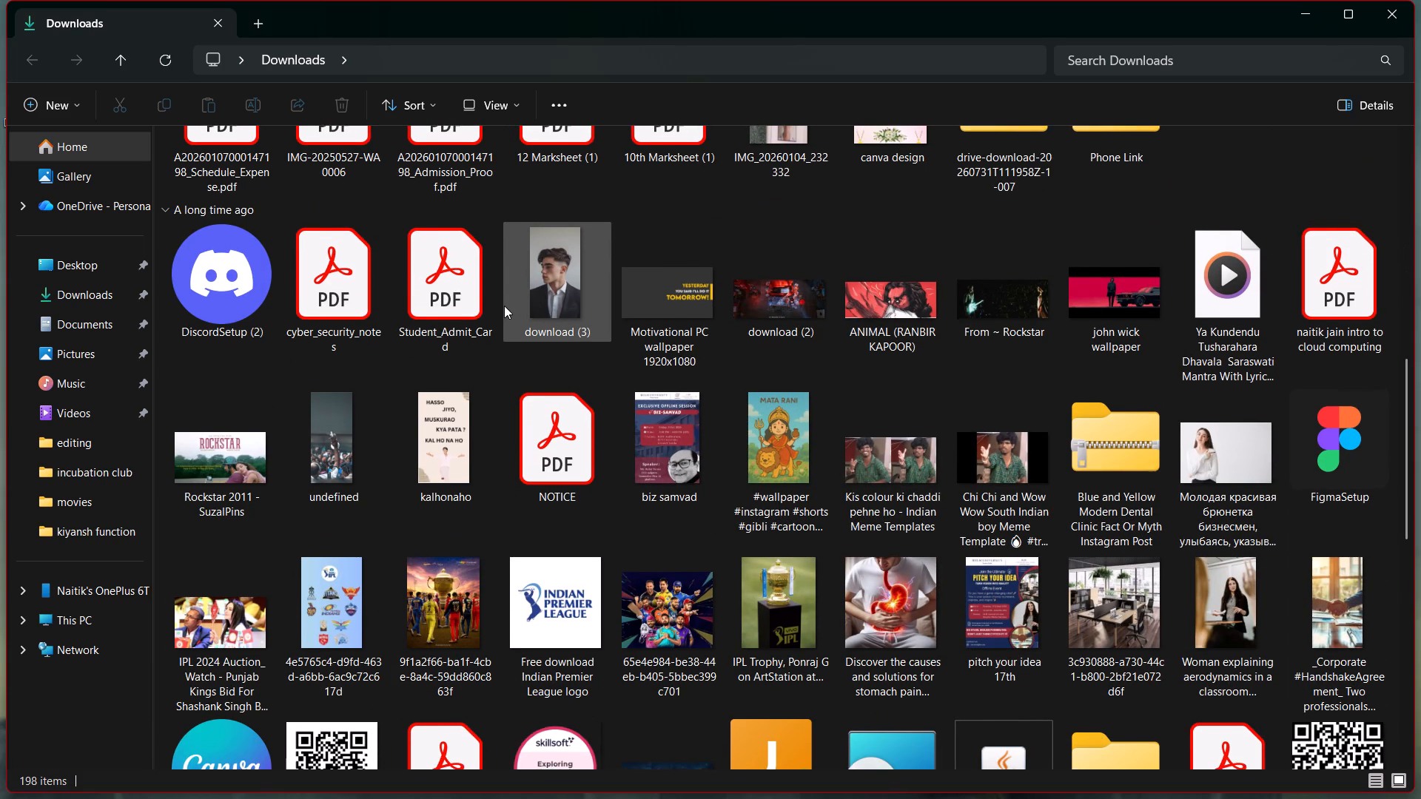
{"action": "scroll", "coordinate": [504, 306], "scroll_direction": "down", "scroll_amount": 1}
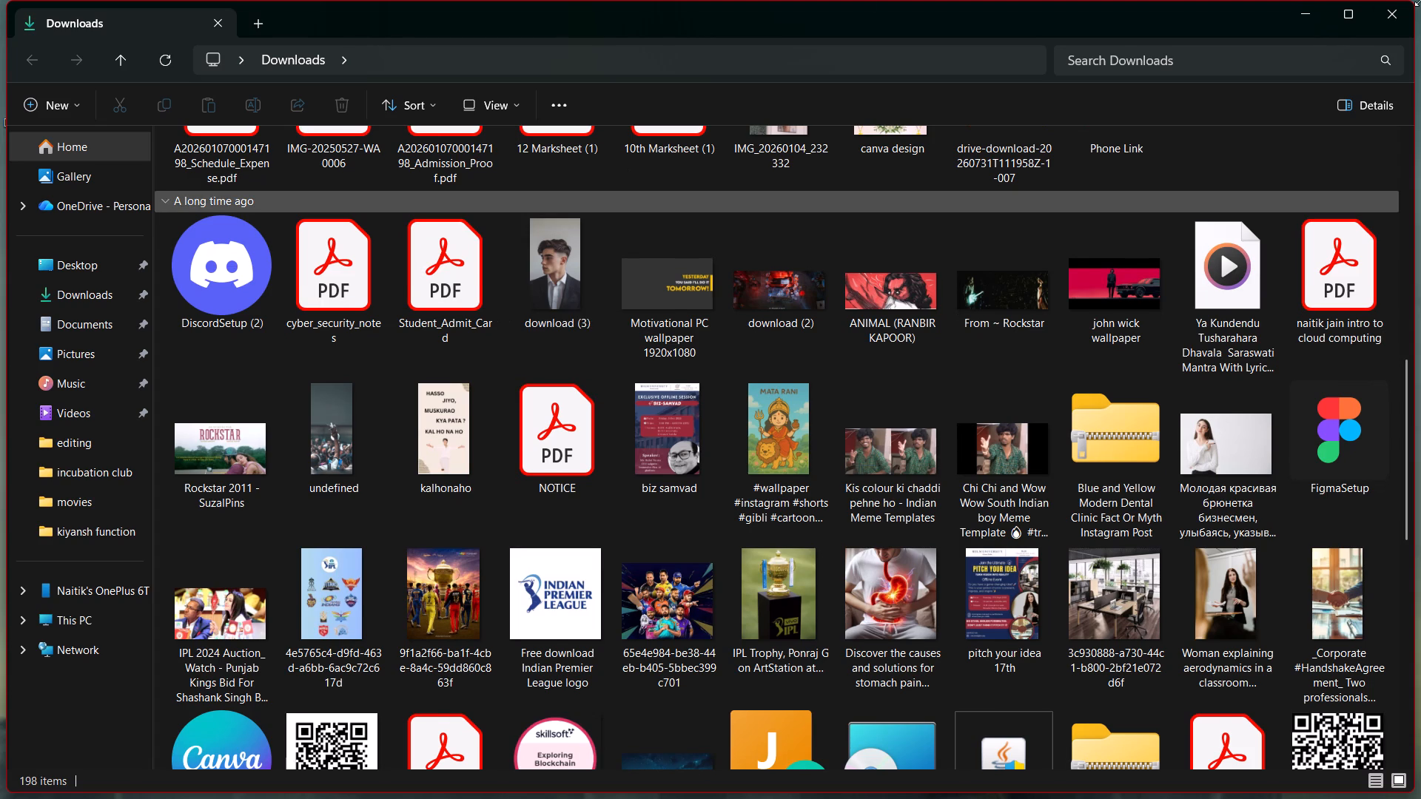
{"action": "left_click", "coordinate": [1420, 0]}
{"action": "left_click", "coordinate": [1388, 24]}
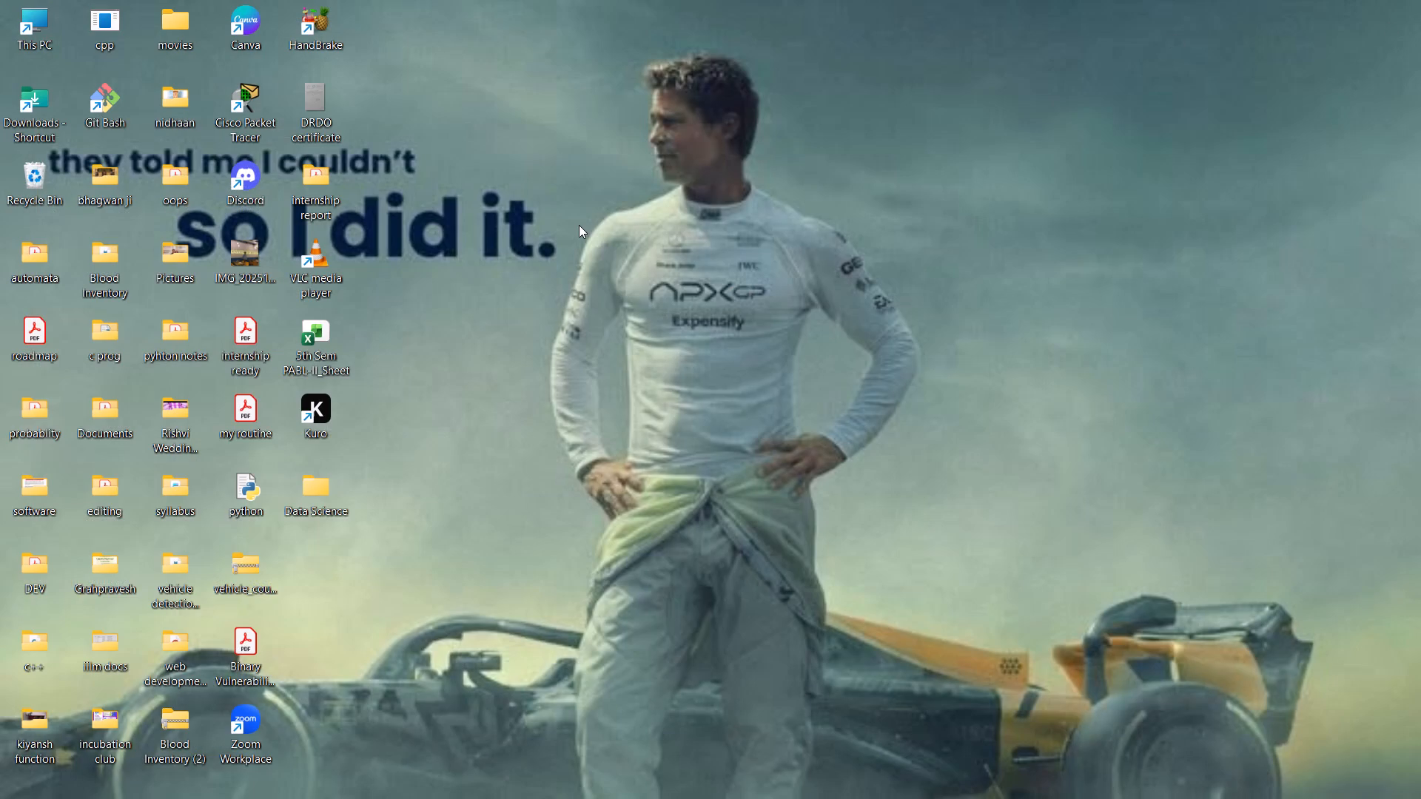
Launch Kuro from the desktop.
{"action": "double_click", "coordinate": [315, 407]}
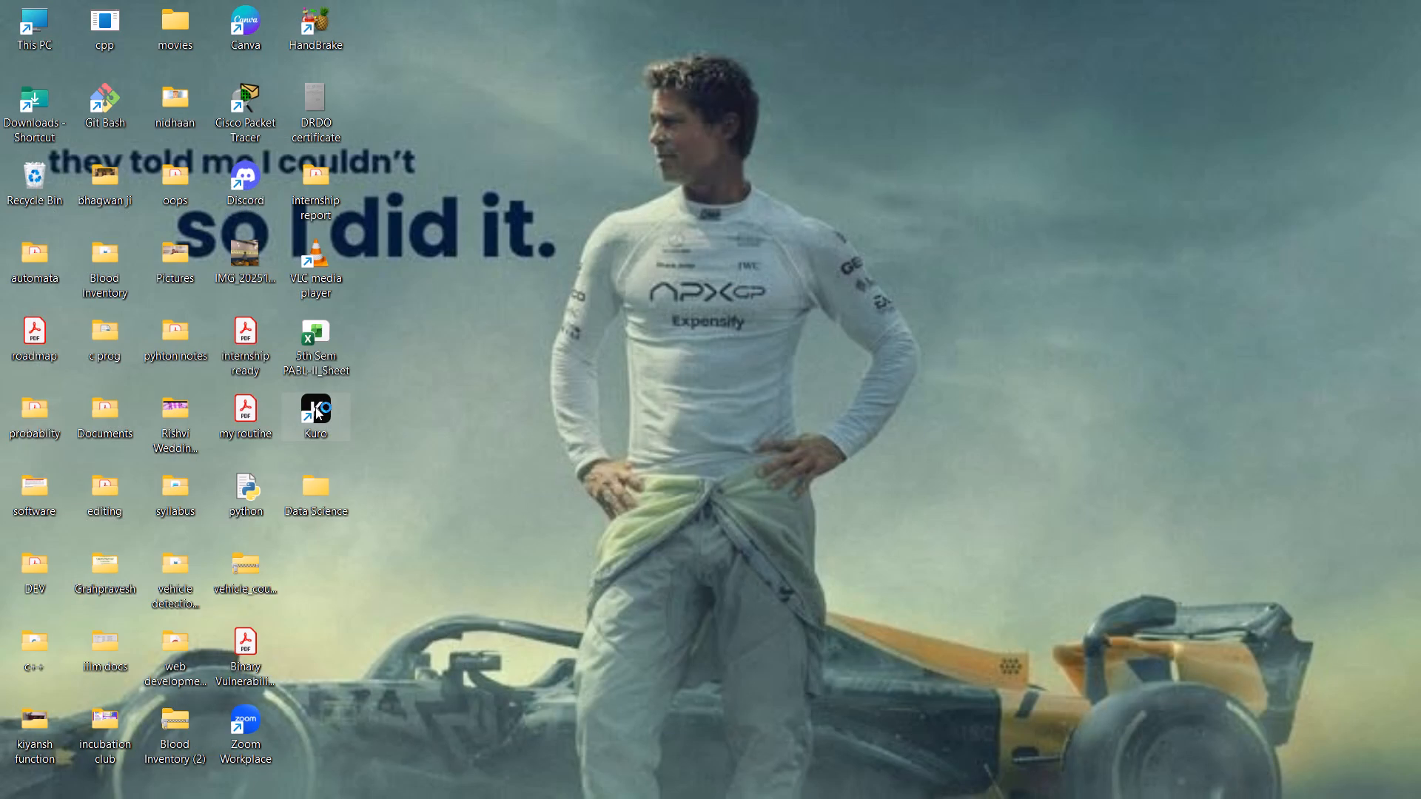
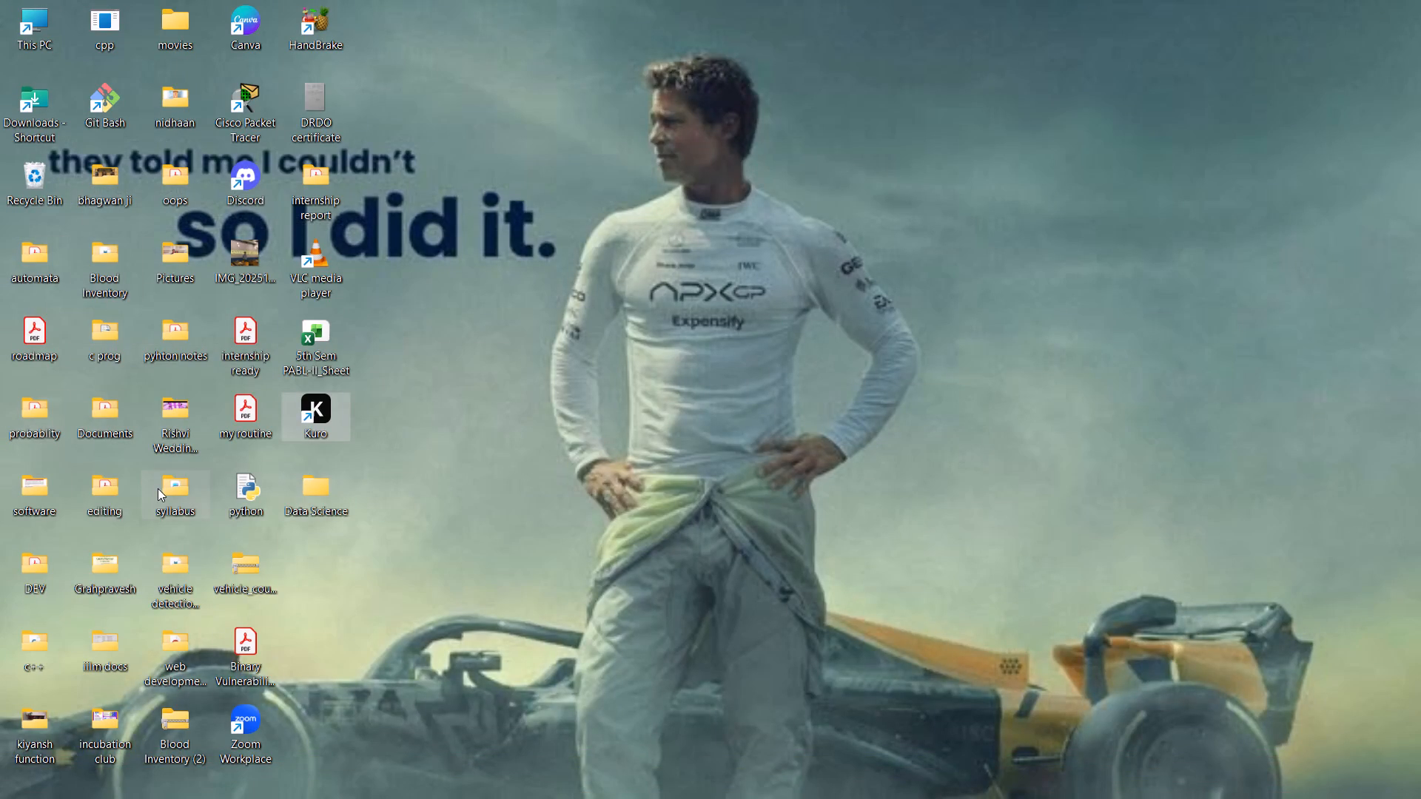
Open the Downloads folder from its desktop shortcut.
{"action": "double_click", "coordinate": [22, 101]}
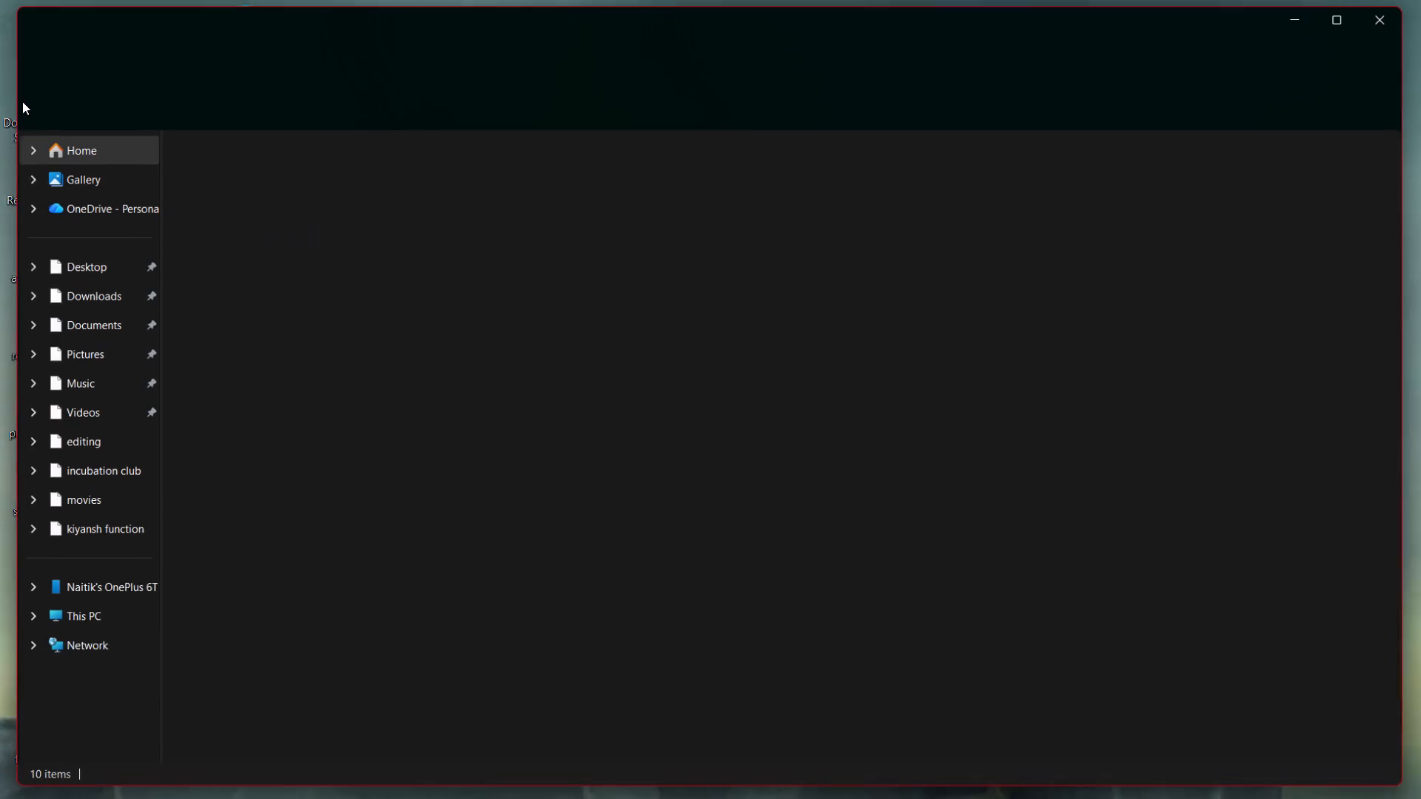
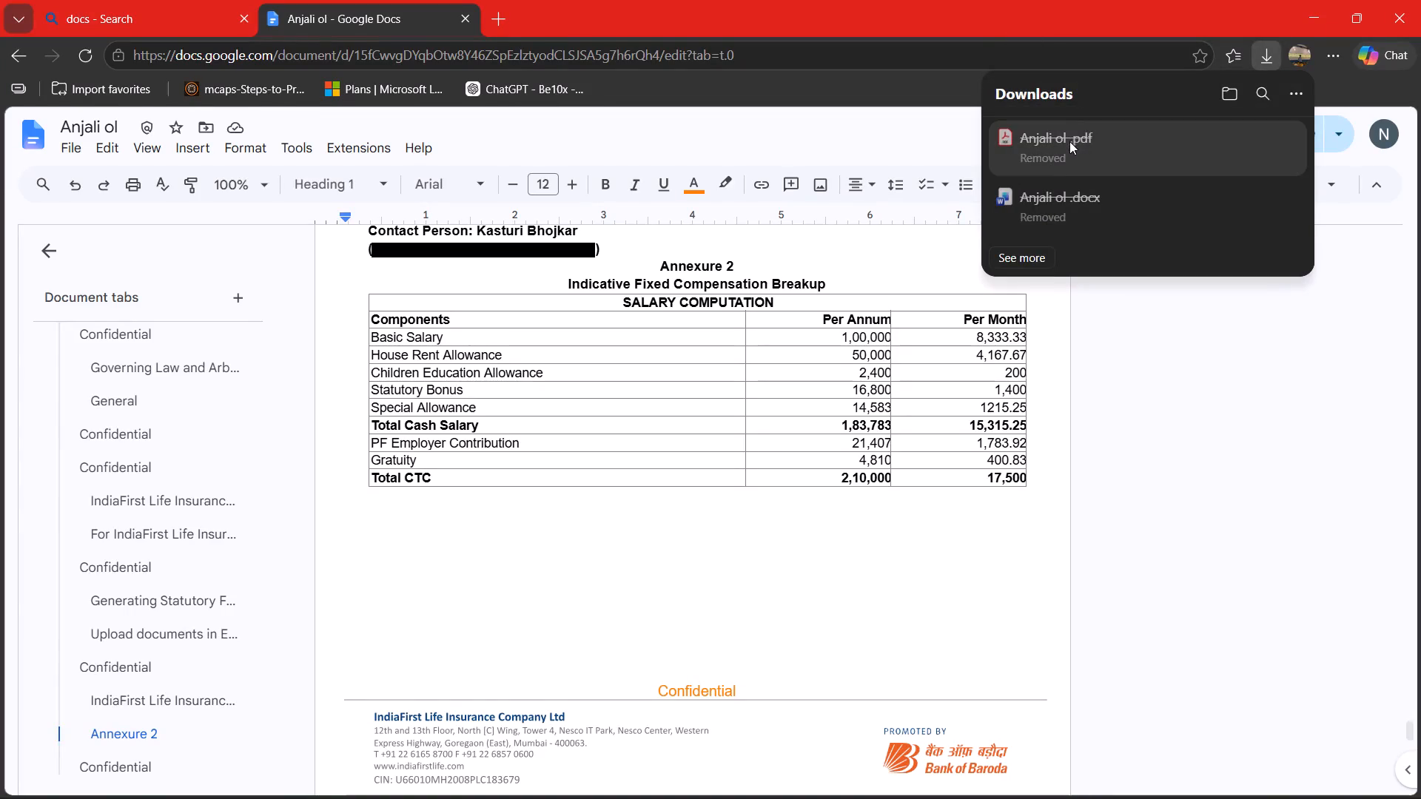
View the Downloads folder from the browser's download list, then close the folder window.
{"action": "left_click", "coordinate": [1020, 267]}
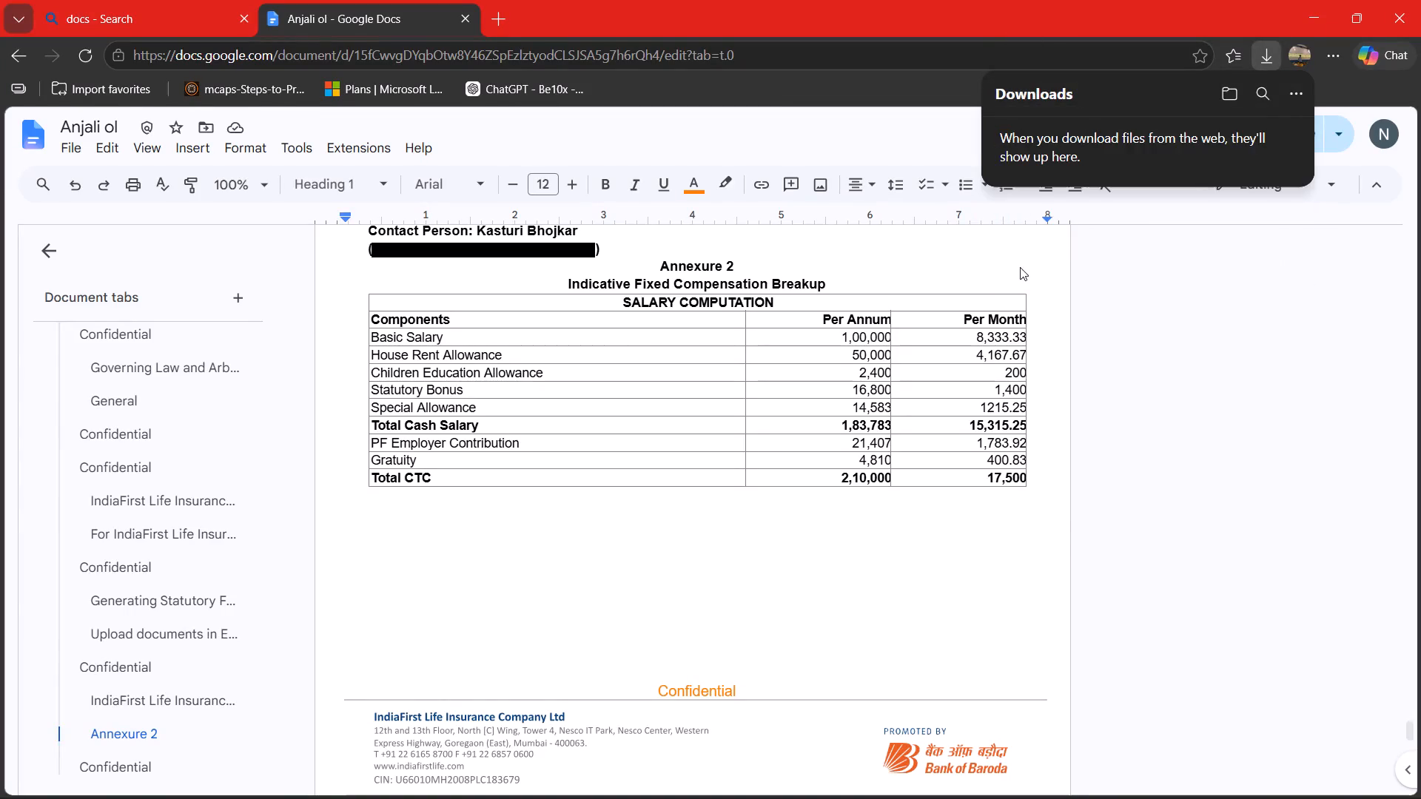
{"action": "left_click", "coordinate": [1237, 90]}
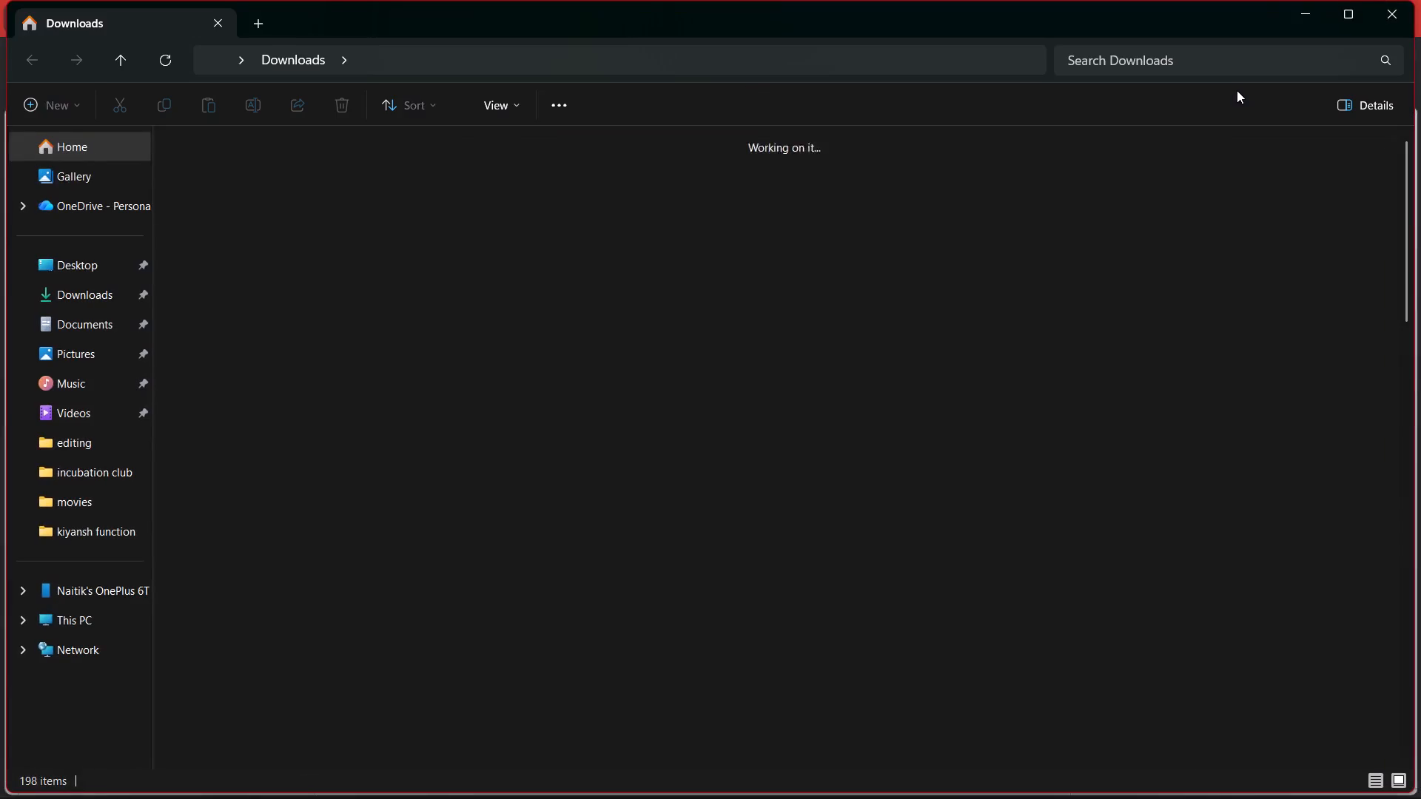
{"action": "left_click", "coordinate": [1375, 8]}
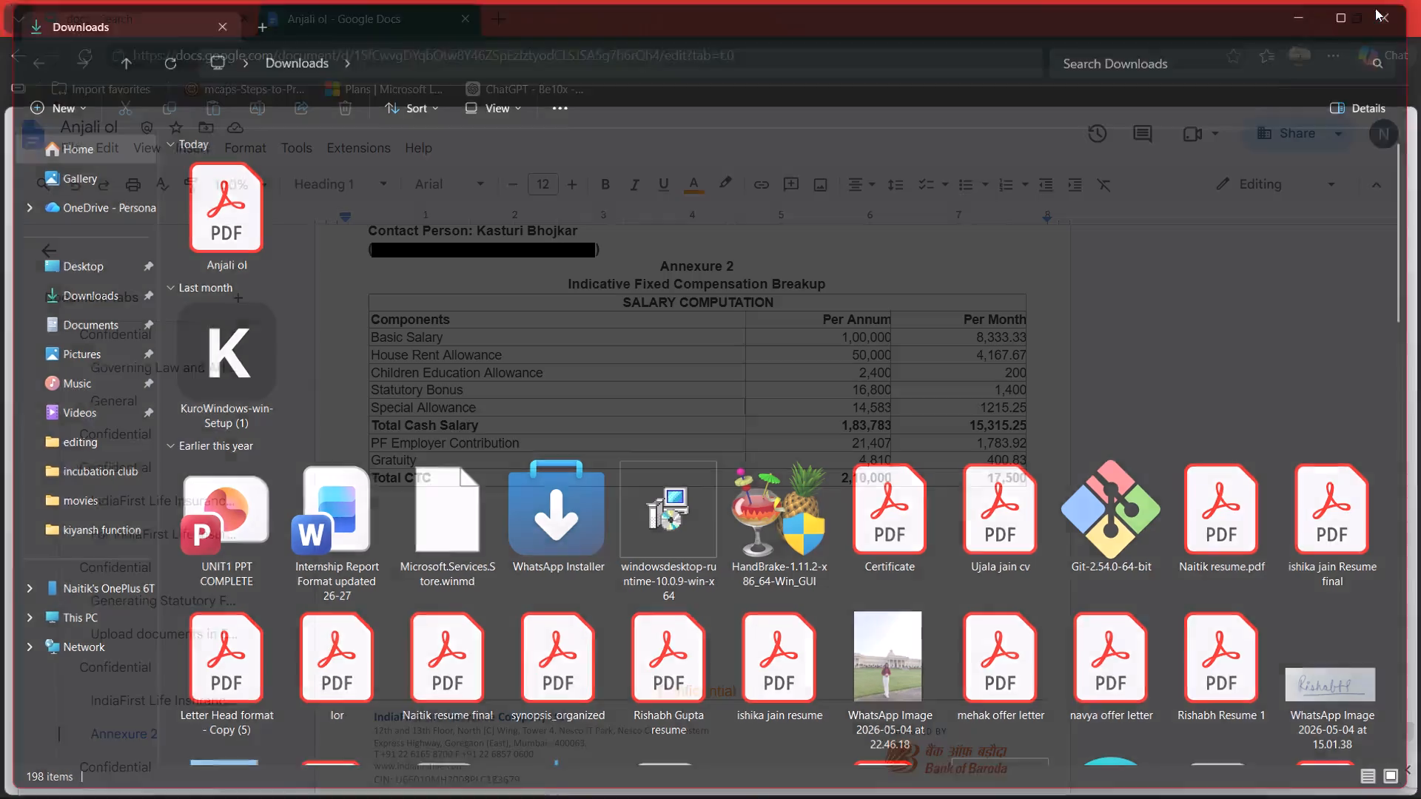
Open the browser's full downloads page and examine the download history, including the options for the "Anjali ol .docx" entry.
{"action": "left_click", "coordinate": [503, 7]}
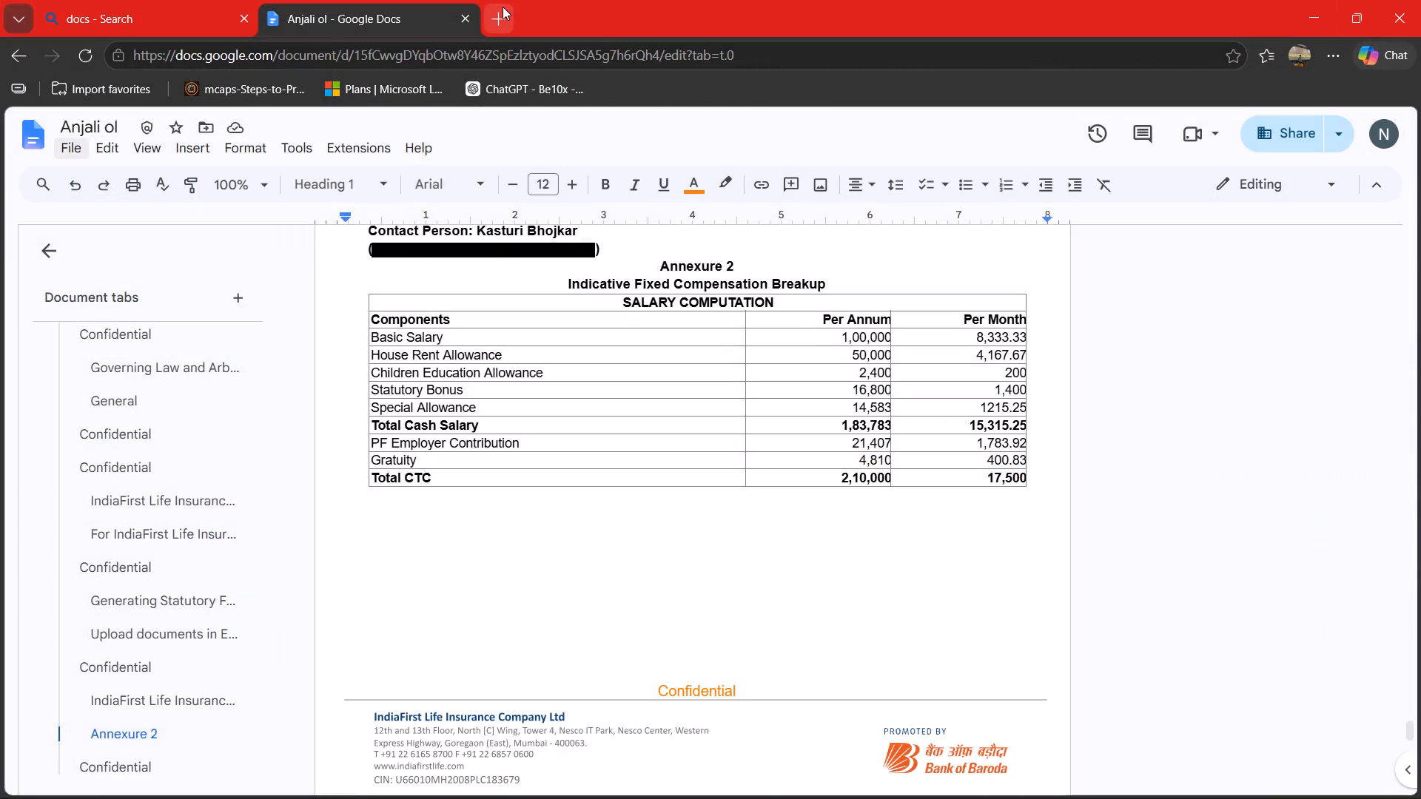
{"action": "key", "text": "ctrl+j"}
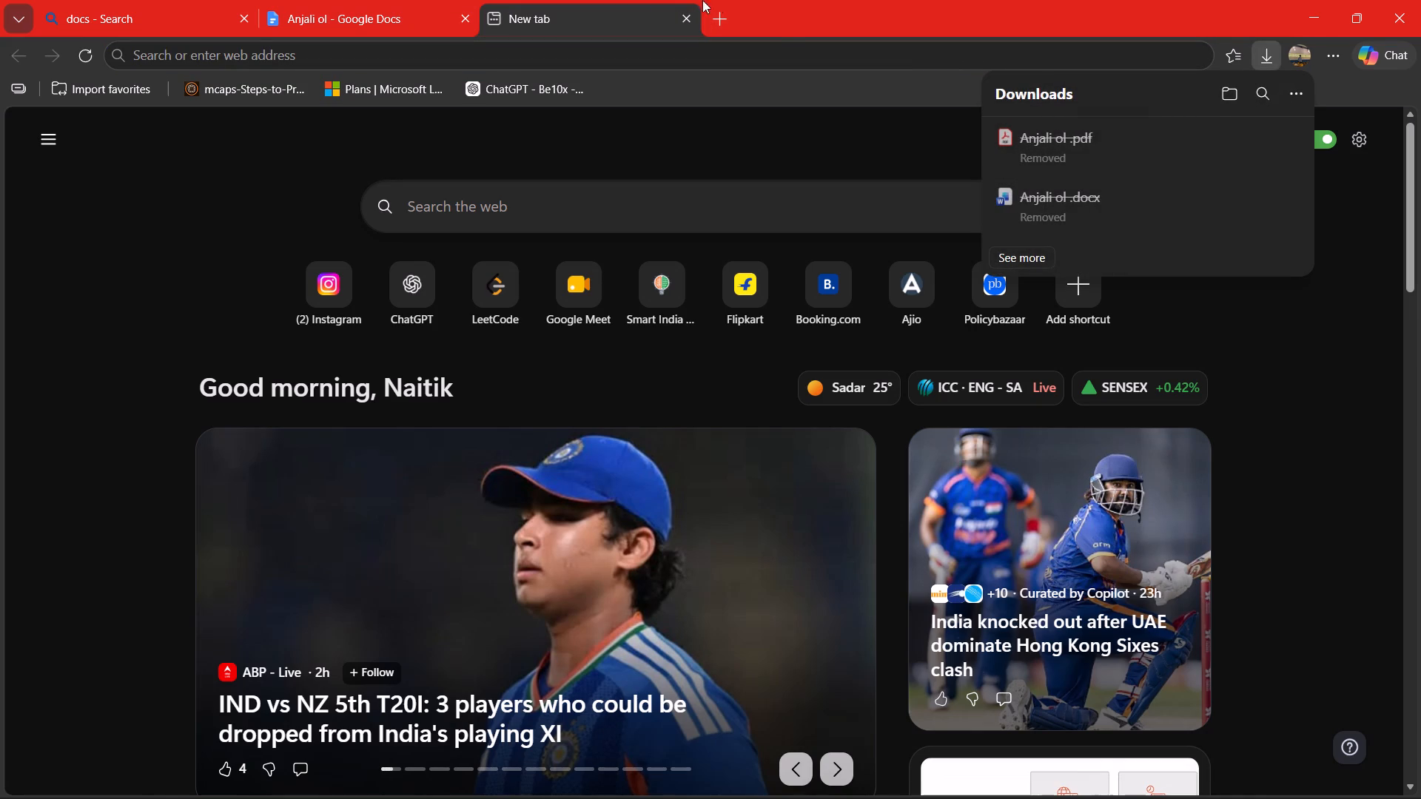
{"action": "left_click", "coordinate": [1286, 94]}
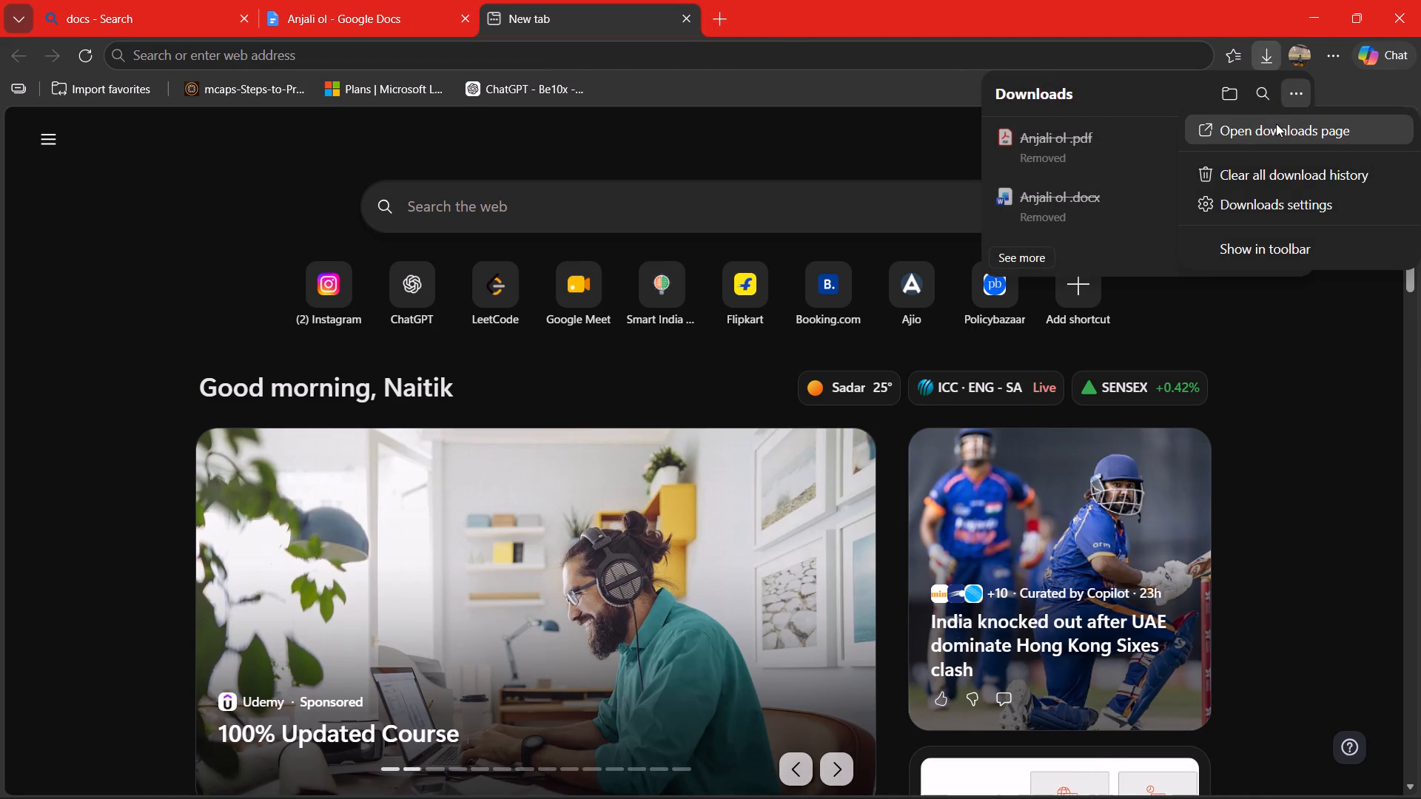
{"action": "left_click", "coordinate": [1276, 124]}
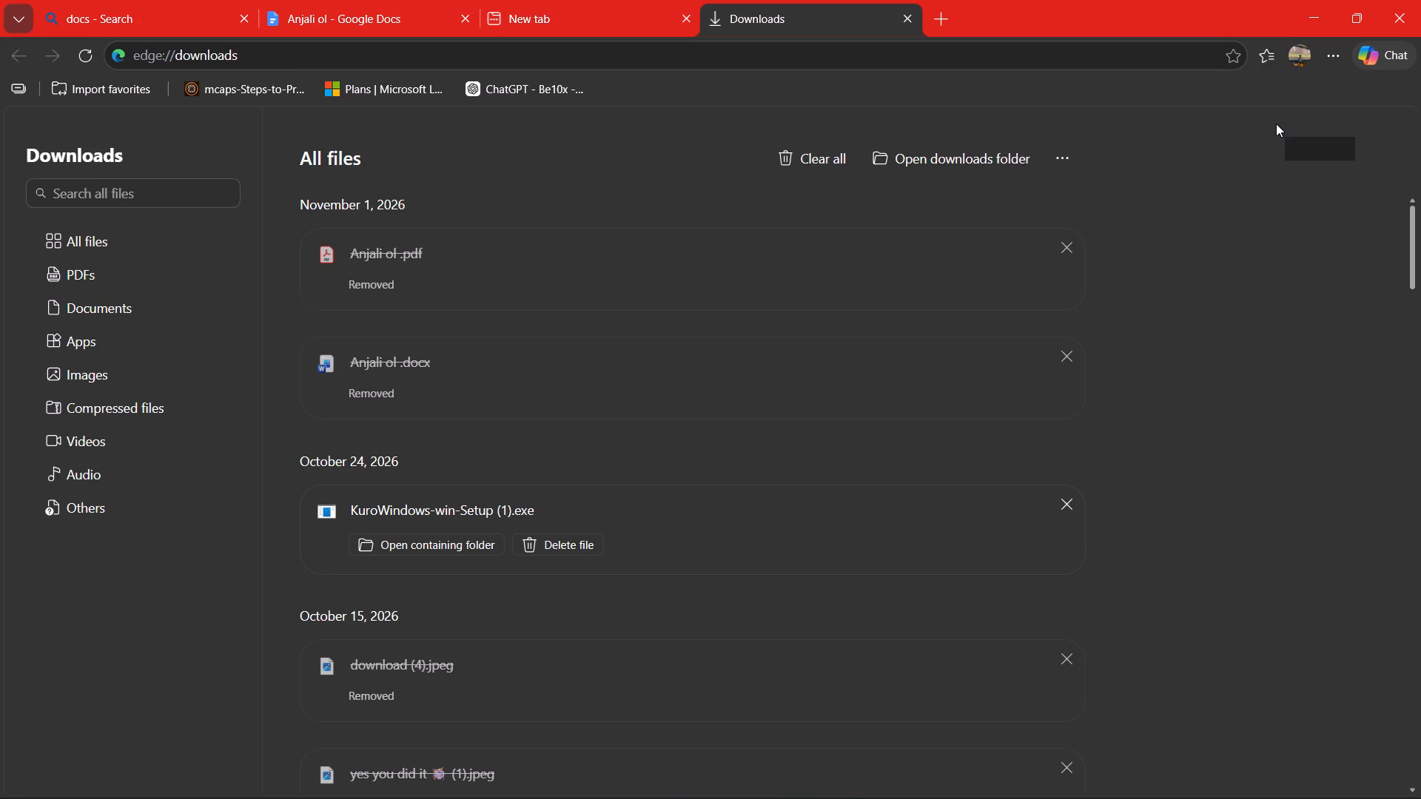
{"action": "right_click", "coordinate": [728, 364]}
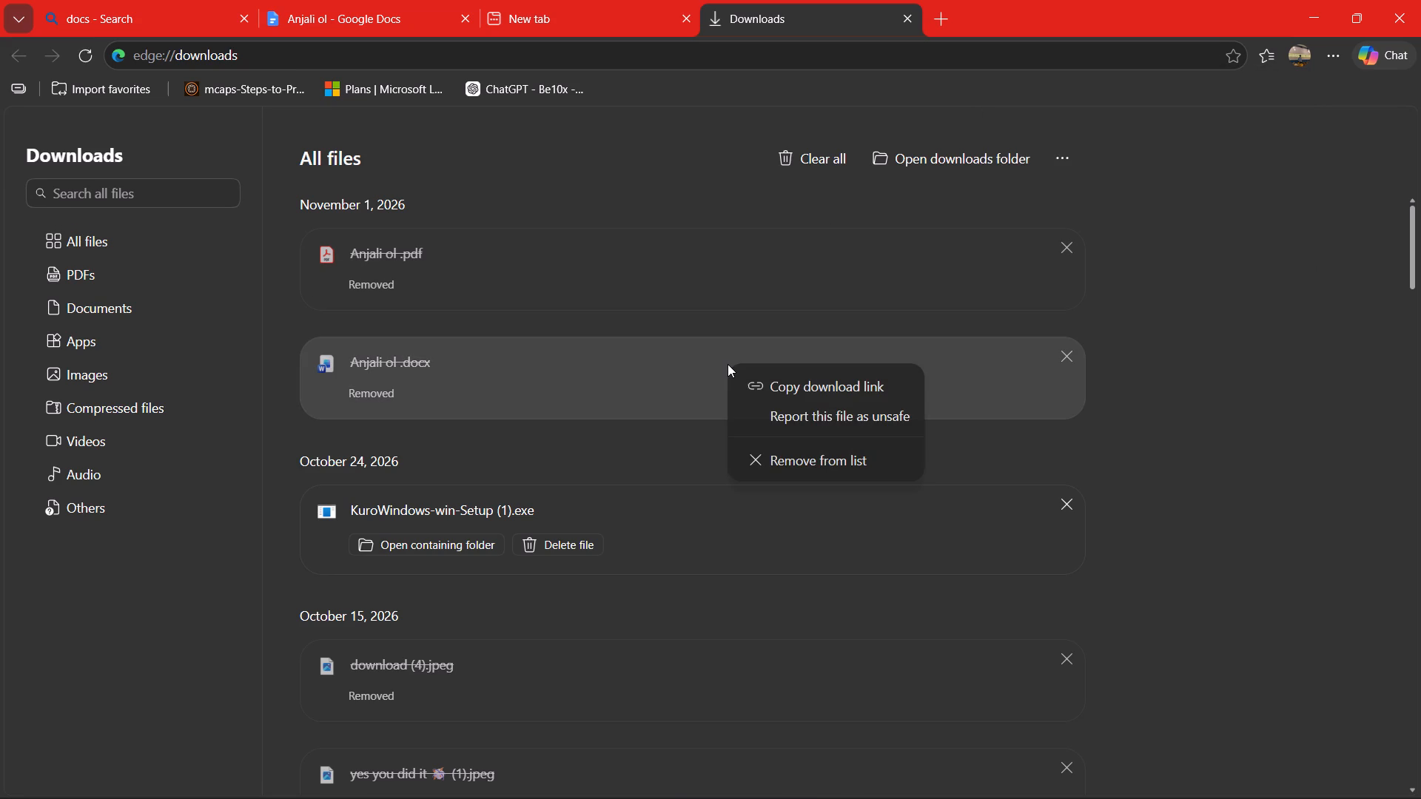
{"action": "left_click", "coordinate": [742, 306]}
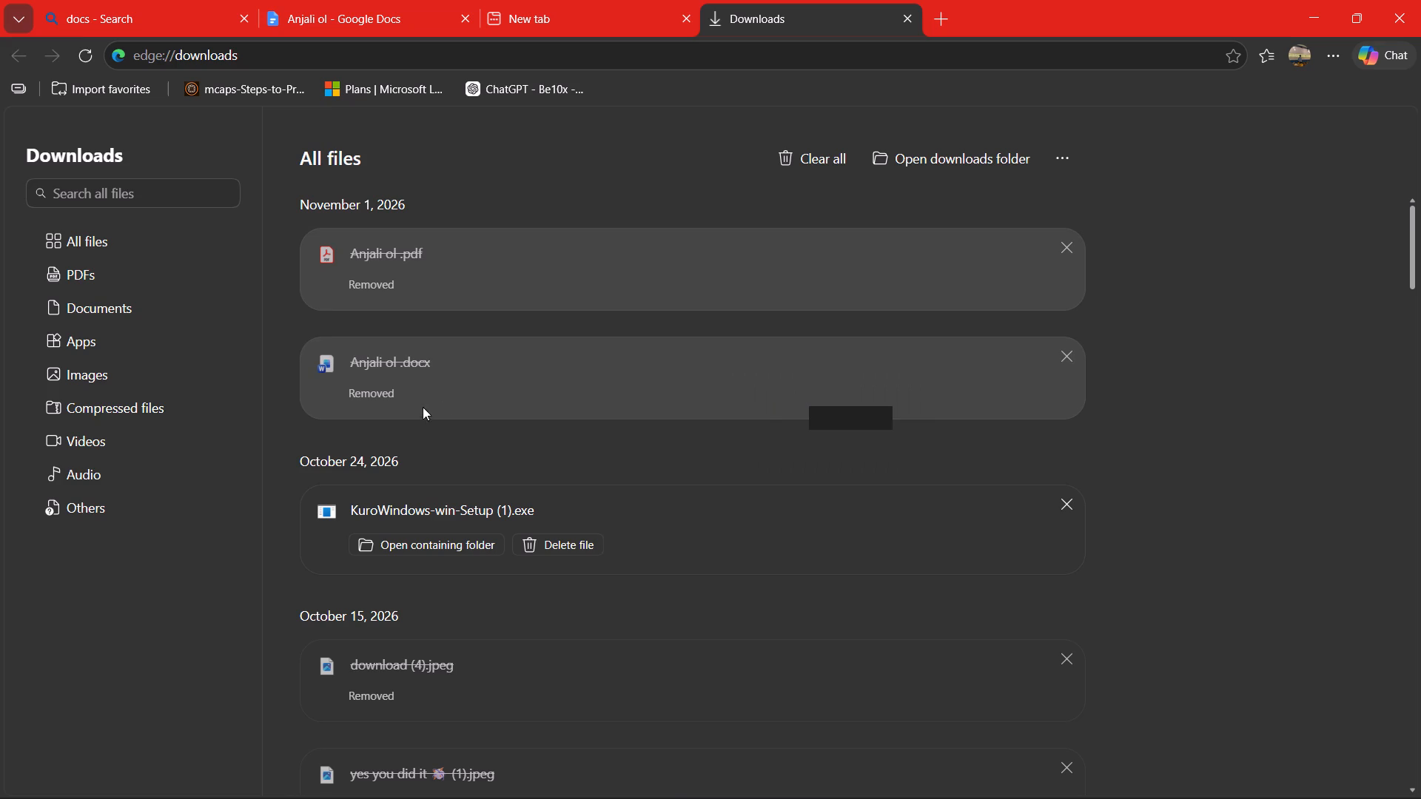
{"action": "scroll", "coordinate": [621, 464], "scroll_direction": "down", "scroll_amount": 5}
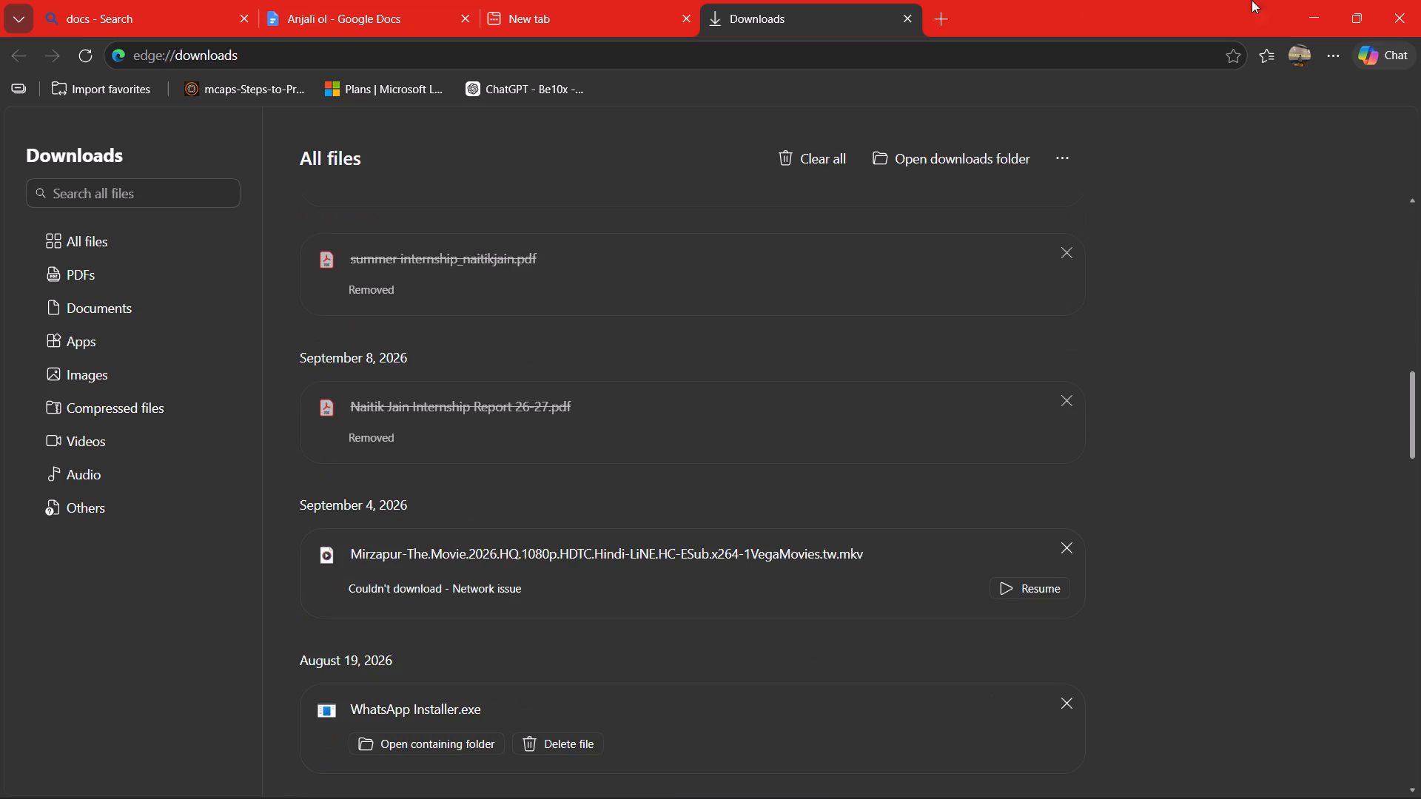